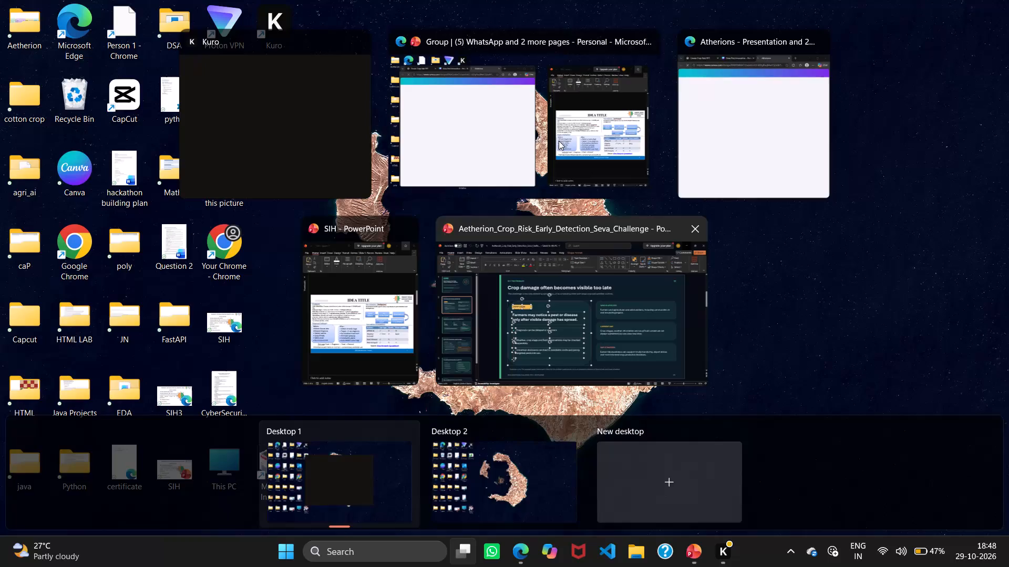
Examine the problem and solution text on page 2 of the Atherions presentation in Canva.
left_click(600, 107)
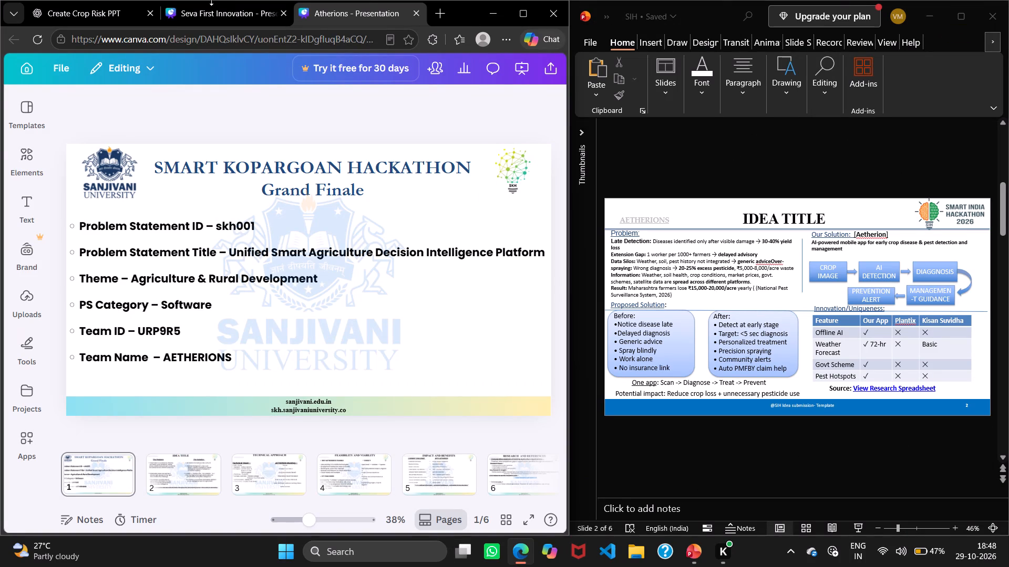
left_click(177, 464)
left_click(410, 281)
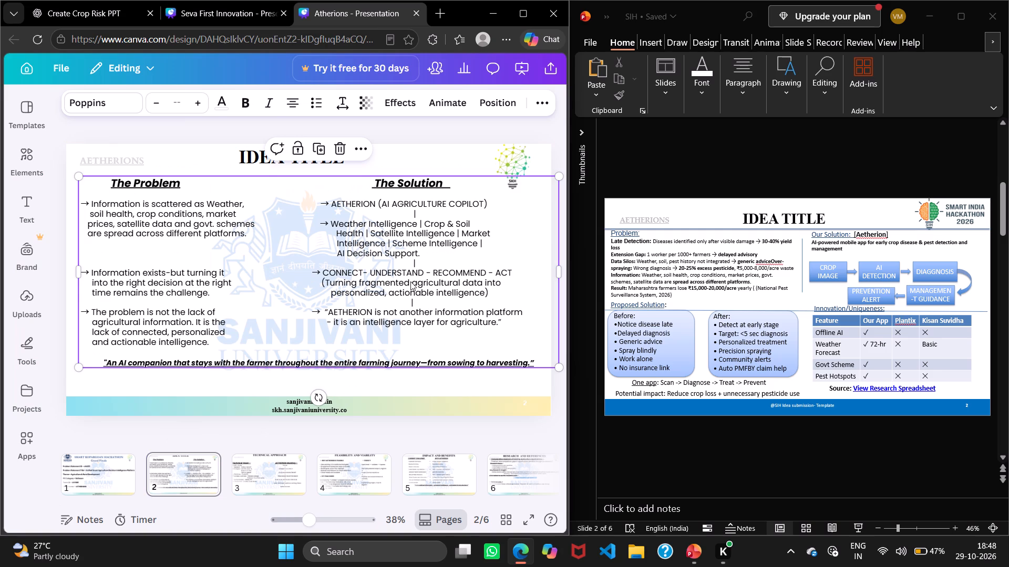
left_click(305, 194)
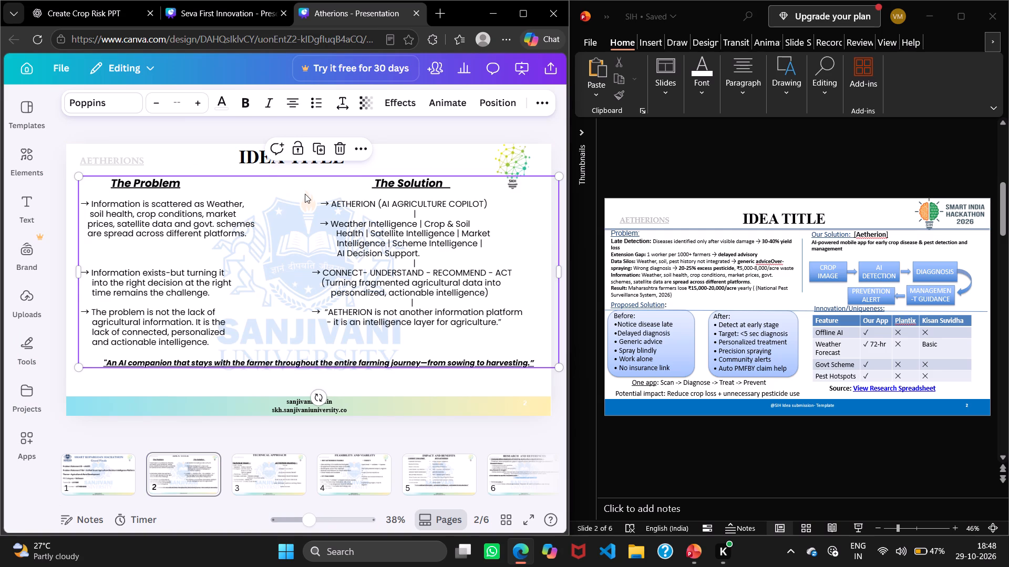
double_click(305, 194)
left_click(355, 192)
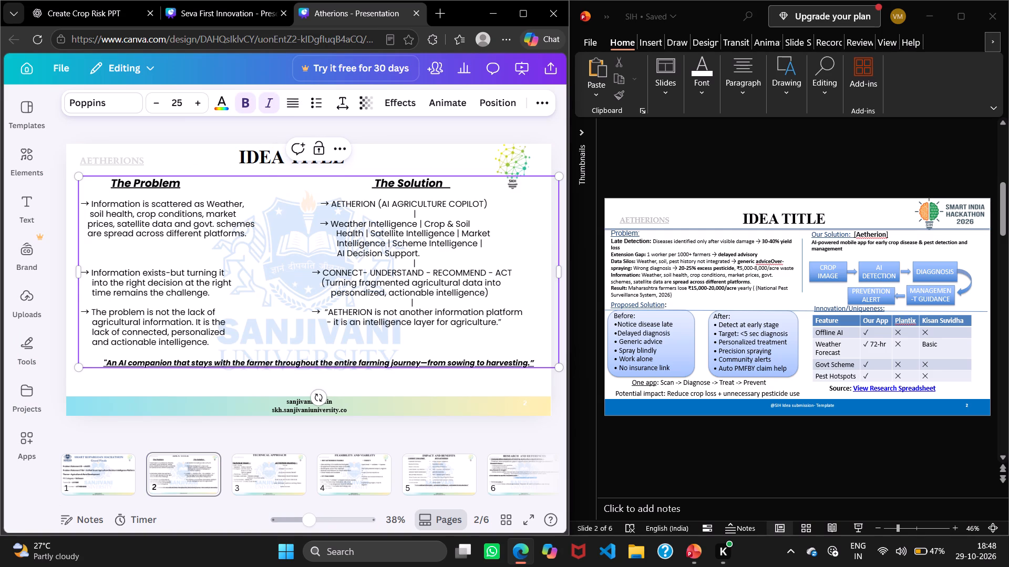
left_click_drag(506, 322, 362, 284)
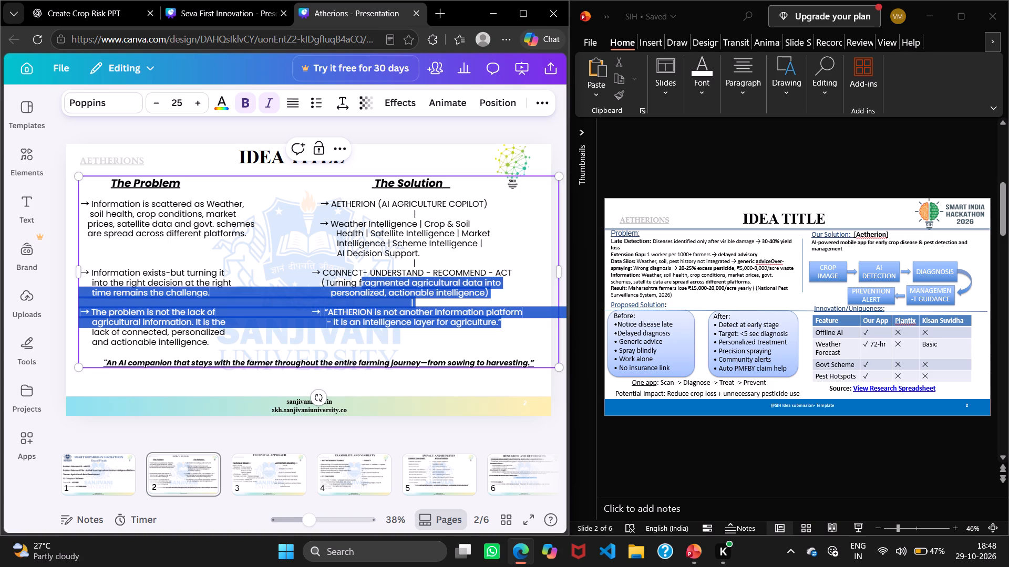
left_click_drag(362, 284, 456, 327)
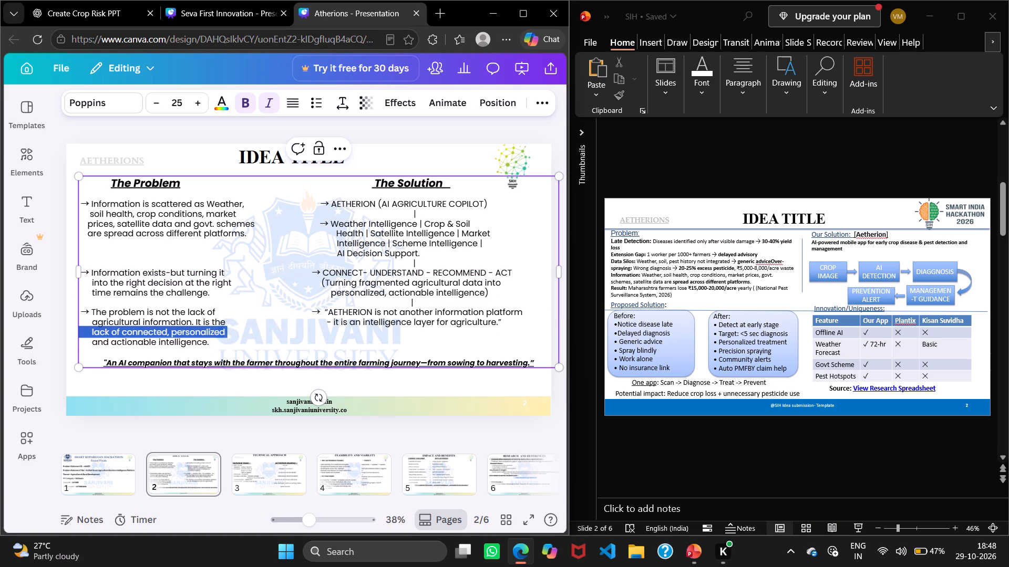
left_click_drag(456, 327, 497, 321)
left_click(497, 321)
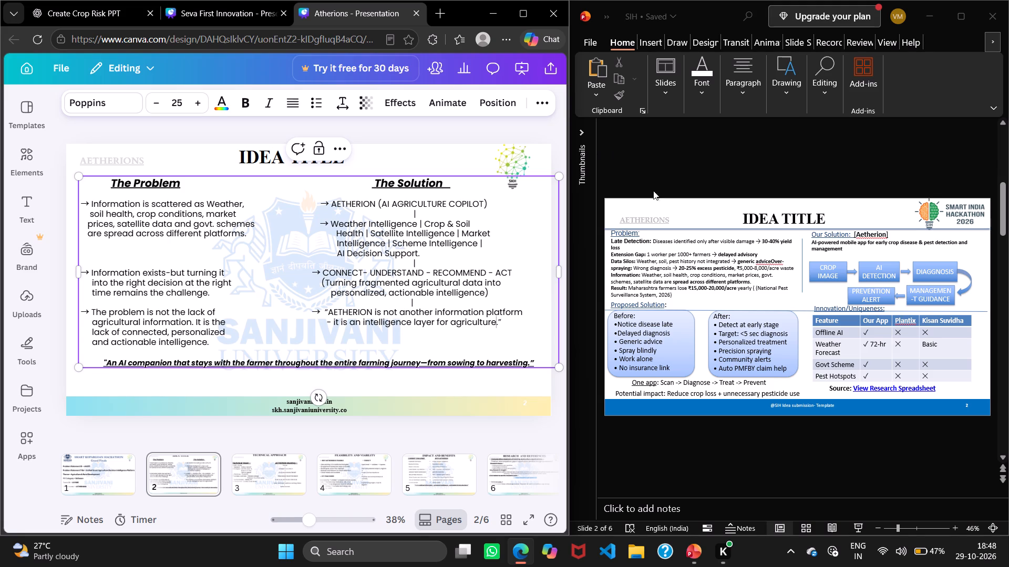
Widen the SIH presentation's share of the split view by narrowing the browser beside it.
left_click_drag(569, 215, 500, 228)
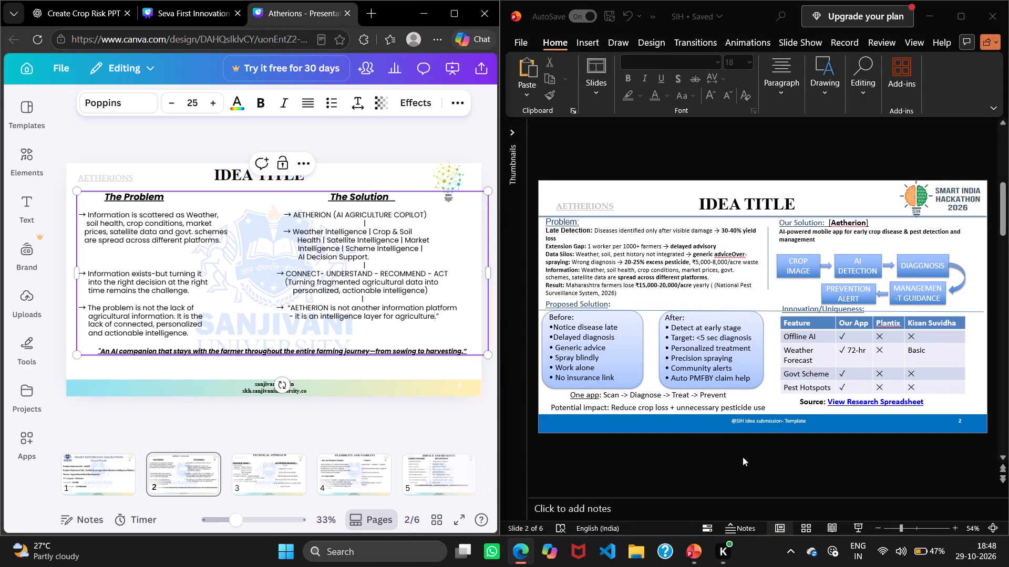
scroll(743, 457, "left", 3)
left_click_drag(501, 194, 411, 206)
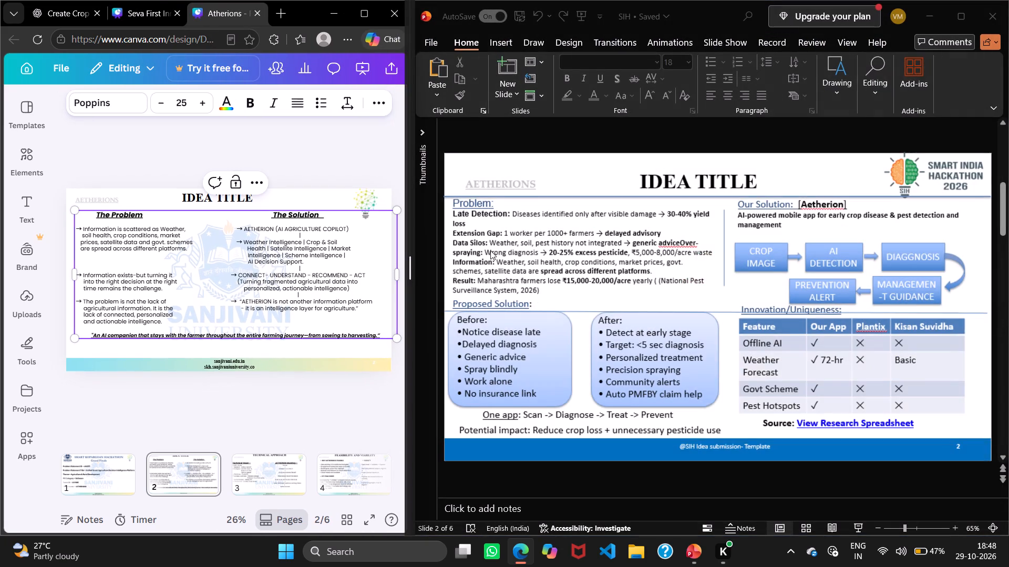
Review the SIH presentation's slides, from the idea slide through research and references, then back to the title page.
scroll(527, 261, "down", 5, "ctrl")
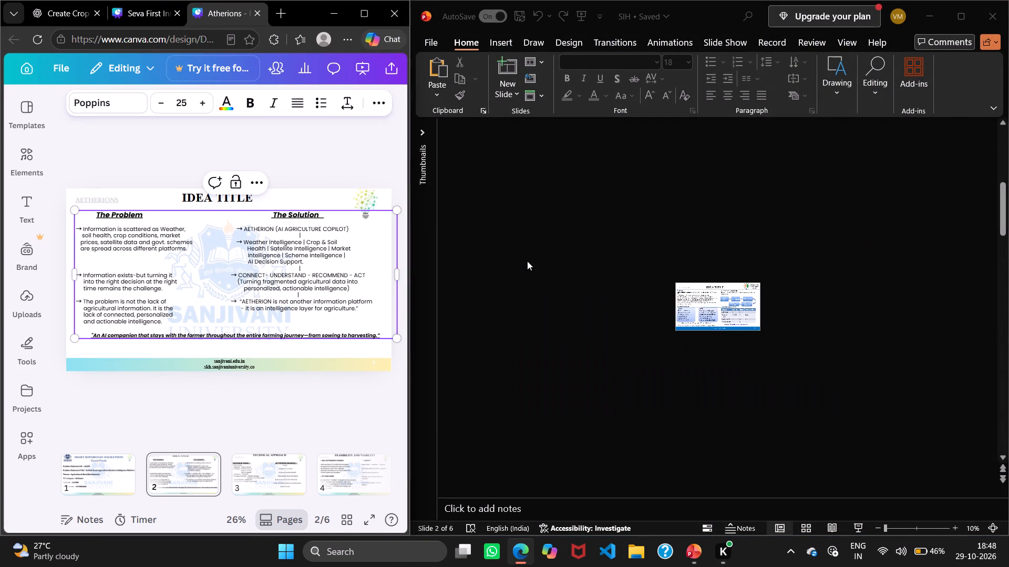
scroll(527, 261, "up", 5, "ctrl")
scroll(527, 261, "down", 1, "ctrl")
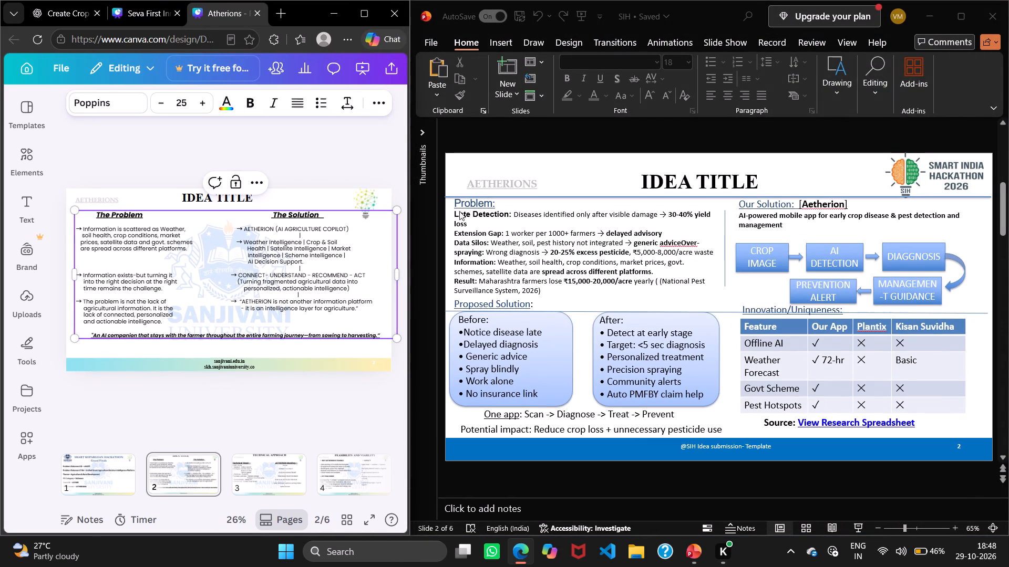
left_click(428, 179)
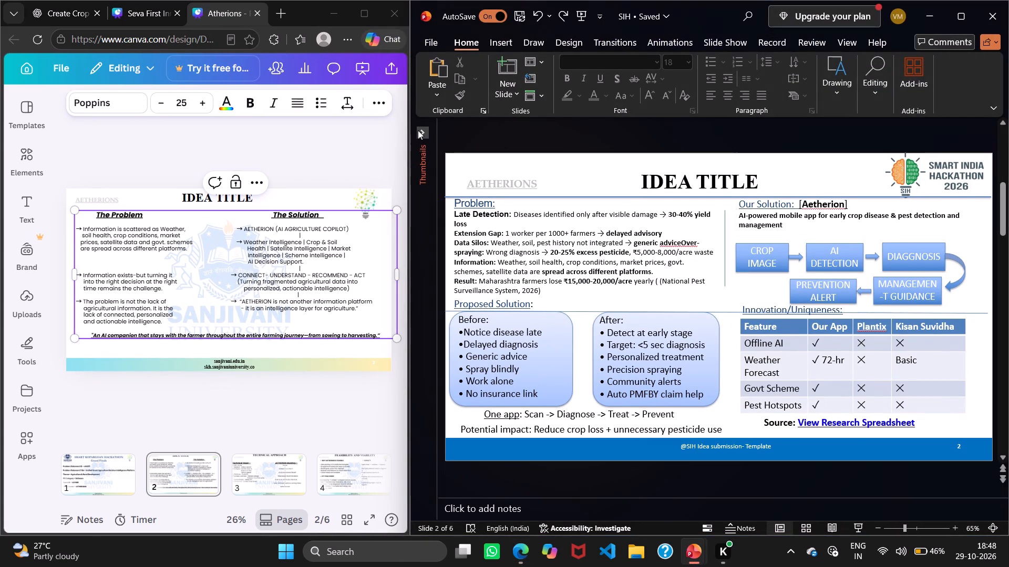
left_click(418, 130)
left_click(440, 178)
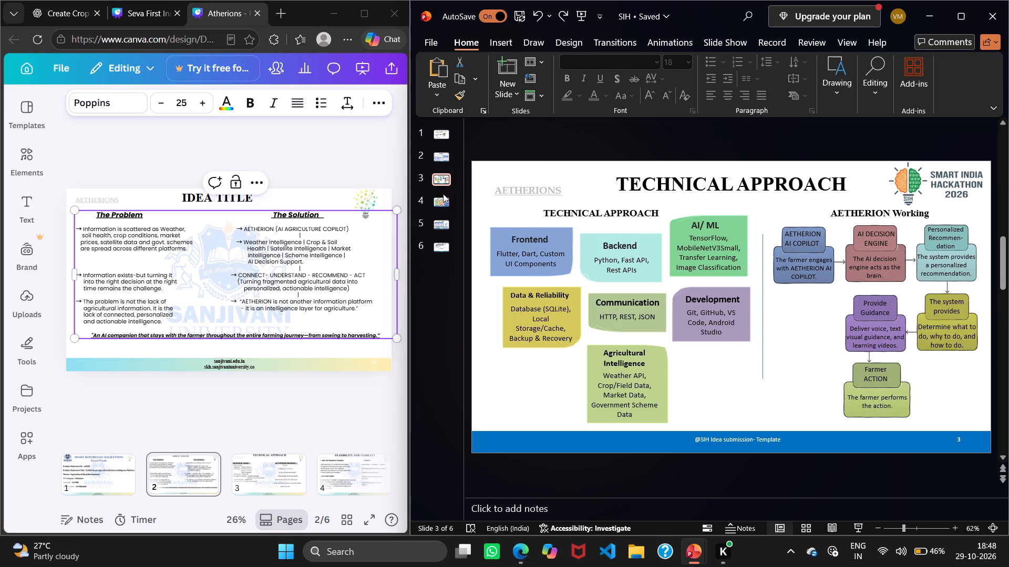
left_click(443, 198)
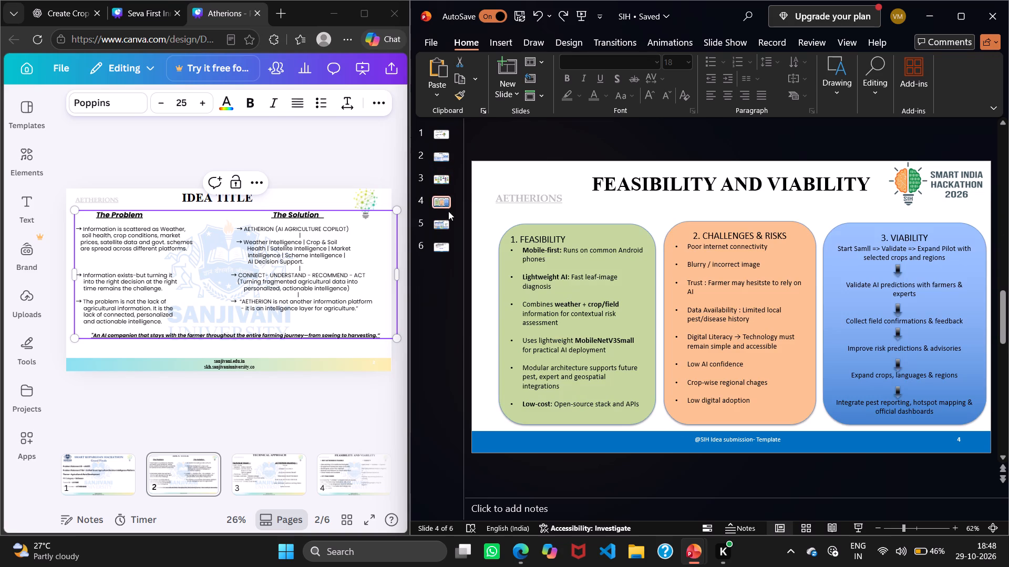
left_click(446, 225)
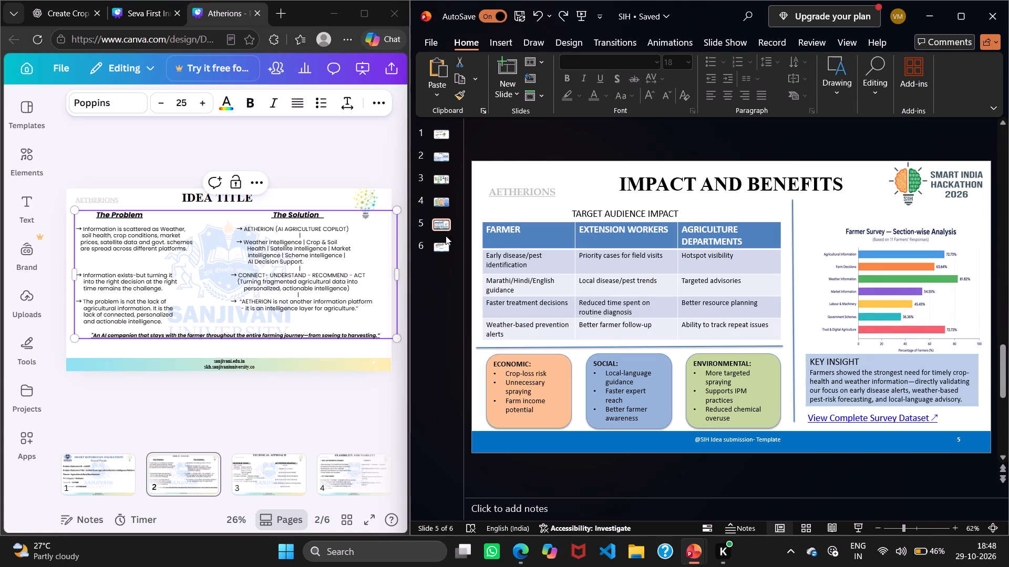
left_click(444, 251)
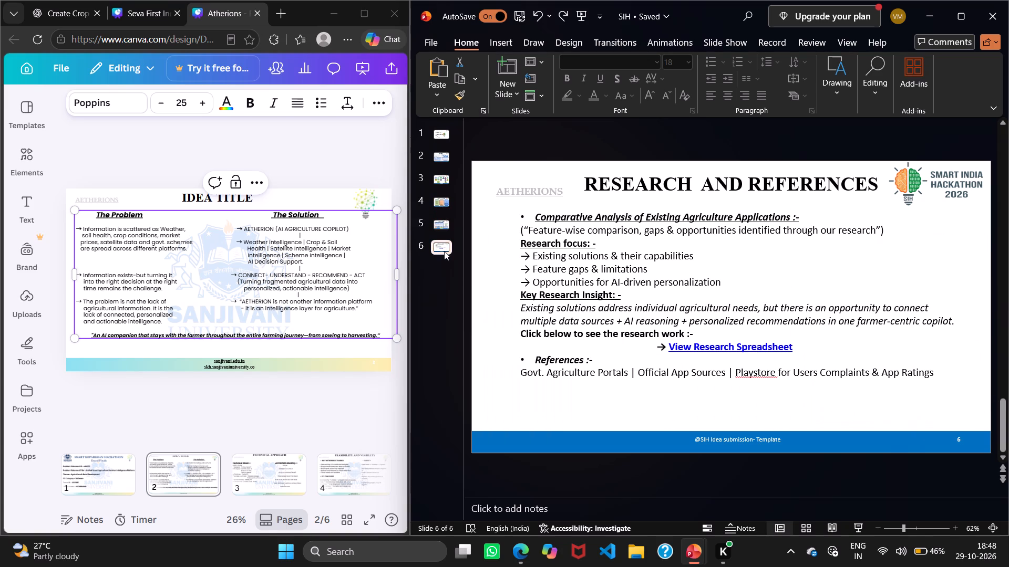
left_click(446, 135)
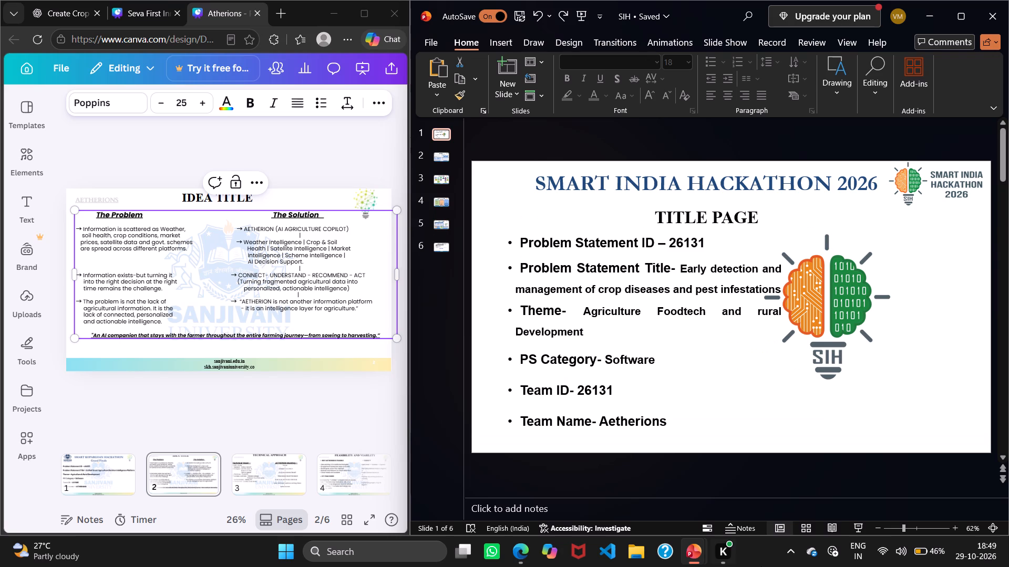
View the Seva First Innovation problem page in Canva and slide 2 of the Aetherion crop risk deck in PowerPoint.
left_click(148, 9)
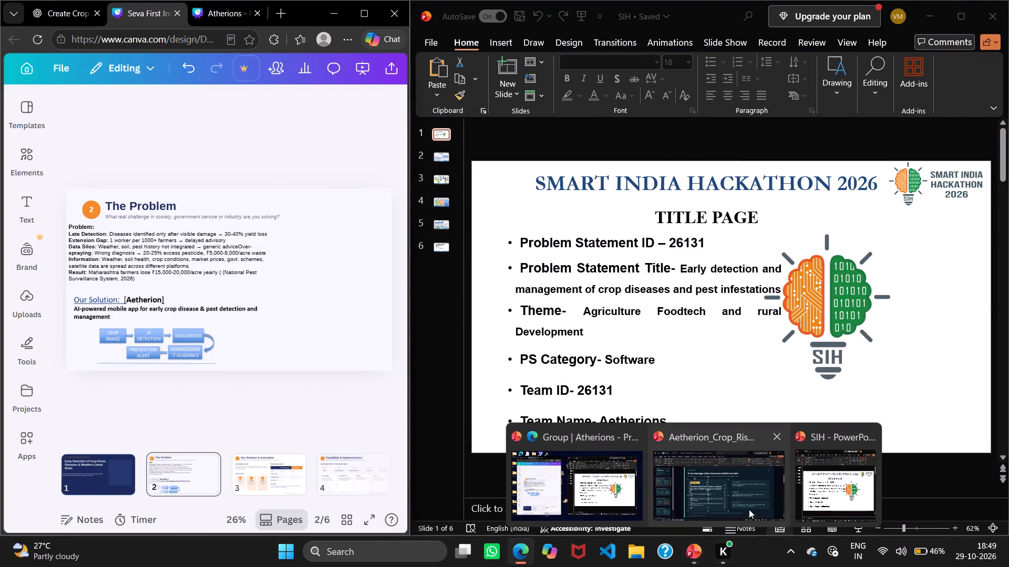
left_click(714, 491)
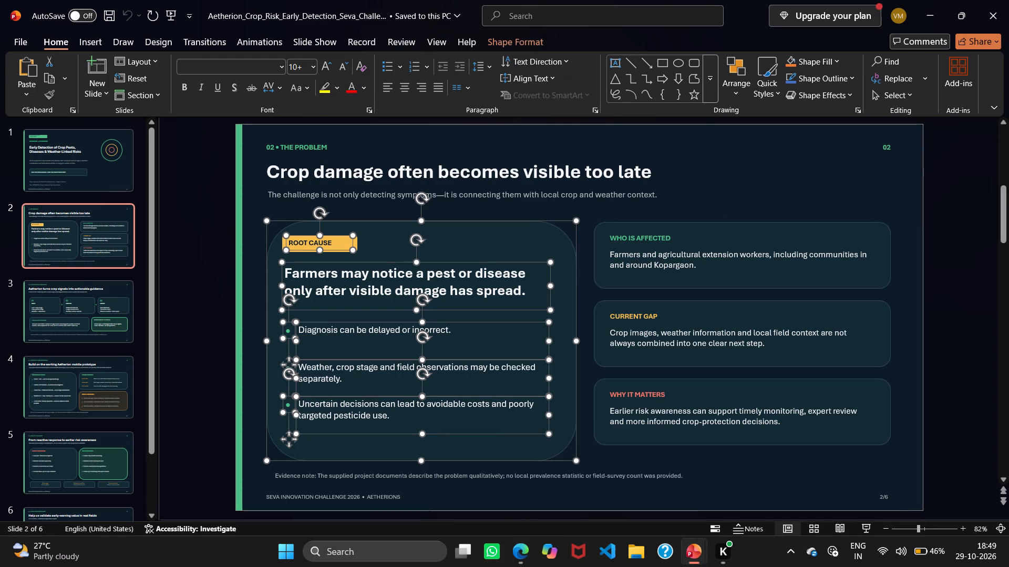
left_click(753, 196)
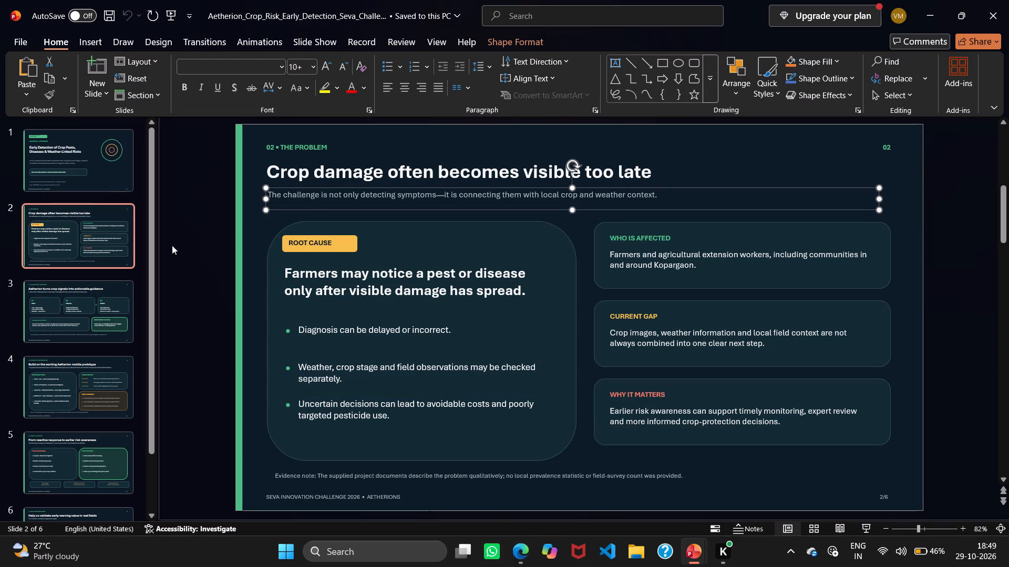
left_click(209, 257)
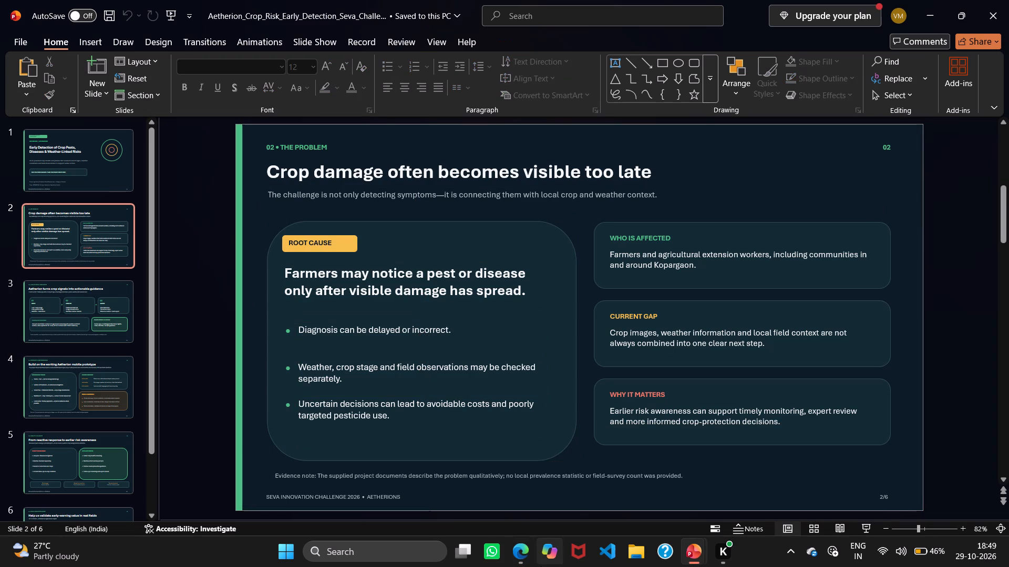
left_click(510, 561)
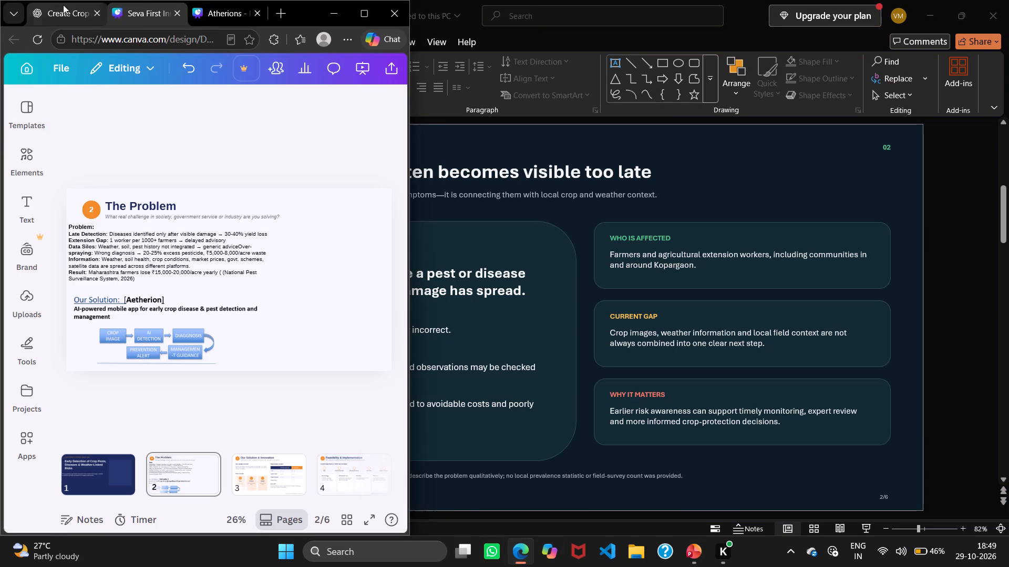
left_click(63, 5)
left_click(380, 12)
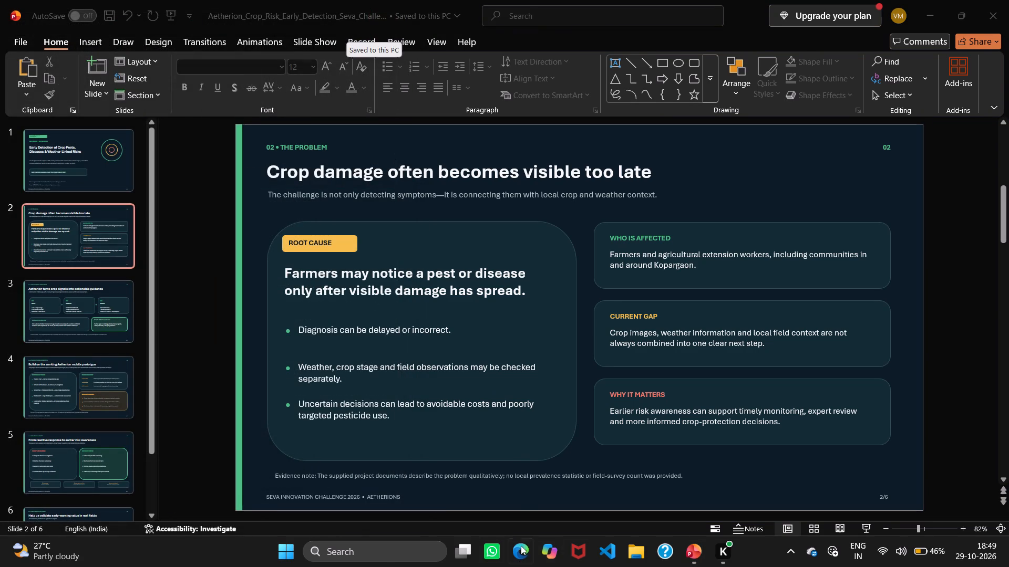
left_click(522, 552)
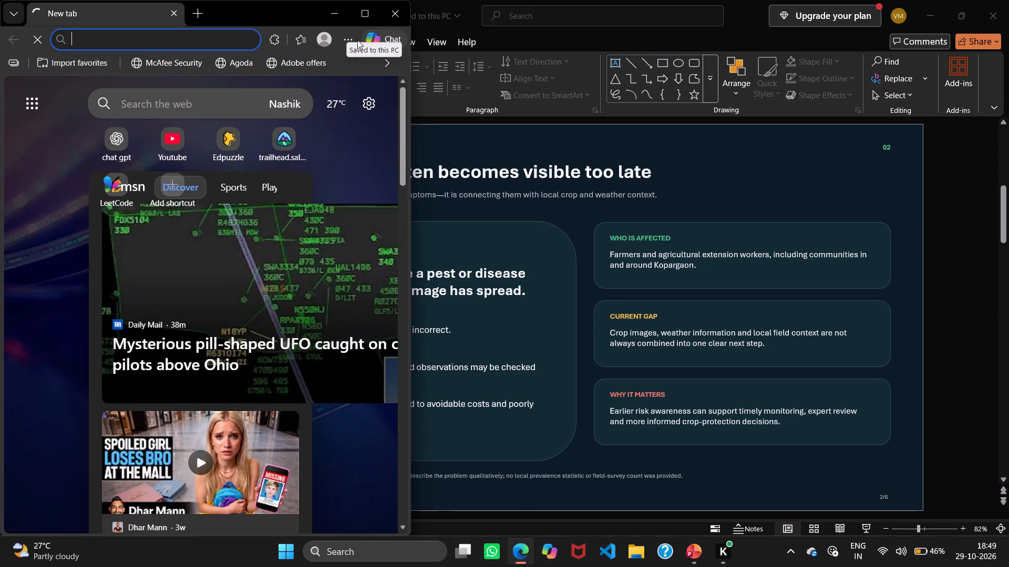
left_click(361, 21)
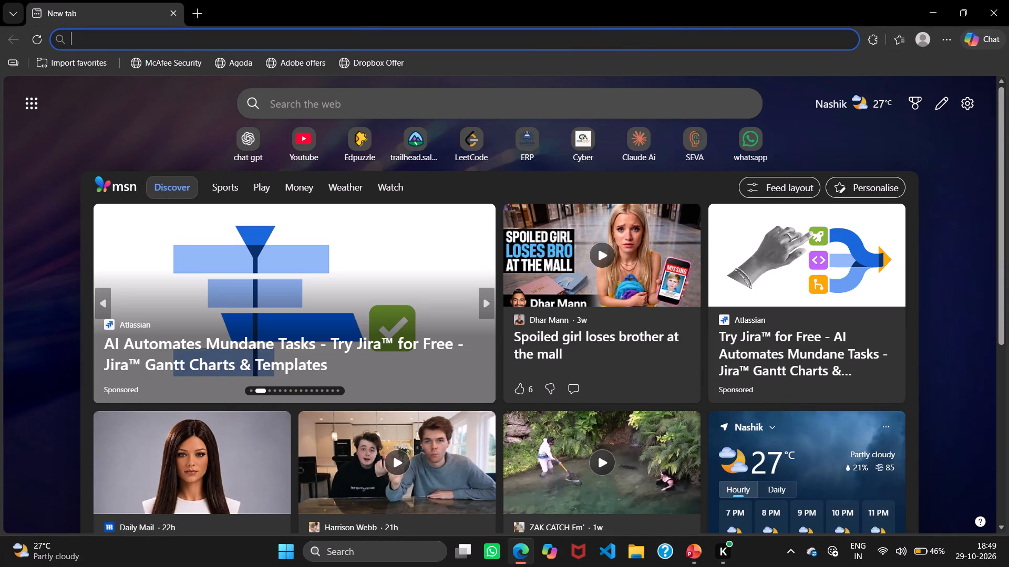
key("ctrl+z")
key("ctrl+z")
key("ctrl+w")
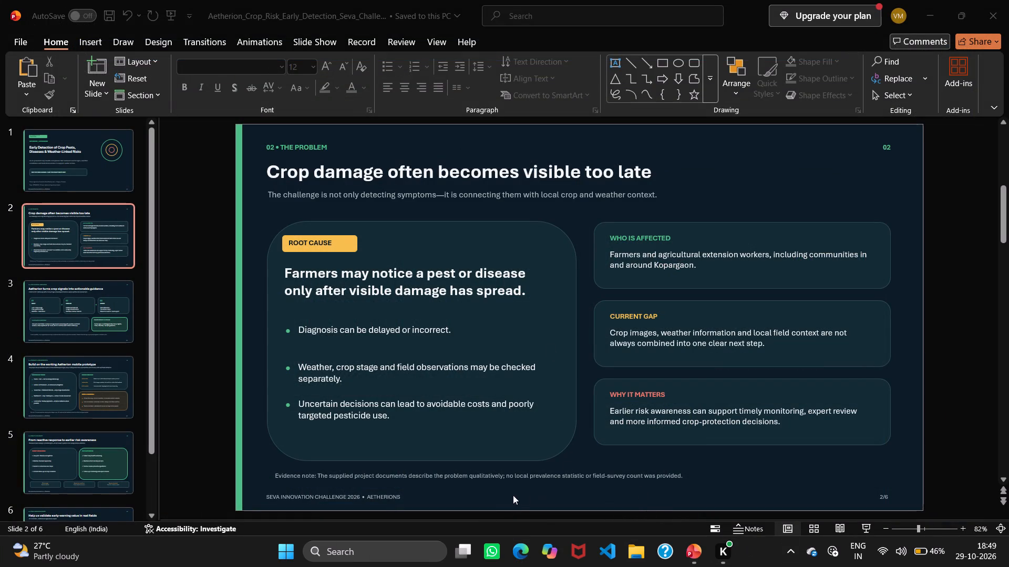
Switch to Microsoft Edge and reopen the Seva First Innovation presentation in Canva from the browsing history.
left_click(529, 559)
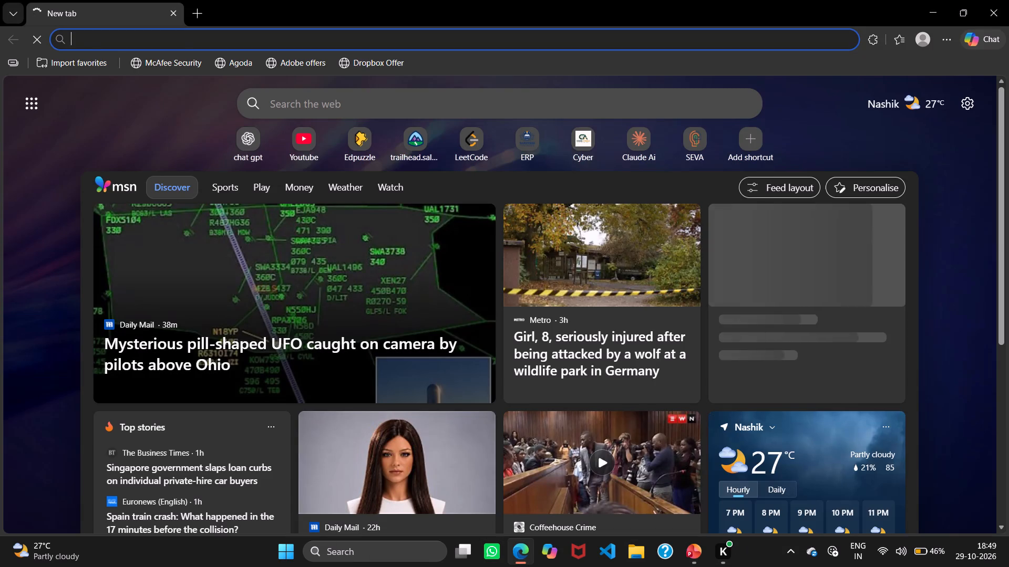
left_click(360, 106)
key("ctrl+v")
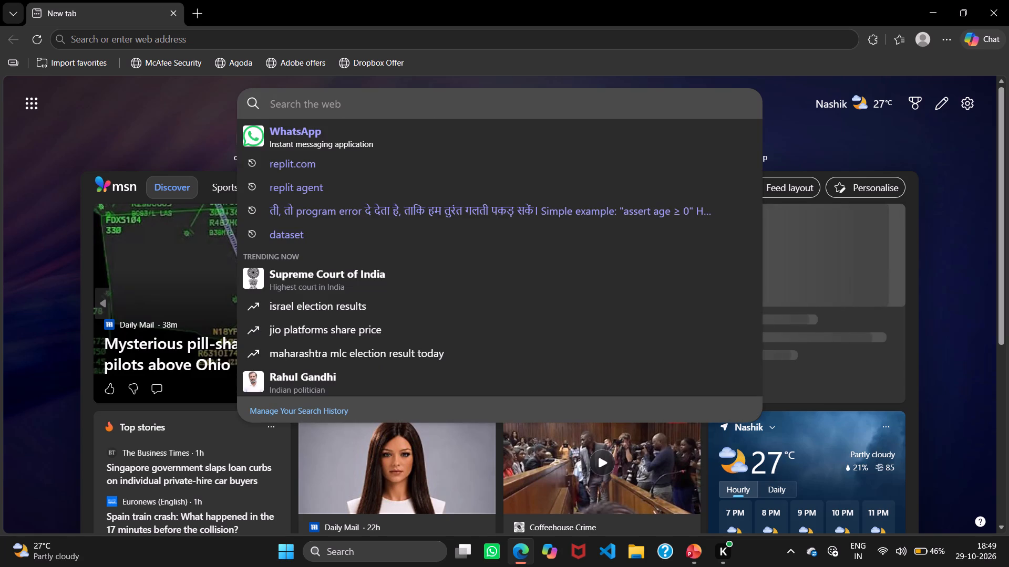
key("ctrl+v")
key("ctrl+v")
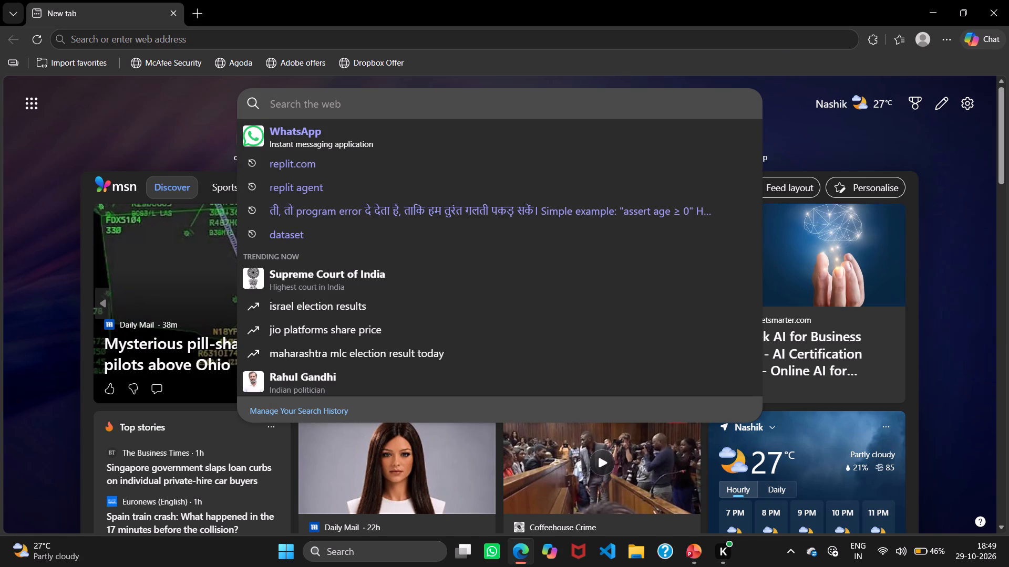
key("ctrl+h")
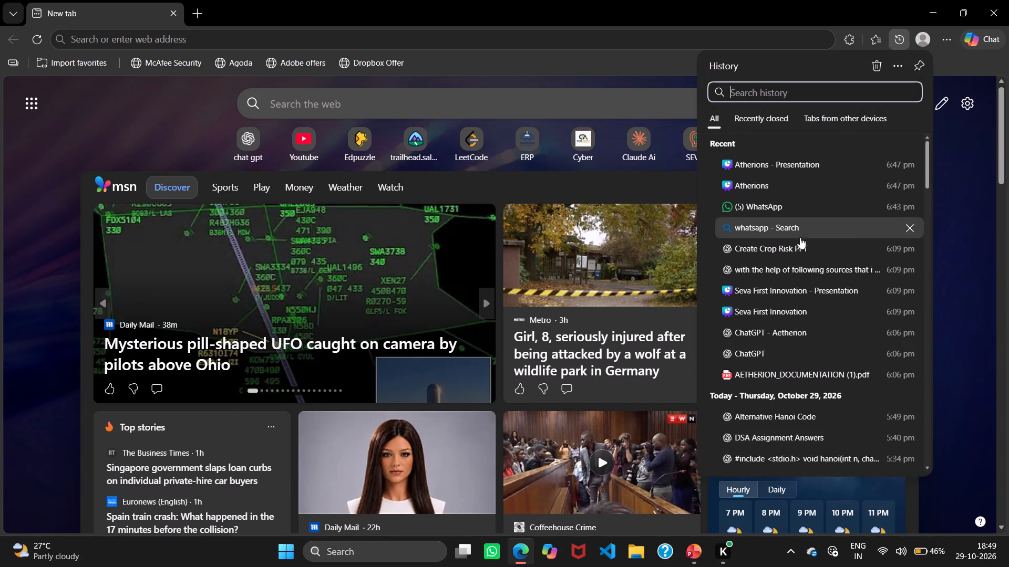
left_click(803, 286)
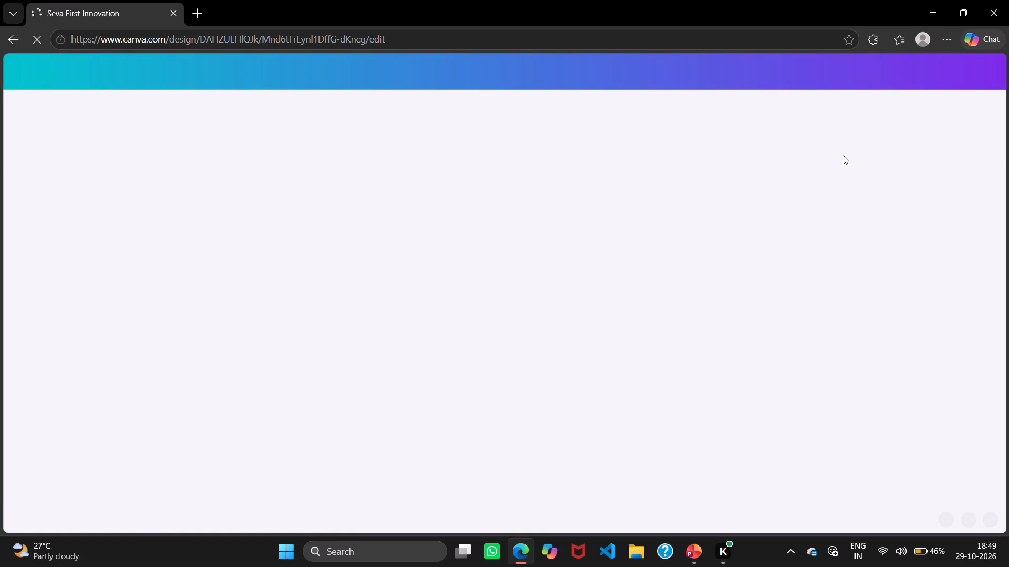
Reopen the Create Crop Risk PPT conversation in ChatGPT from the browsing history.
key("ctrl+h")
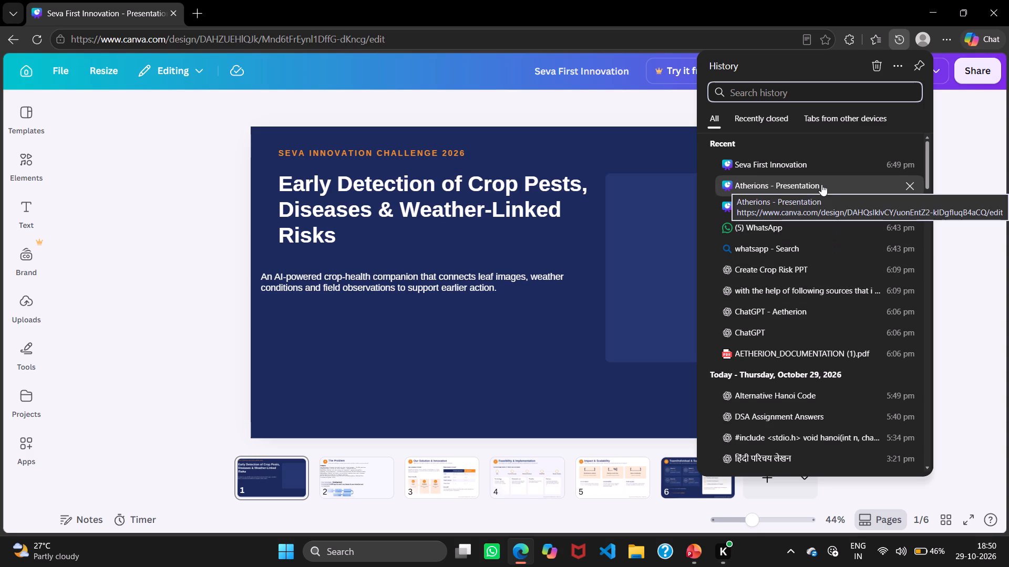
left_click(792, 272)
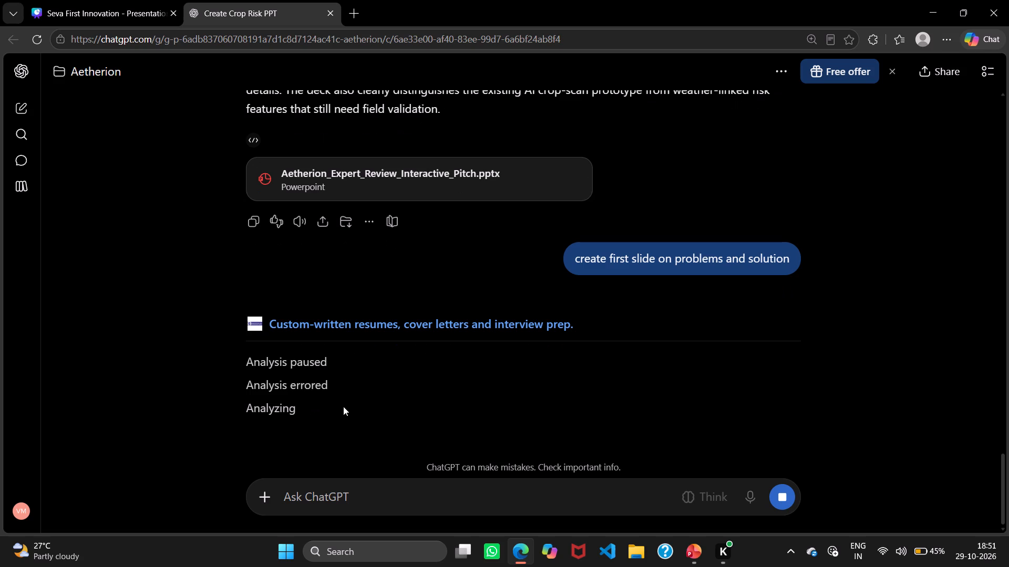
left_click(116, 7)
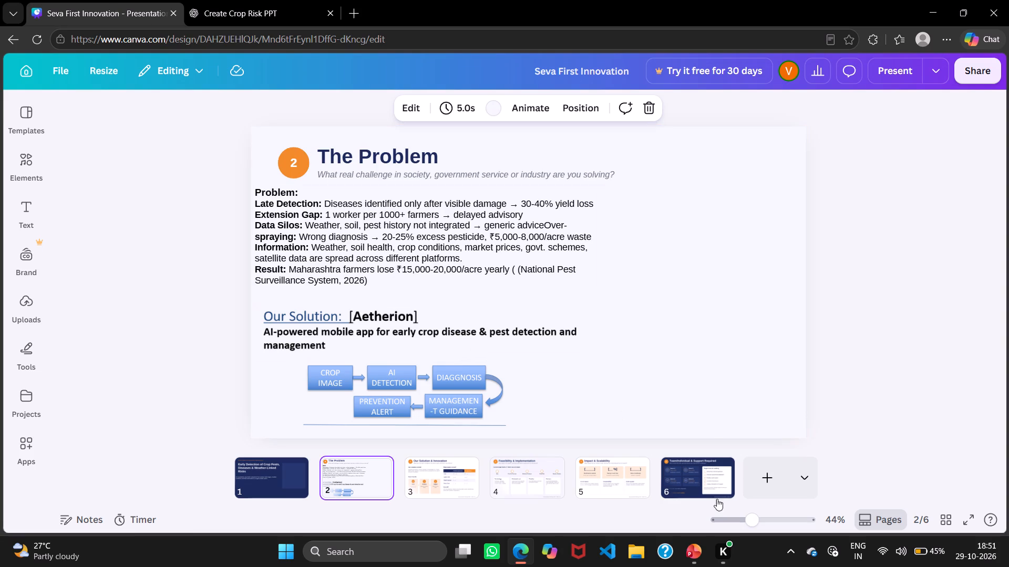
left_click(436, 482)
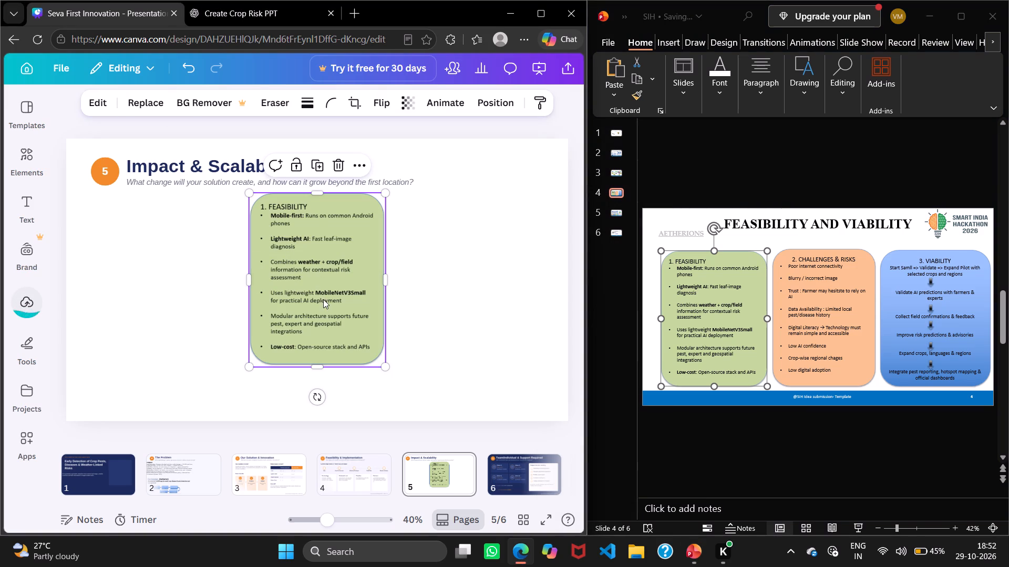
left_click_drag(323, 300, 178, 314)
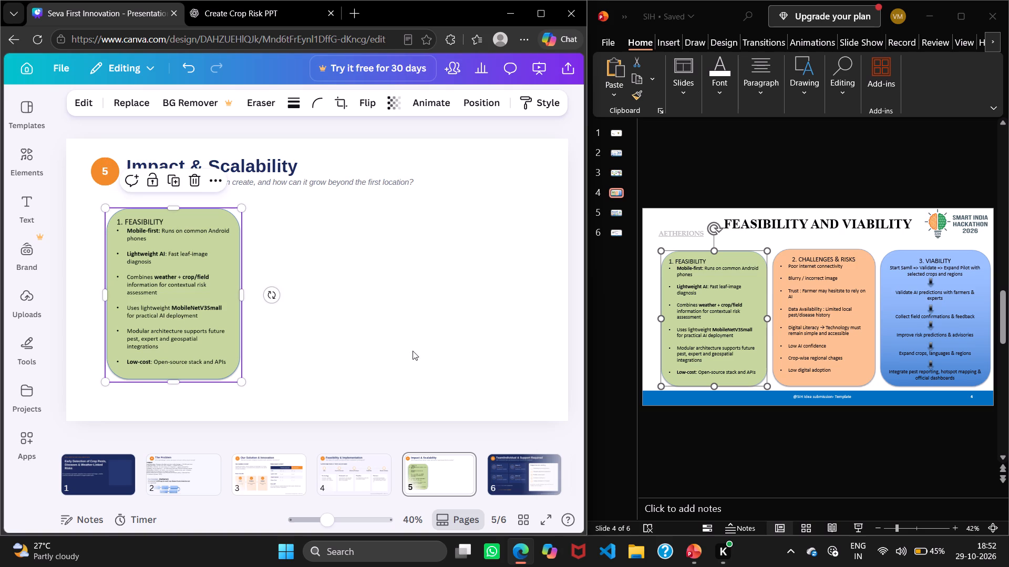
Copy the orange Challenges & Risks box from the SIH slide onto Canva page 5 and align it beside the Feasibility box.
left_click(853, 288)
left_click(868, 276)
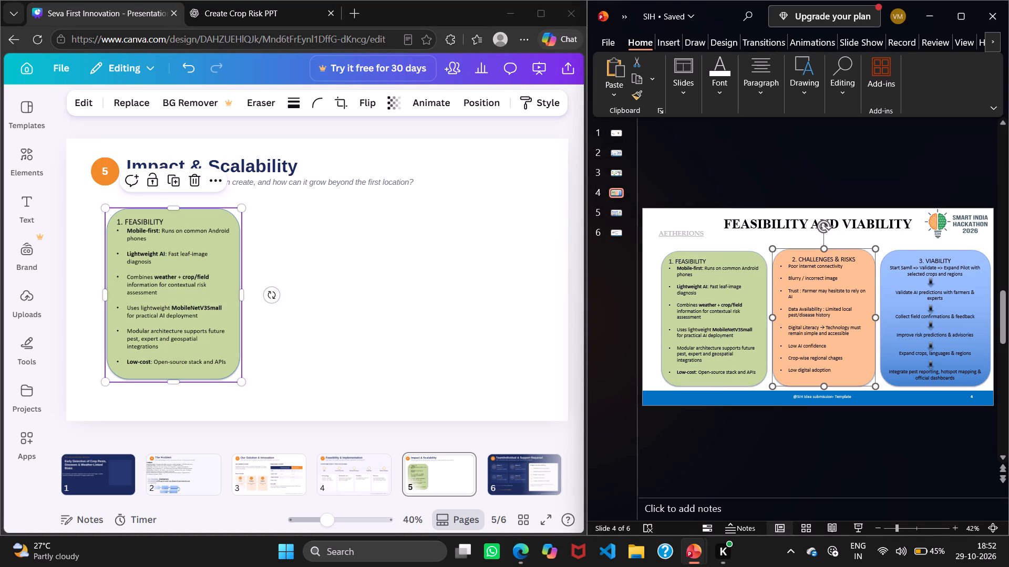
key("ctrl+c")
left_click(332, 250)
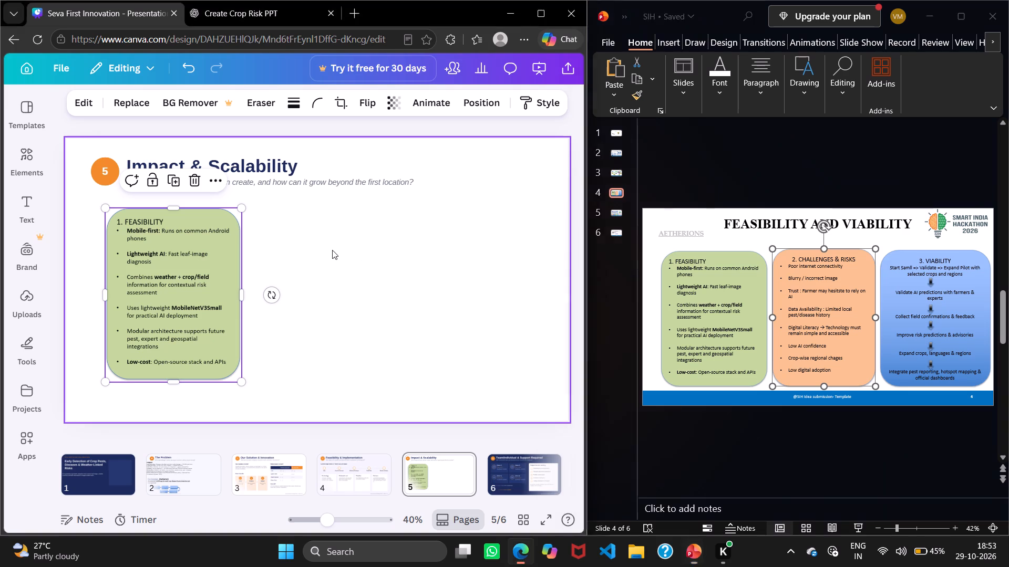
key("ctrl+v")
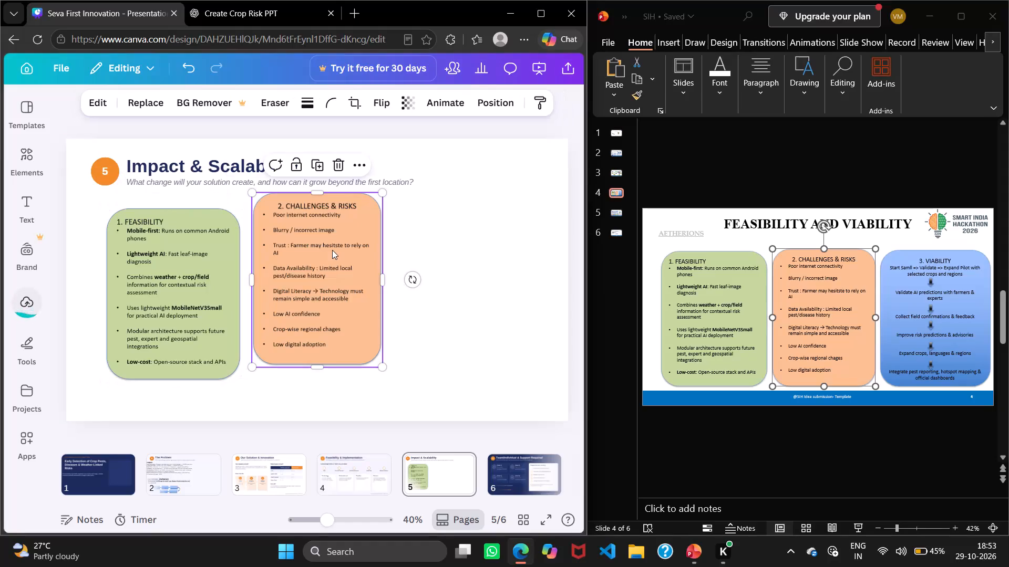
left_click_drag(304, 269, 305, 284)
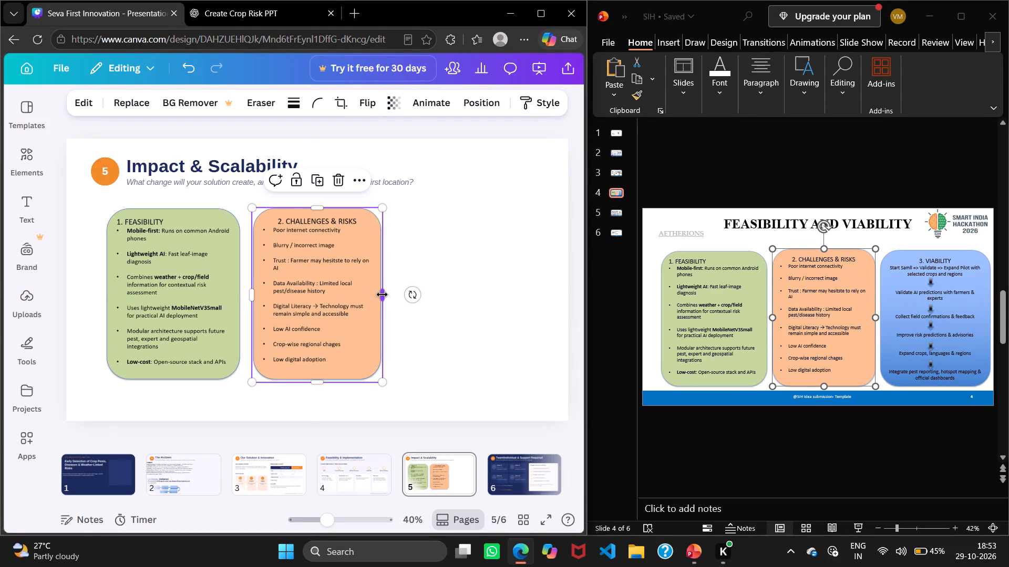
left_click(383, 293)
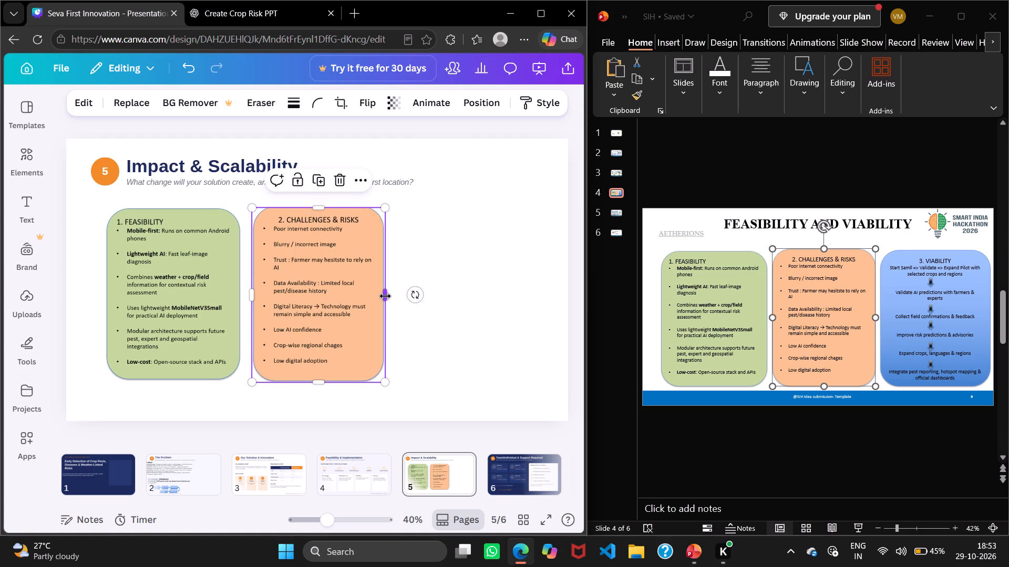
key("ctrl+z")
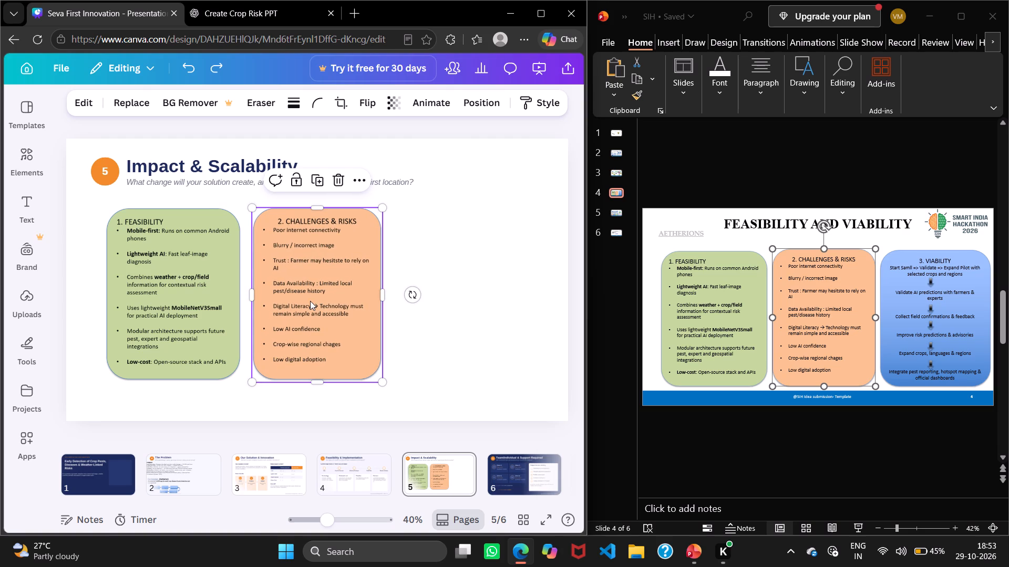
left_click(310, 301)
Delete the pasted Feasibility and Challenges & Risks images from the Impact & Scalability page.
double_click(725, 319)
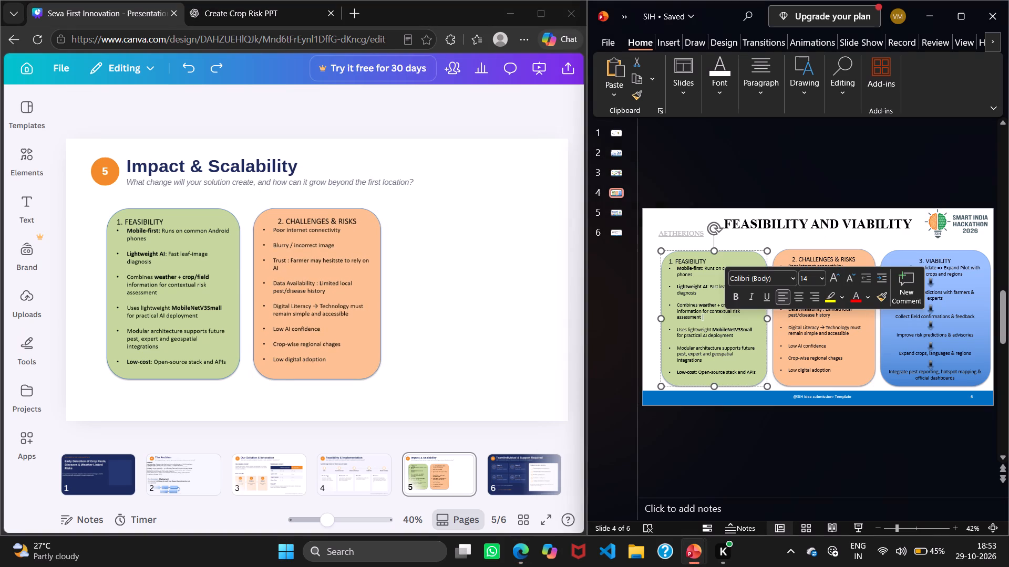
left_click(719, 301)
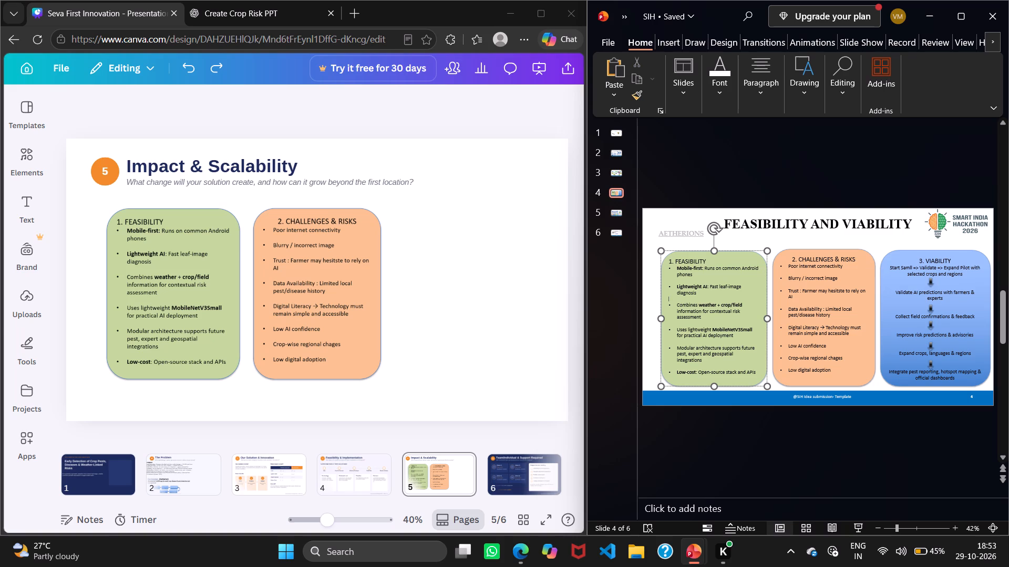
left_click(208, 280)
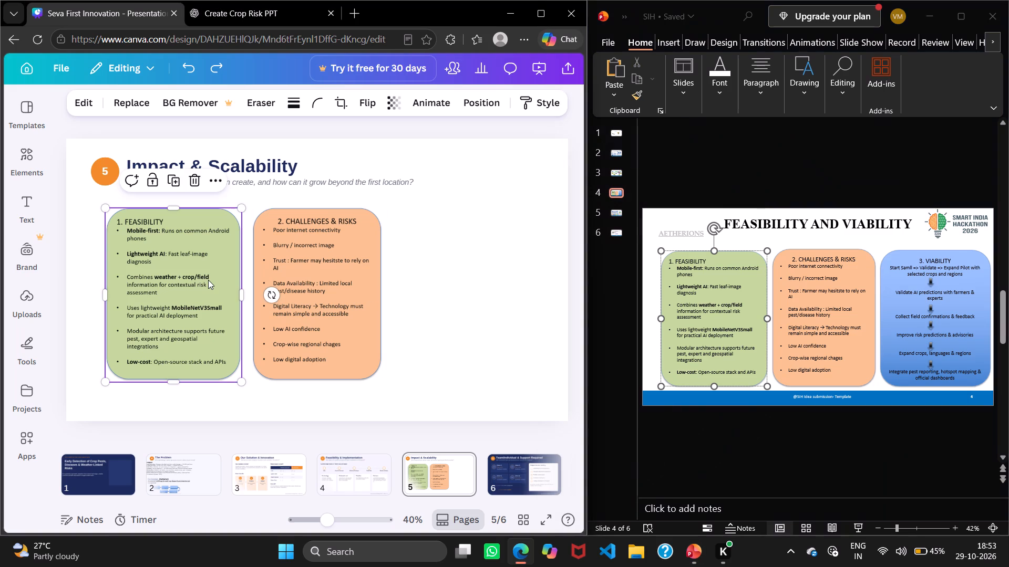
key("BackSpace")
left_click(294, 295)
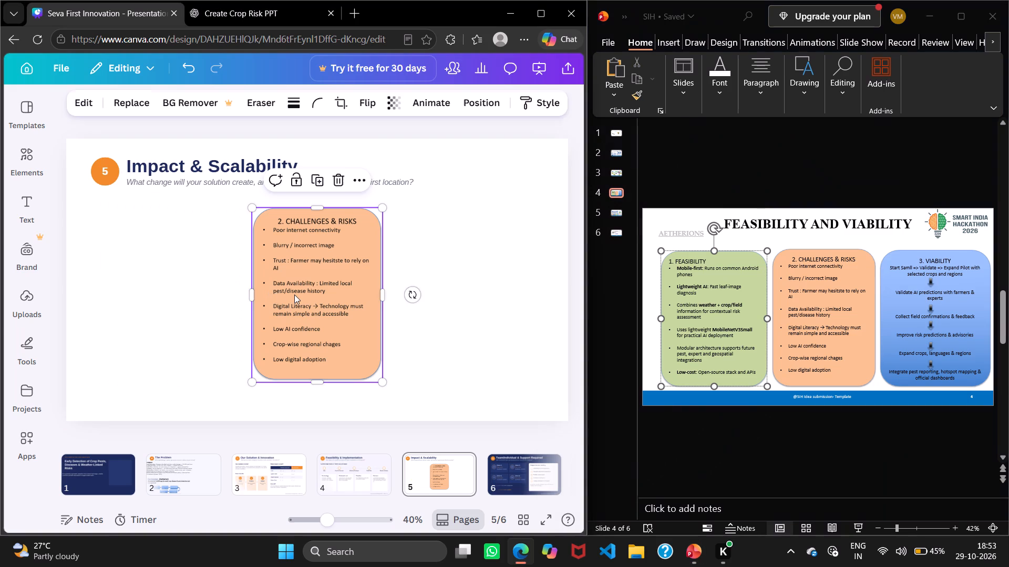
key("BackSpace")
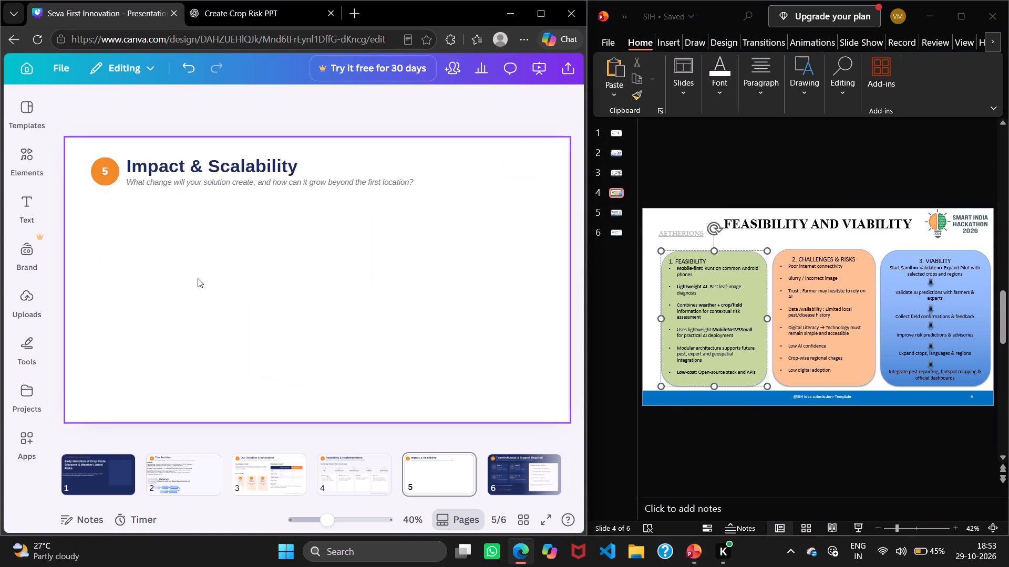
Add a single rounded square shape to the Impact & Scalability page.
left_click(198, 278)
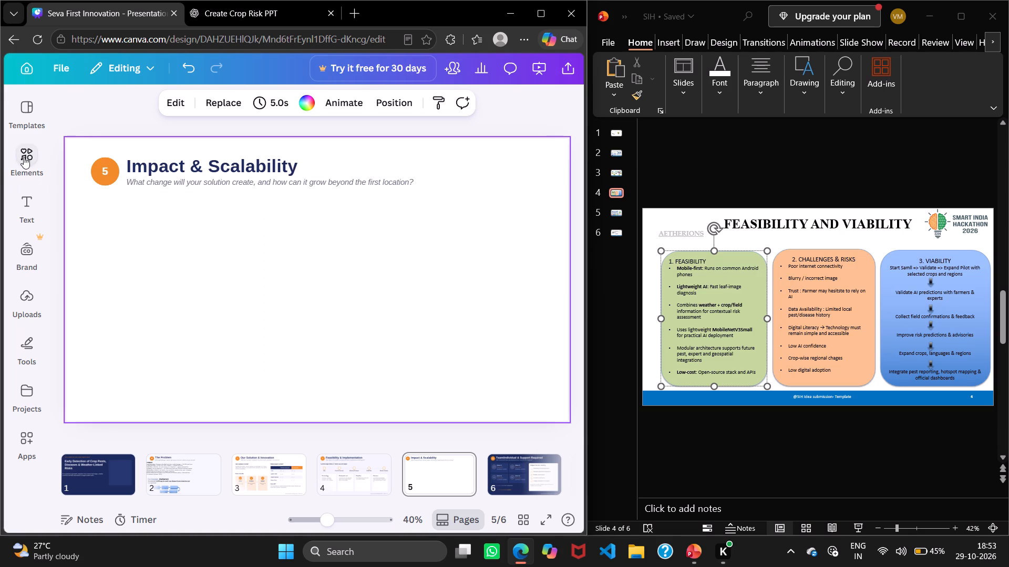
left_click(27, 157)
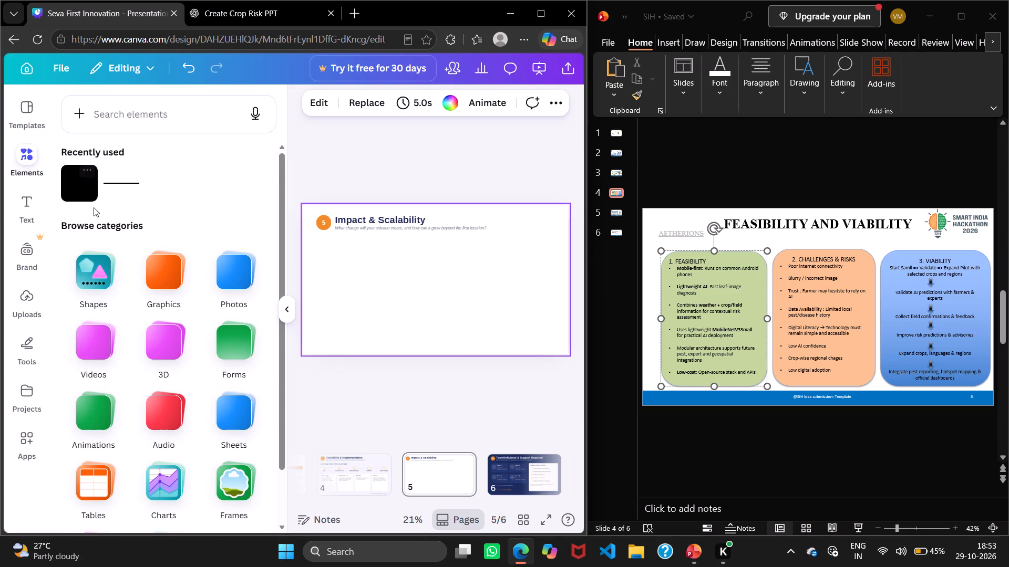
left_click(88, 275)
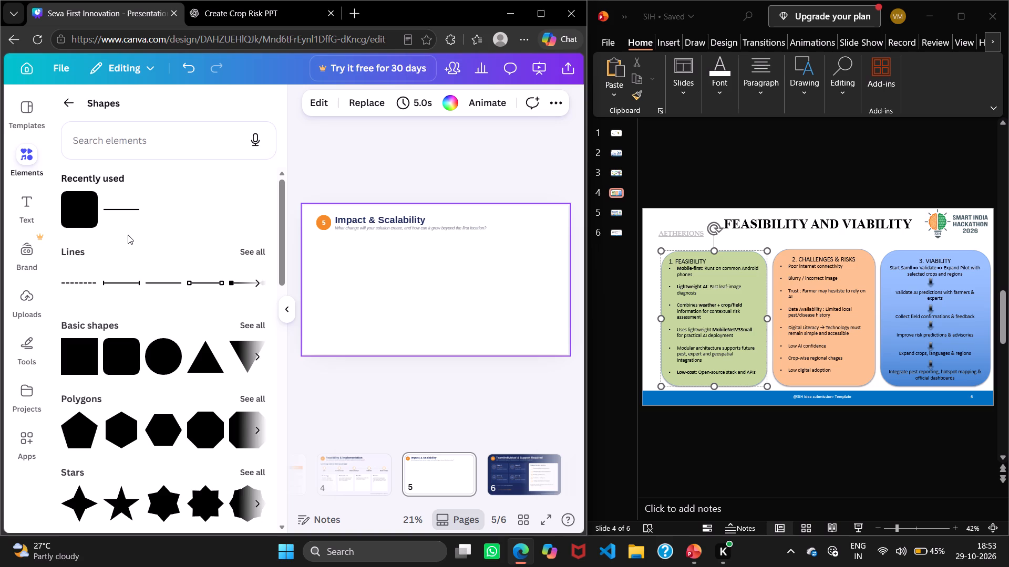
left_click(126, 358)
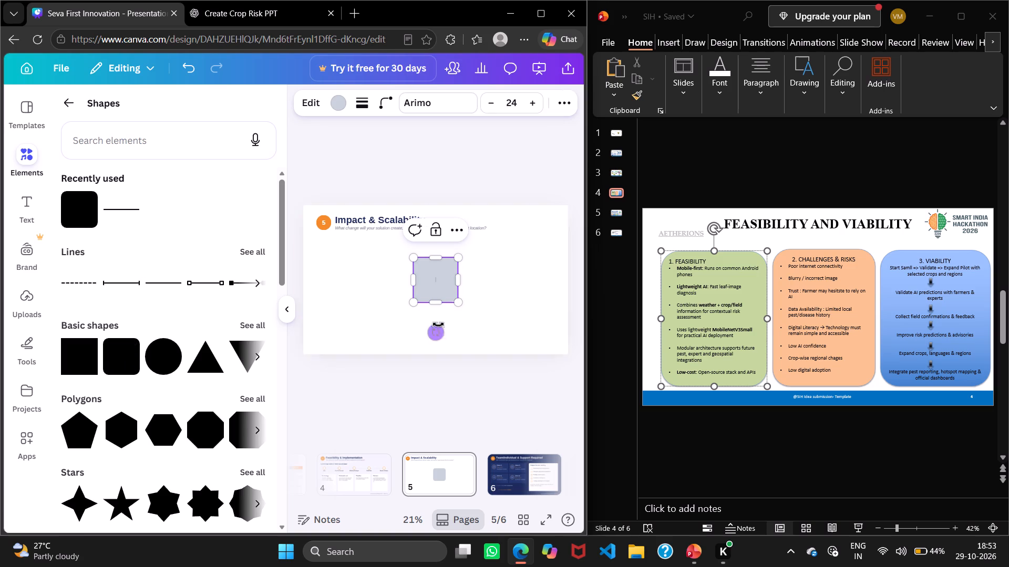
left_click(132, 364)
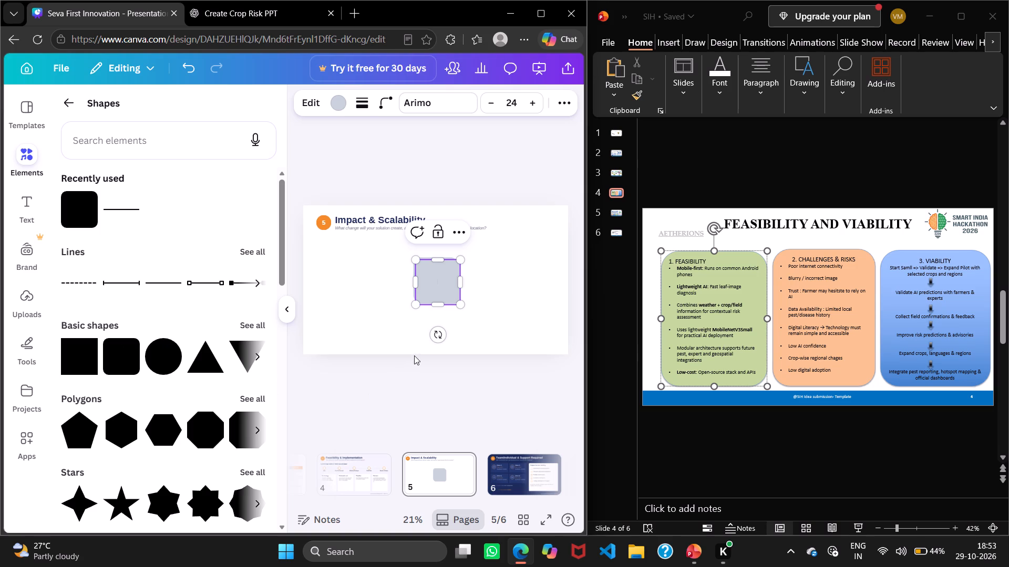
key("ctrl+z")
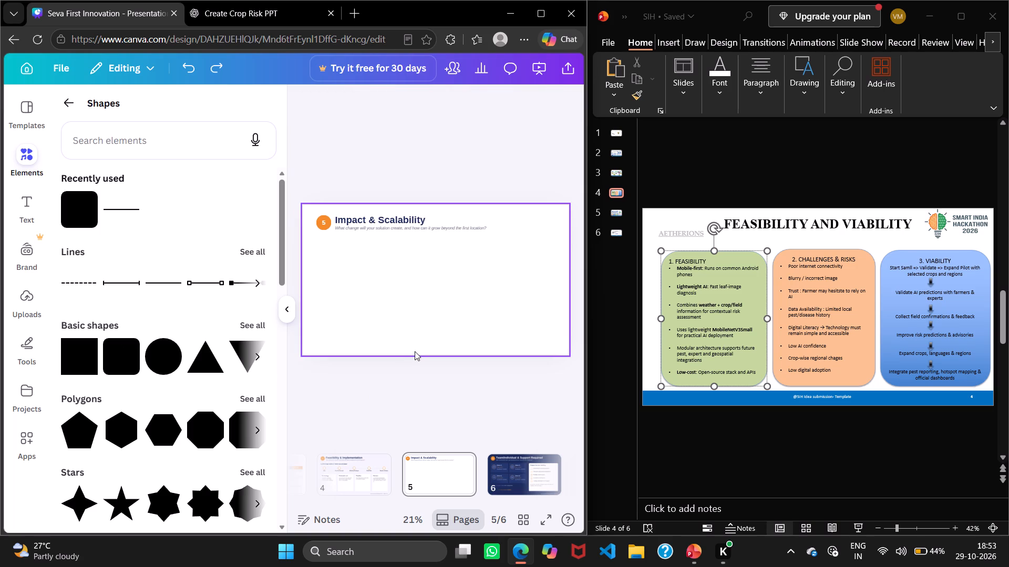
left_click(128, 363)
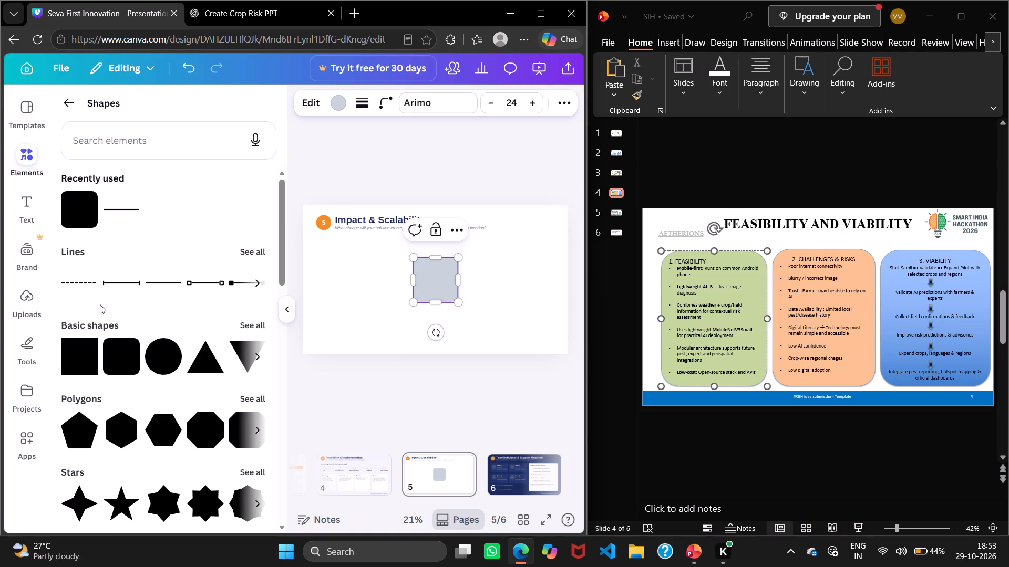
left_click(135, 349)
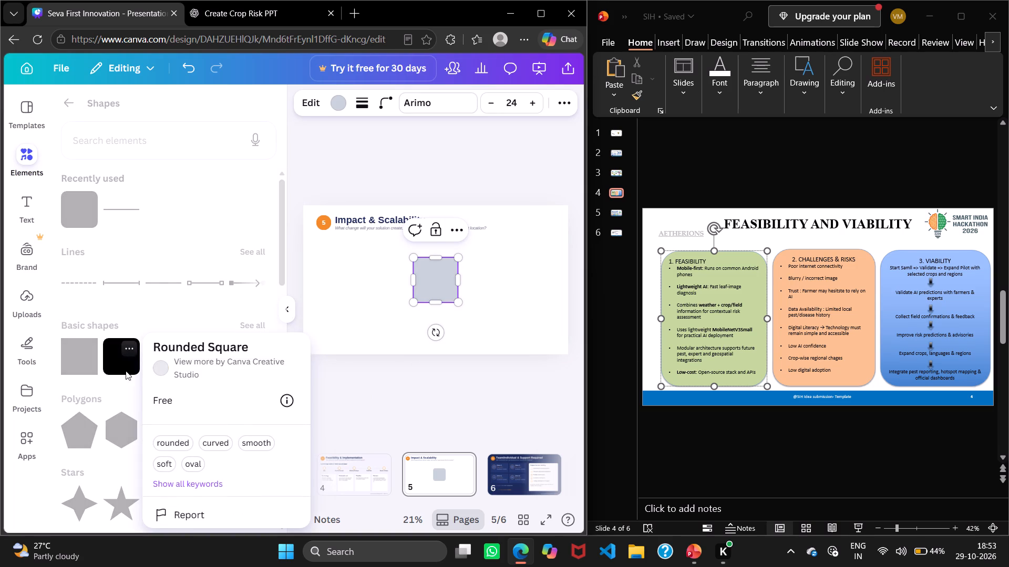
left_click(118, 369)
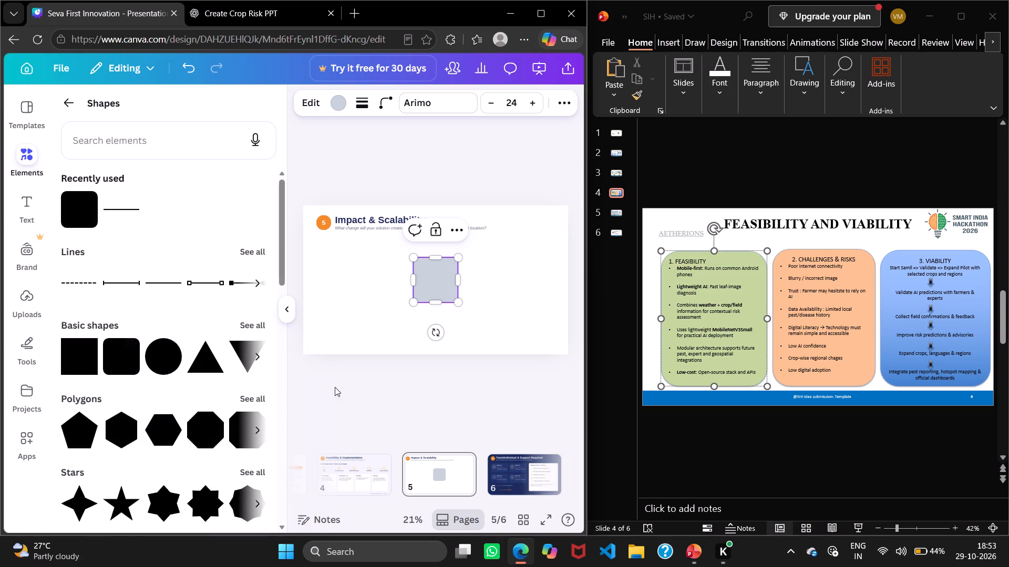
left_click(36, 158)
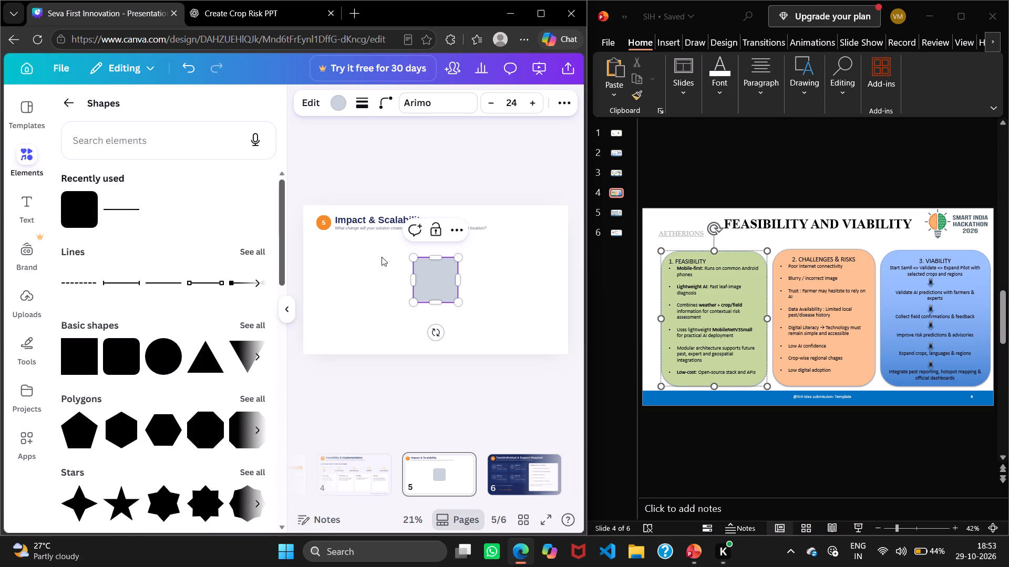
left_click(29, 152)
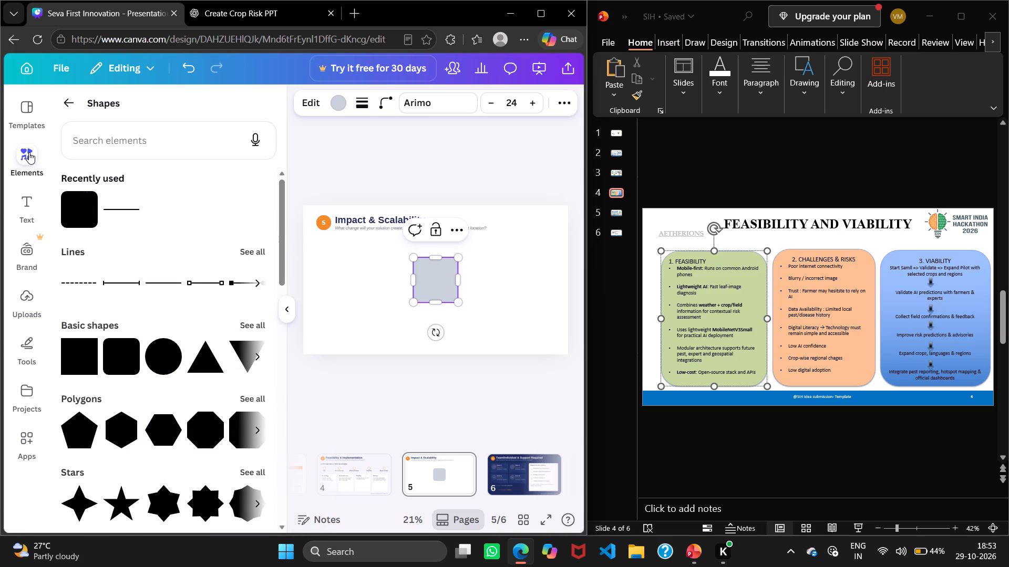
left_click_drag(314, 279, 303, 283)
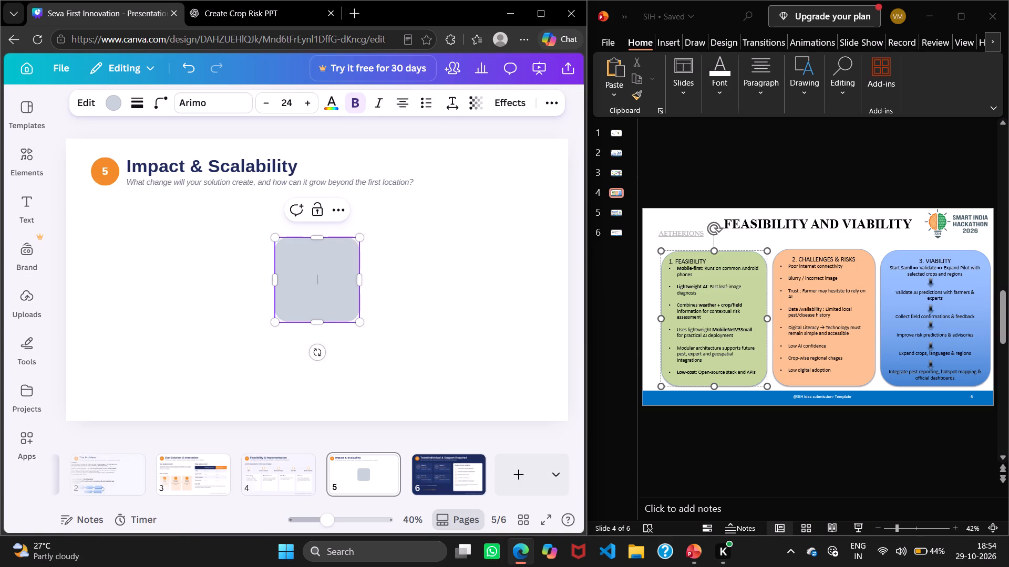
Move the grey rounded square to the page's left below the heading and stretch it into a tall card reaching near the page bottom.
left_click_drag(353, 265, 259, 260)
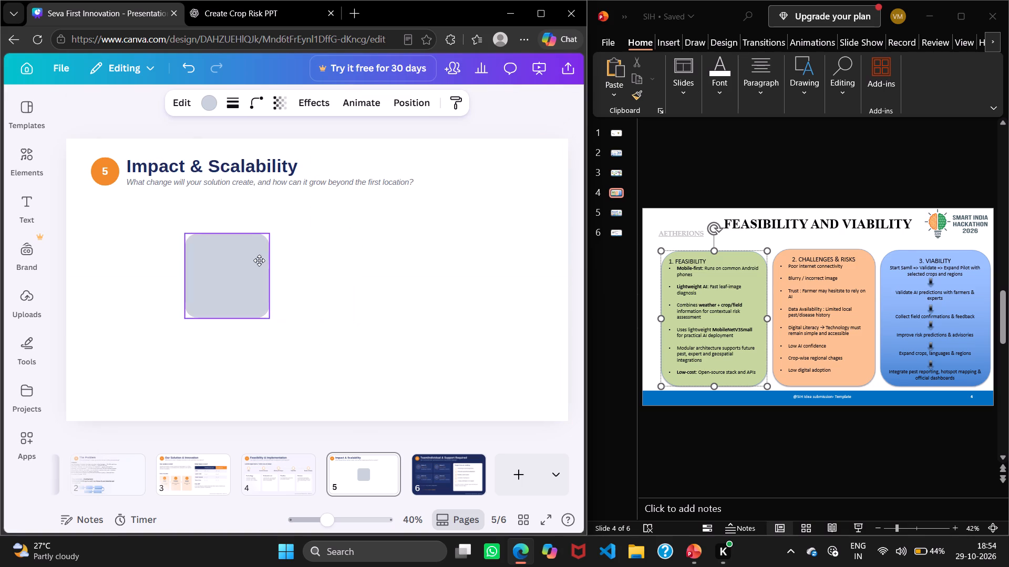
left_click_drag(259, 260, 186, 238)
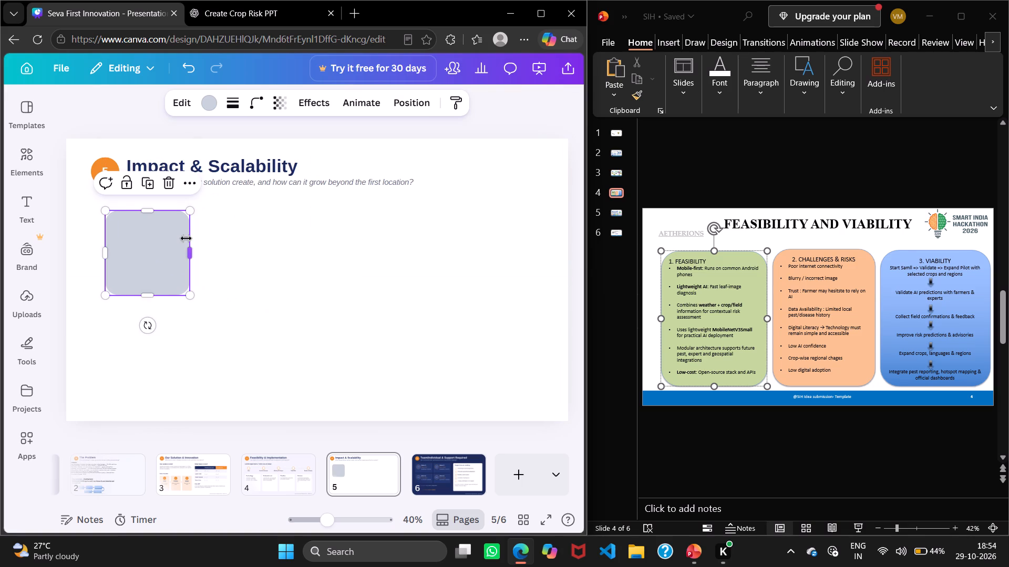
left_click_drag(148, 298, 151, 352)
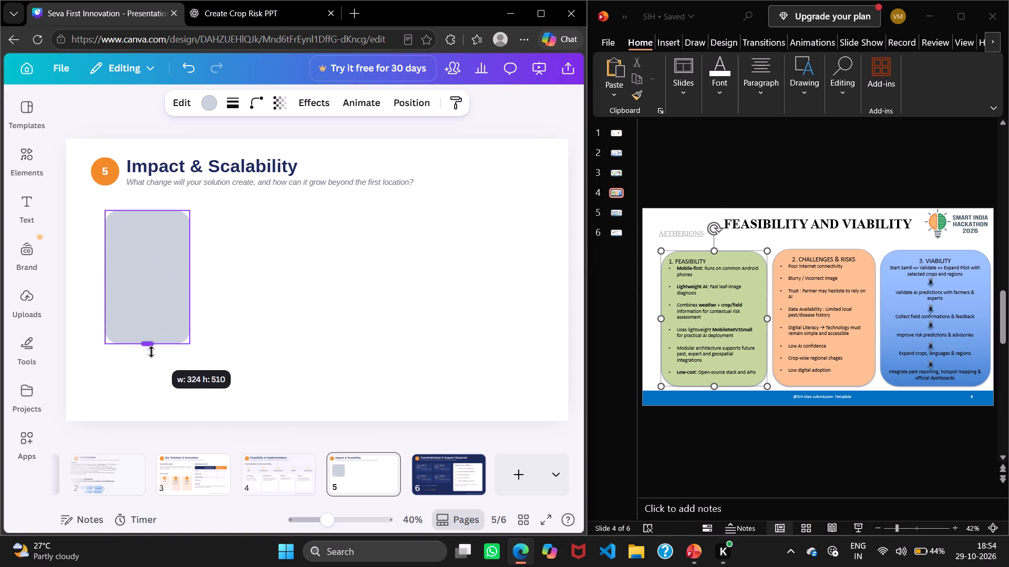
left_click_drag(151, 352, 148, 390)
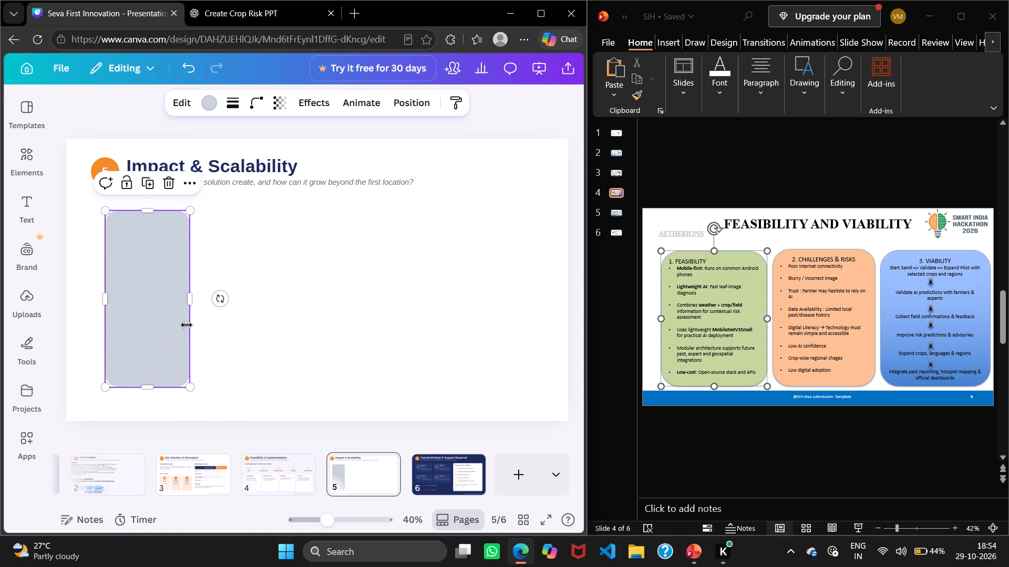
left_click_drag(189, 303, 230, 298)
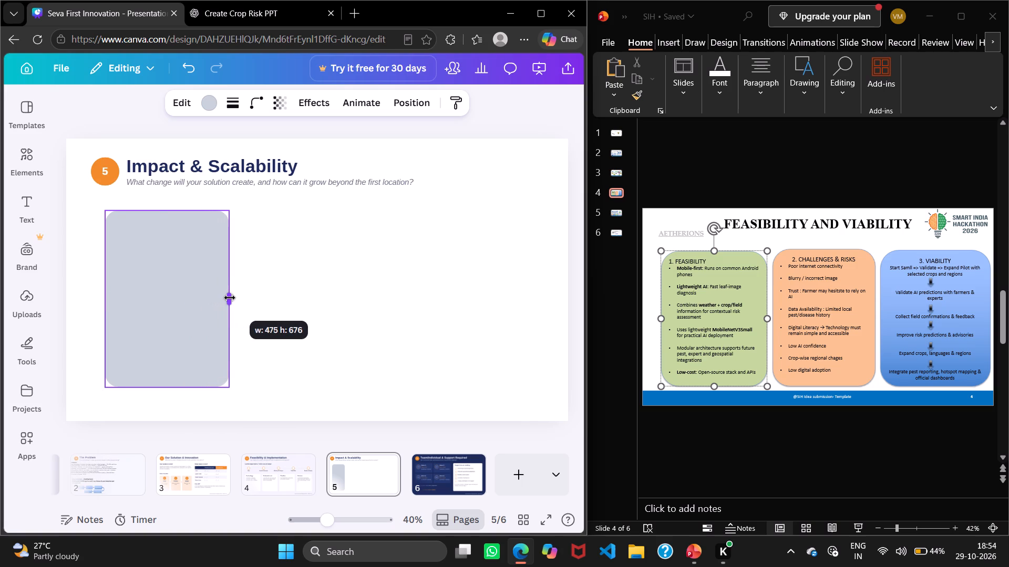
left_click_drag(230, 298, 235, 298)
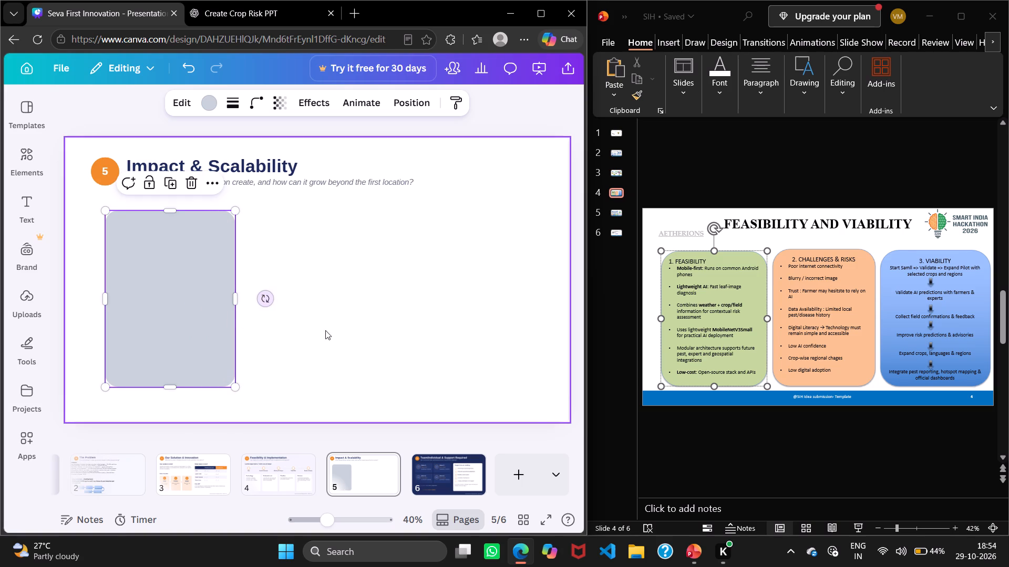
left_click(333, 332)
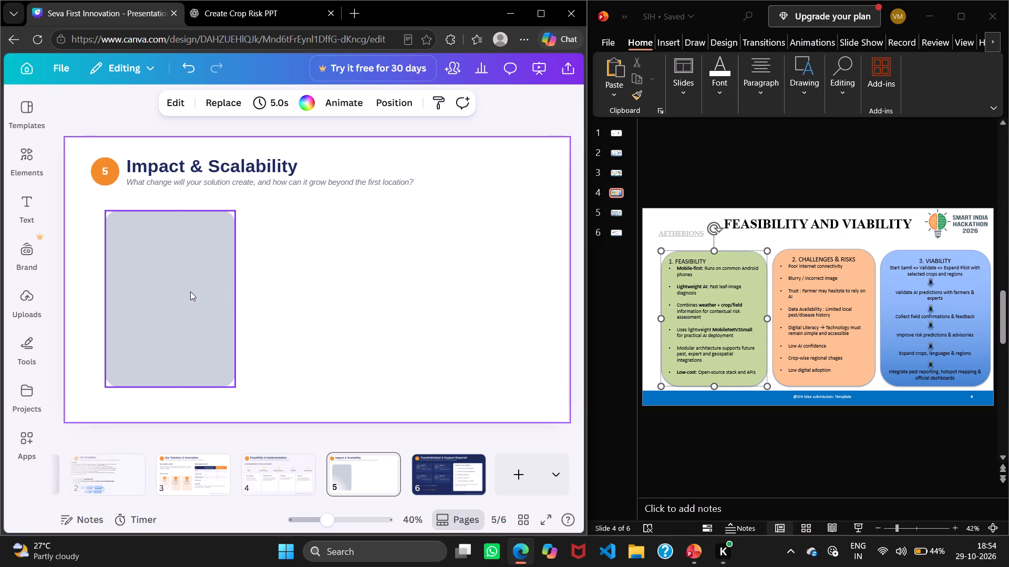
left_click(190, 291)
left_click_drag(239, 296, 244, 296)
left_click_drag(168, 387, 168, 394)
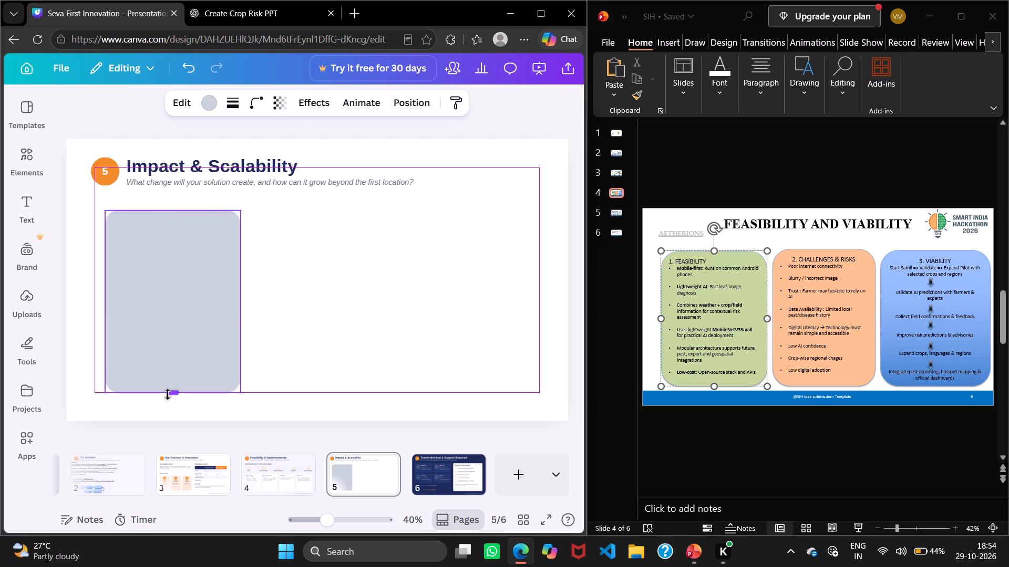
left_click_drag(168, 394, 168, 395)
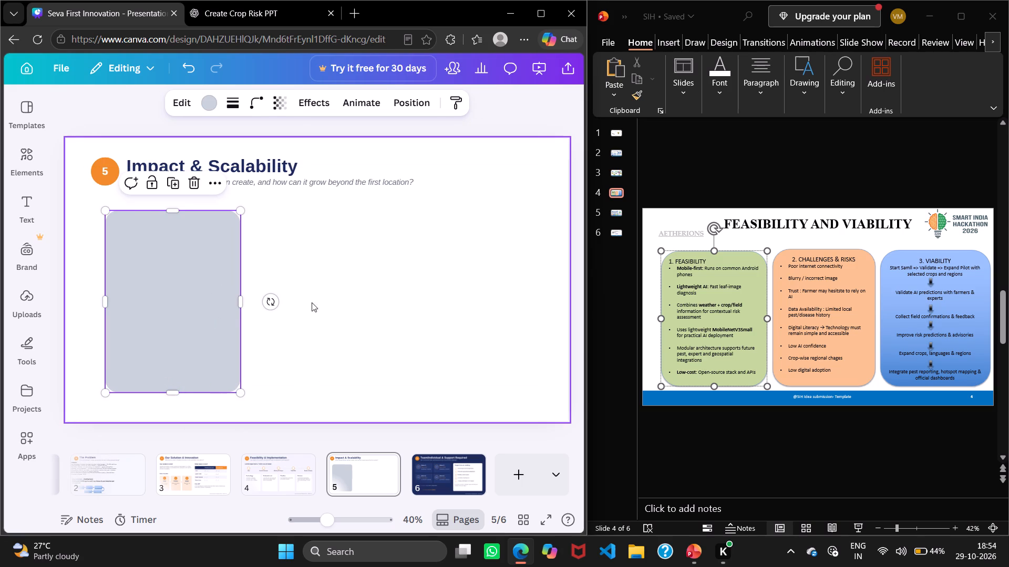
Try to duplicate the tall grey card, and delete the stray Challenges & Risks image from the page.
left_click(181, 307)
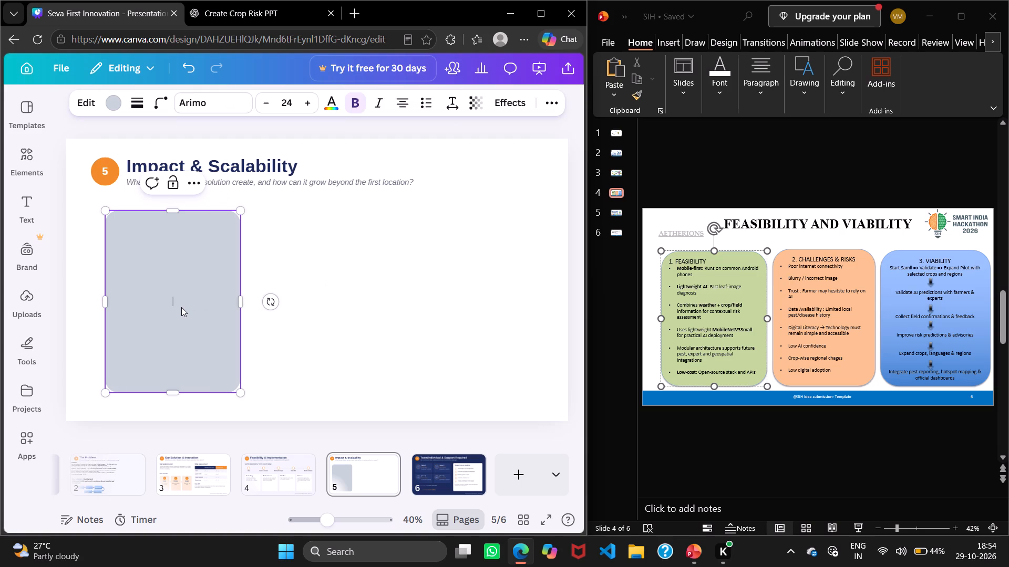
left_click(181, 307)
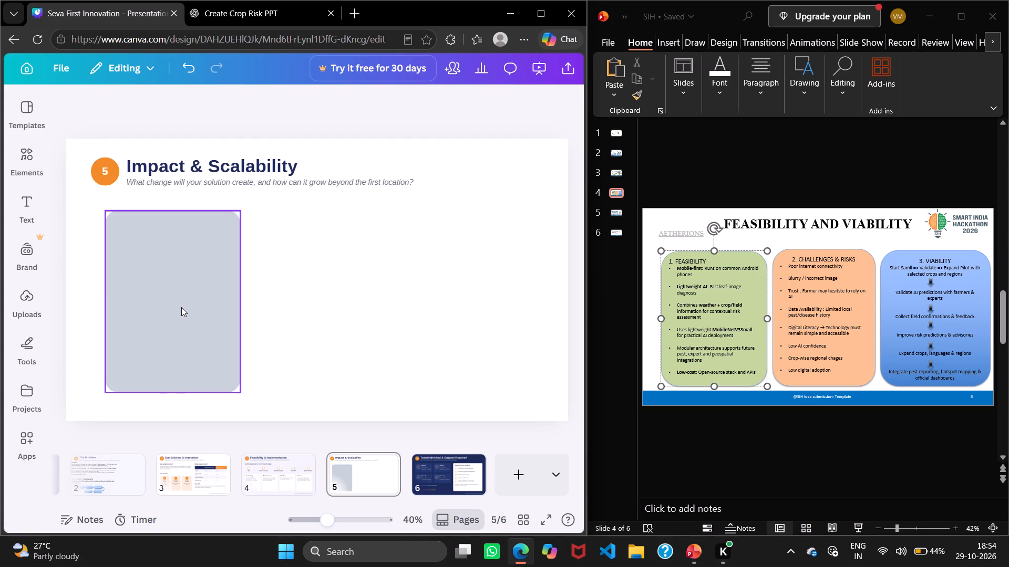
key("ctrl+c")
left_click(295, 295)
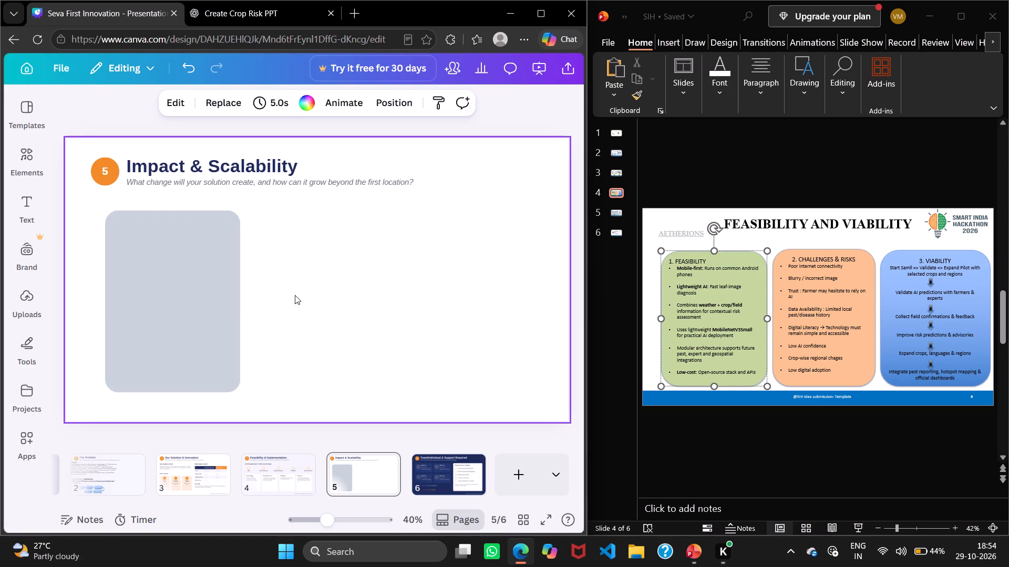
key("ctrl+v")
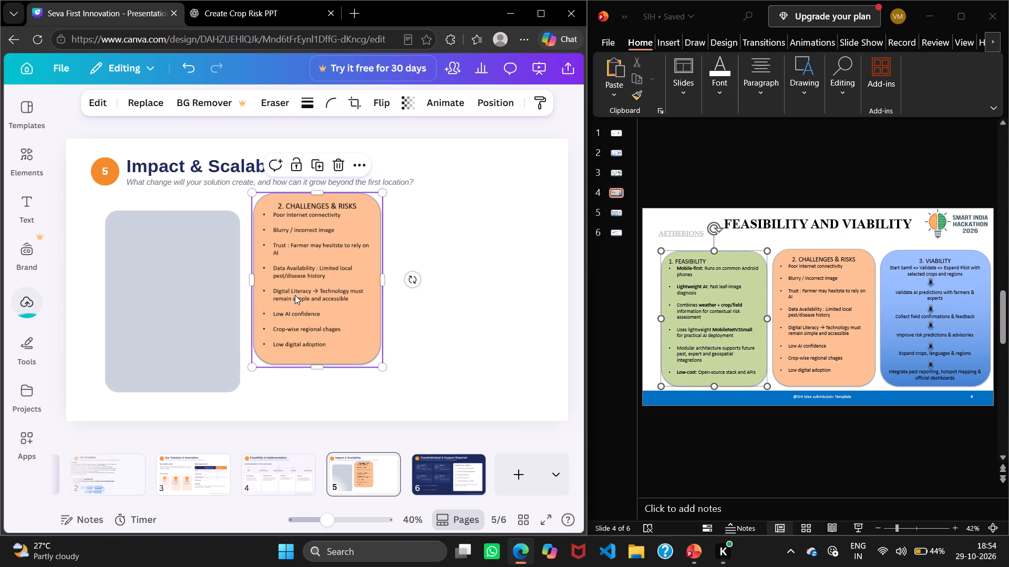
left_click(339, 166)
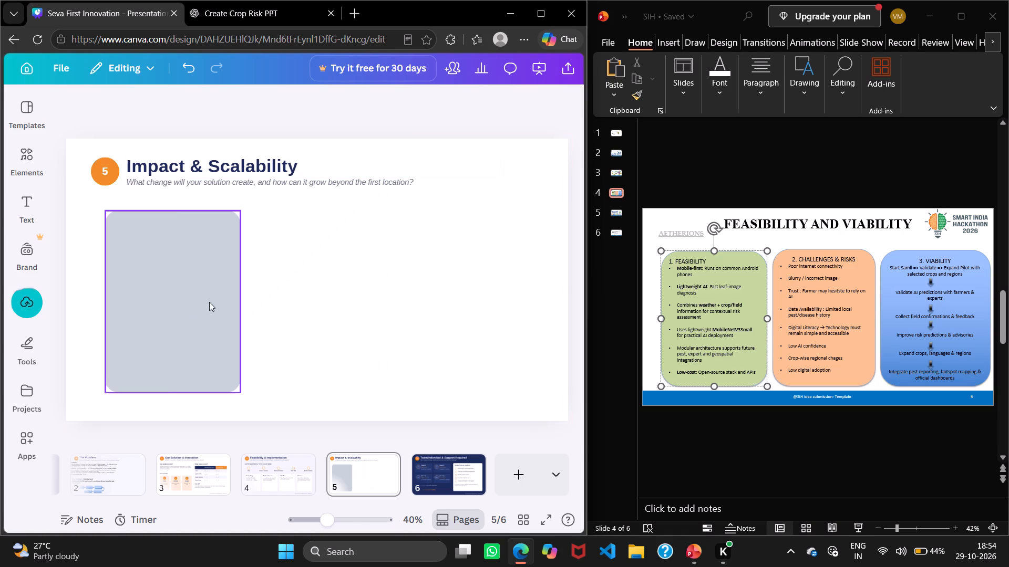
Duplicate the tall grey card and place the copy just to its right, level with the original.
left_click(197, 307)
key("ctrl+c")
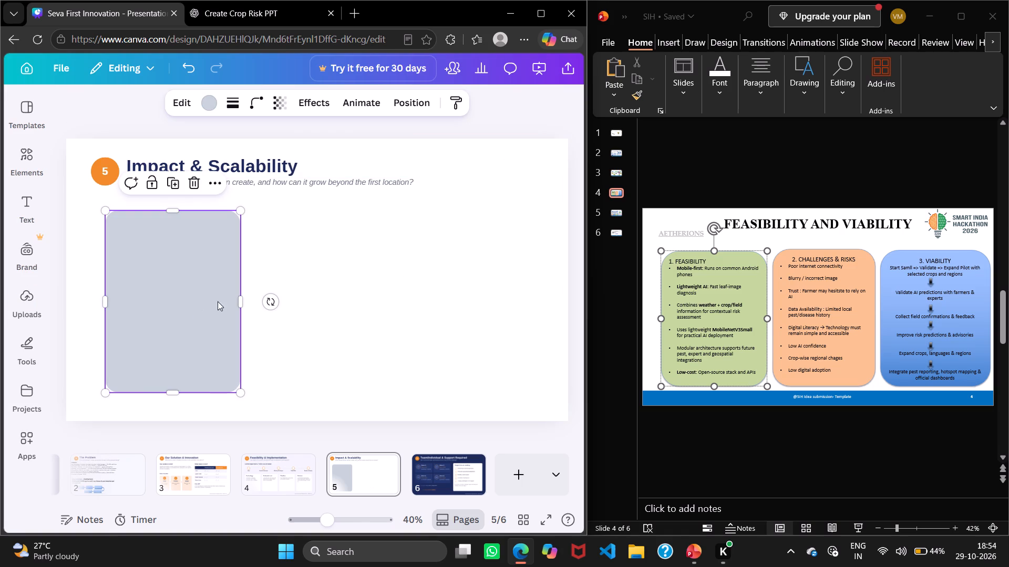
key("ctrl+v")
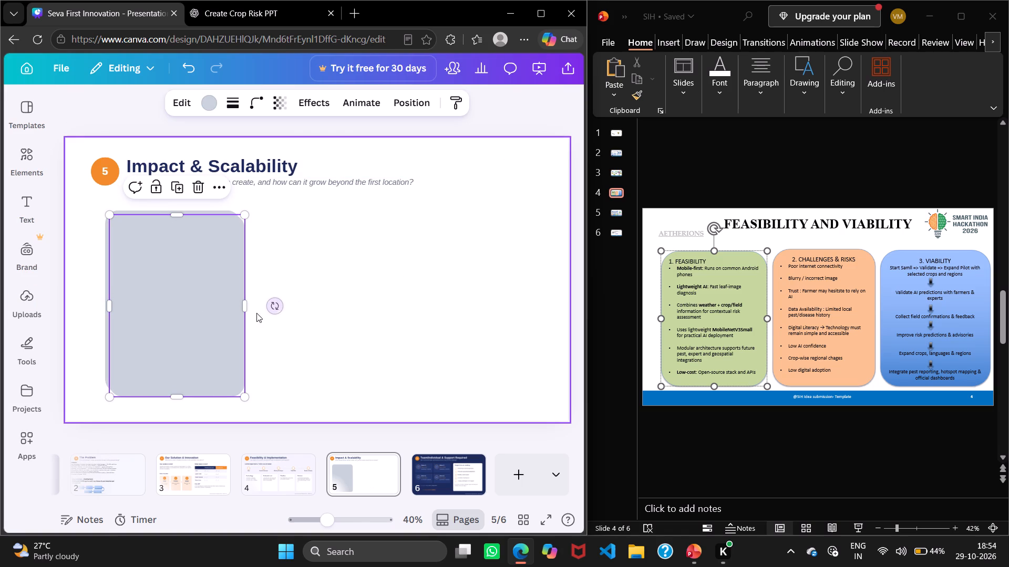
left_click_drag(197, 307, 342, 300)
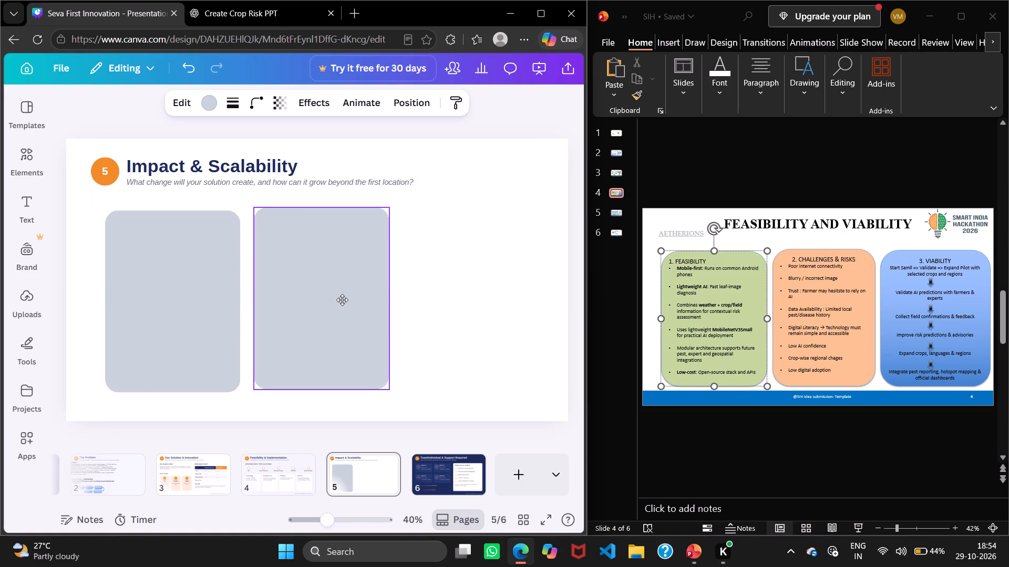
left_click_drag(342, 300, 341, 304)
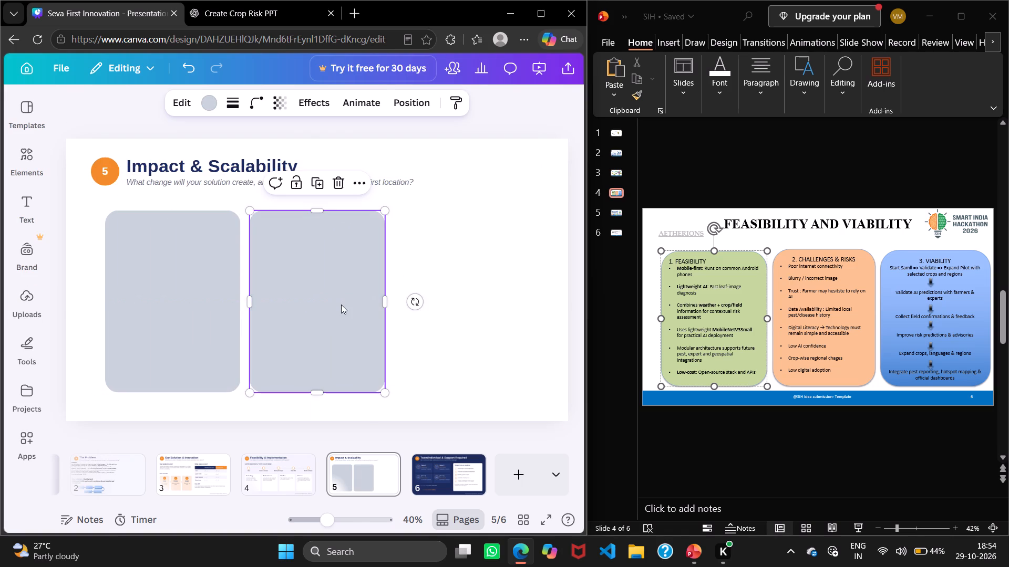
Add a third copy of the grey card to the right of the second, level with the others and with an equal 35 gap.
key("ctrl+v")
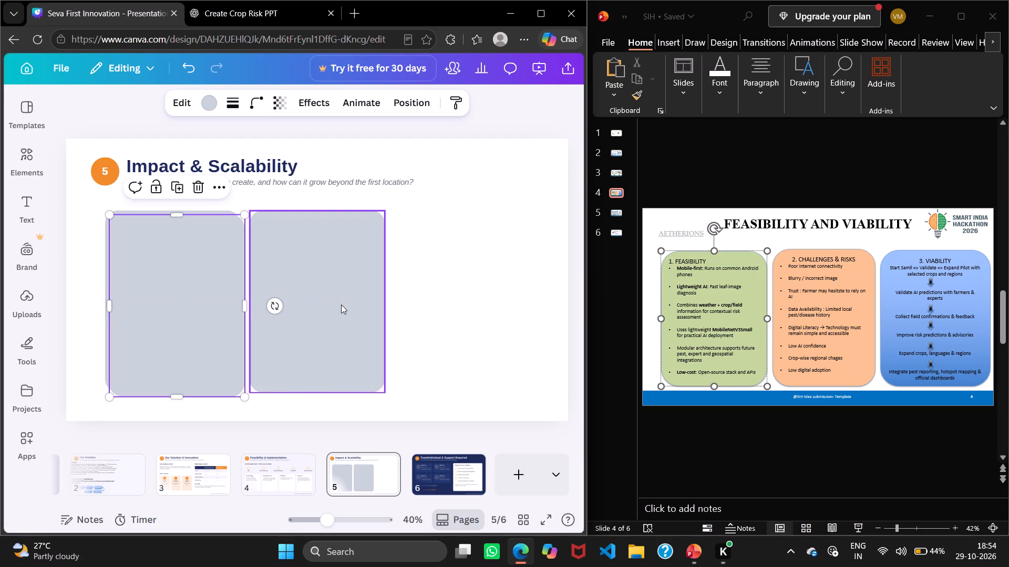
left_click_drag(224, 323, 440, 319)
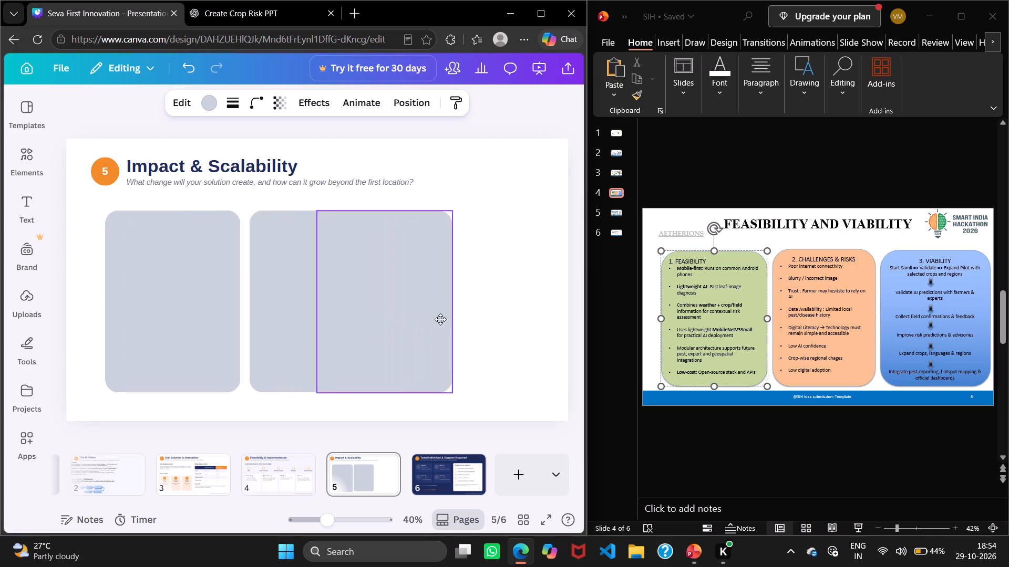
left_click_drag(440, 319, 446, 319)
left_click_drag(413, 304, 477, 299)
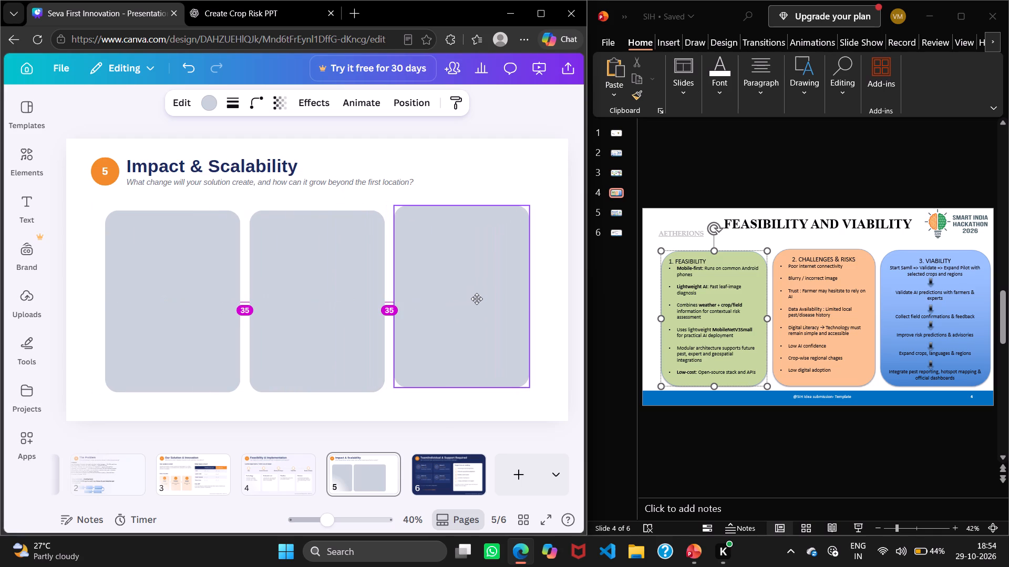
left_click_drag(477, 299, 477, 299)
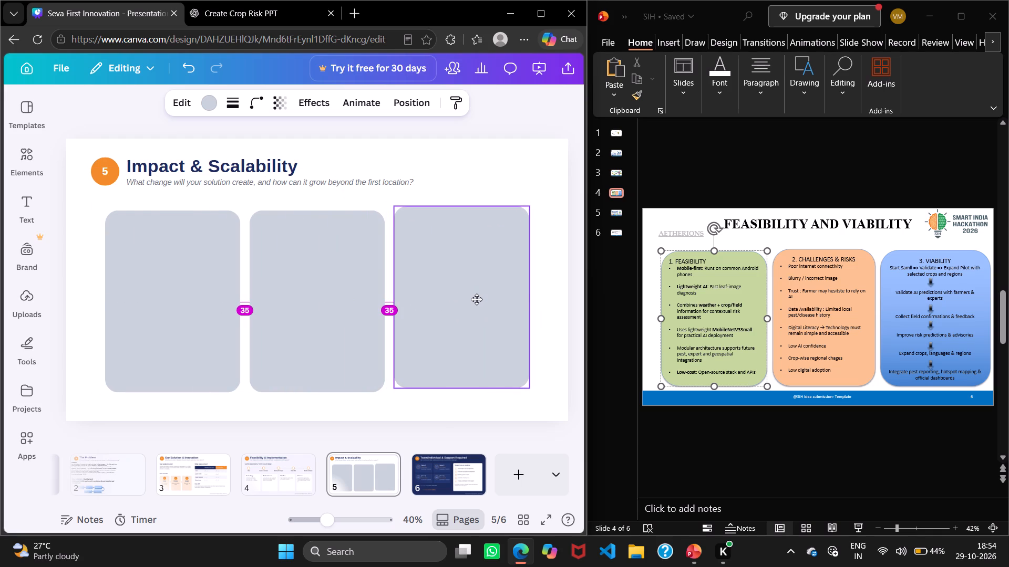
left_click_drag(477, 299, 478, 307)
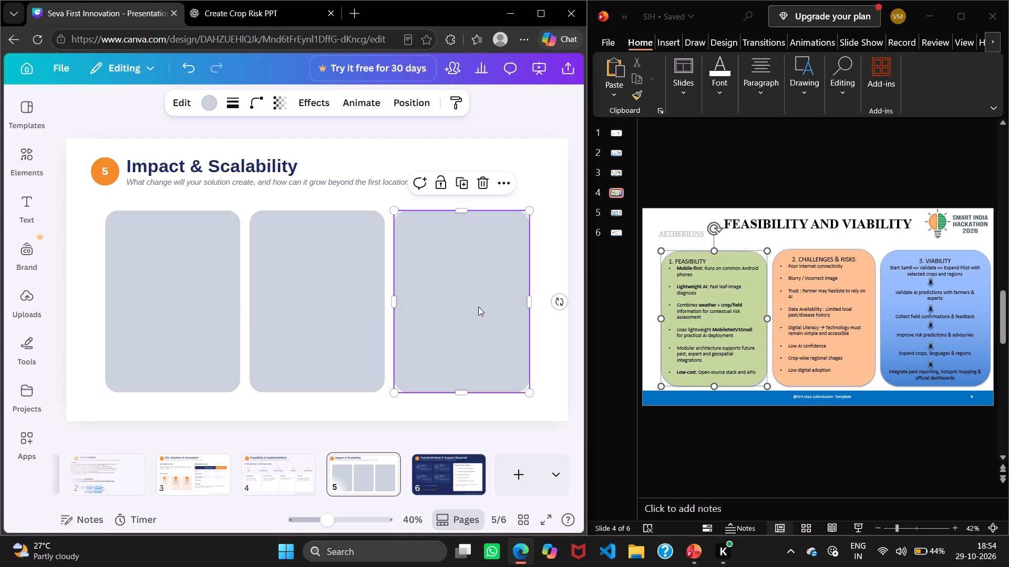
left_click(314, 431)
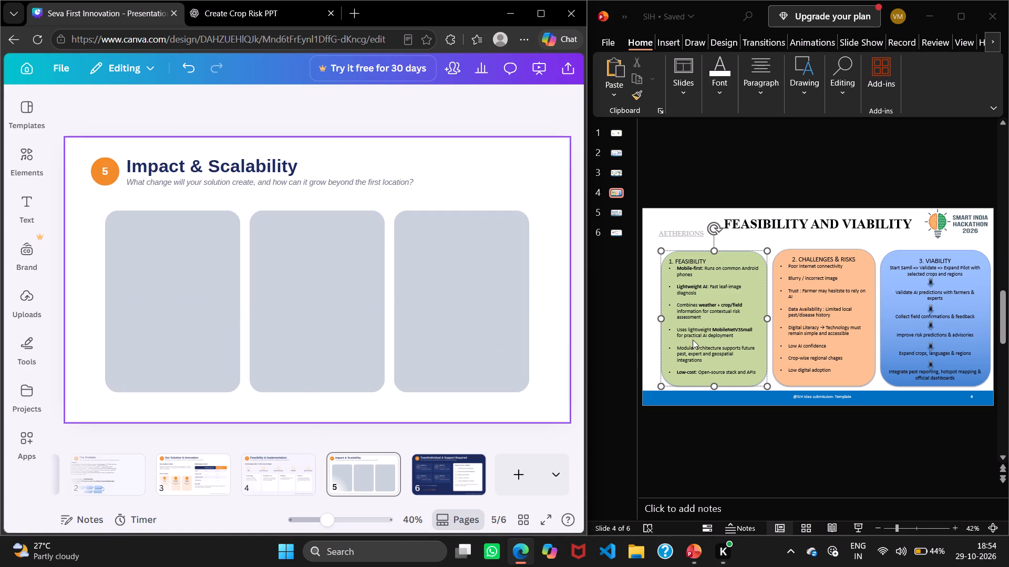
Copy all the text of the green Feasibility box on the SIH slide in PowerPoint and paste it onto Canva page 5.
double_click(713, 319)
left_click(701, 304)
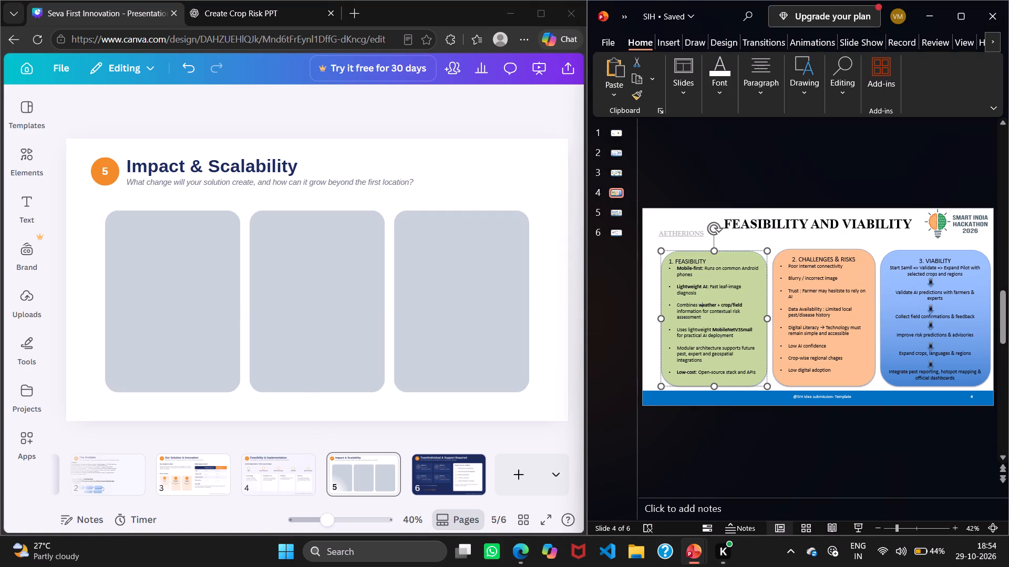
key("ctrl+a")
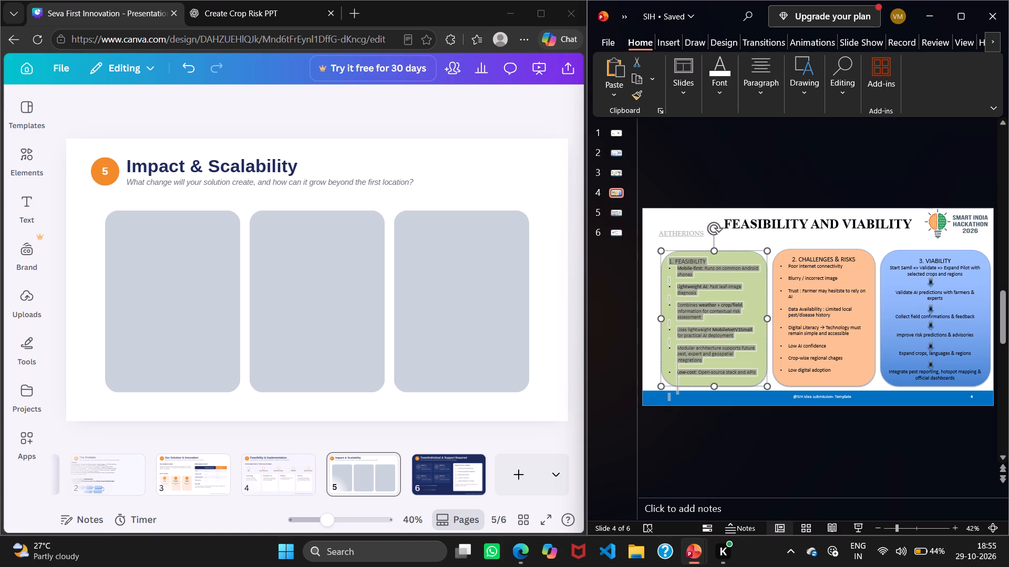
key("ctrl+c")
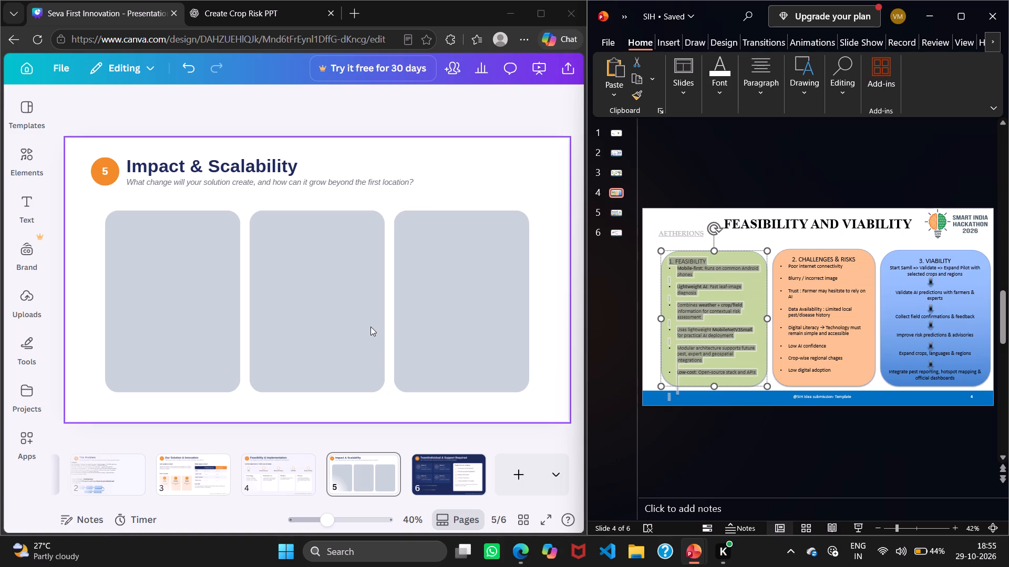
left_click(209, 310)
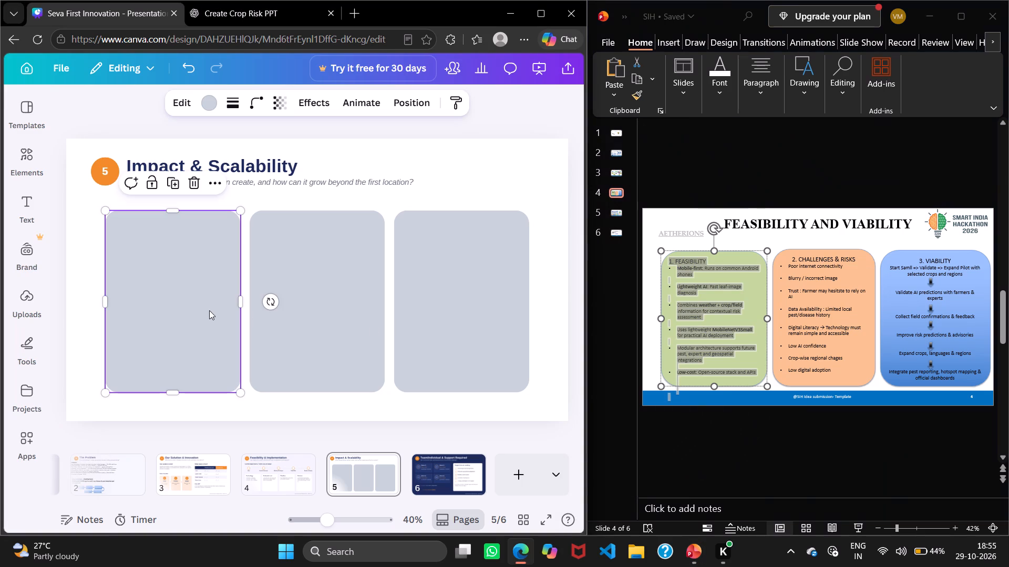
key("ctrl+v")
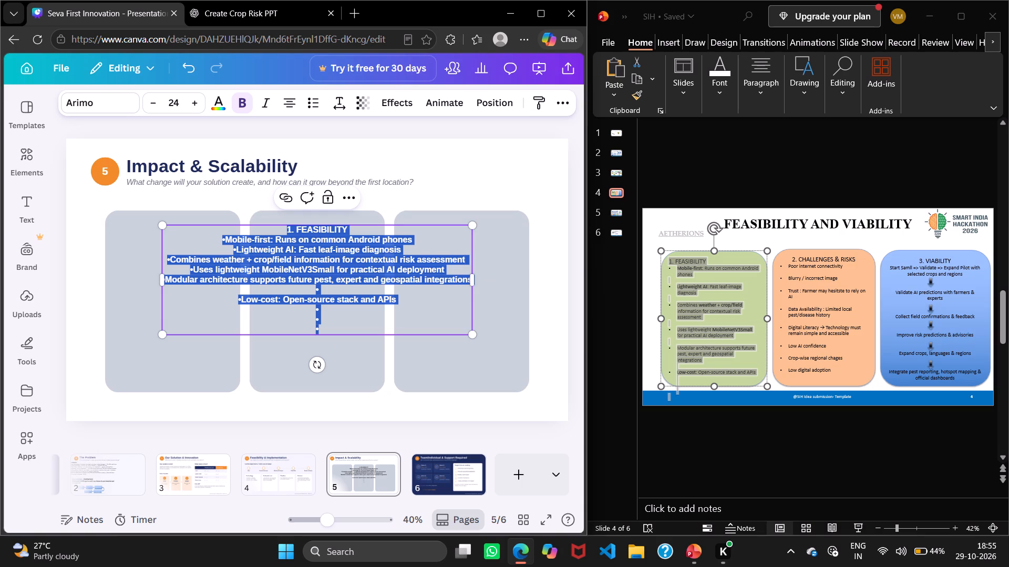
Left-align the pasted Feasibility text and narrow its text box to slightly wider than one grey card.
left_click(293, 102)
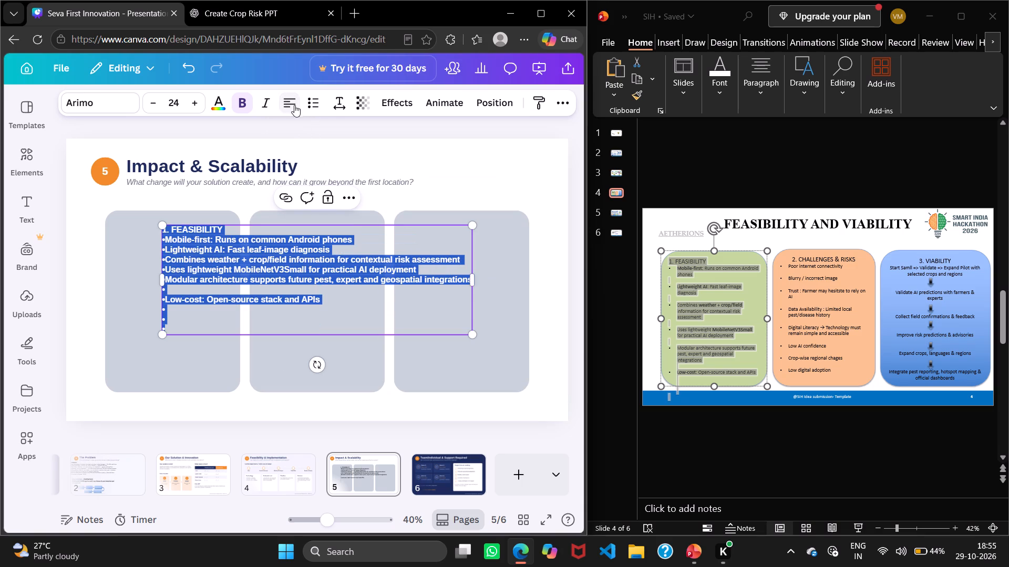
left_click_drag(475, 279, 433, 286)
left_click_drag(433, 286, 345, 285)
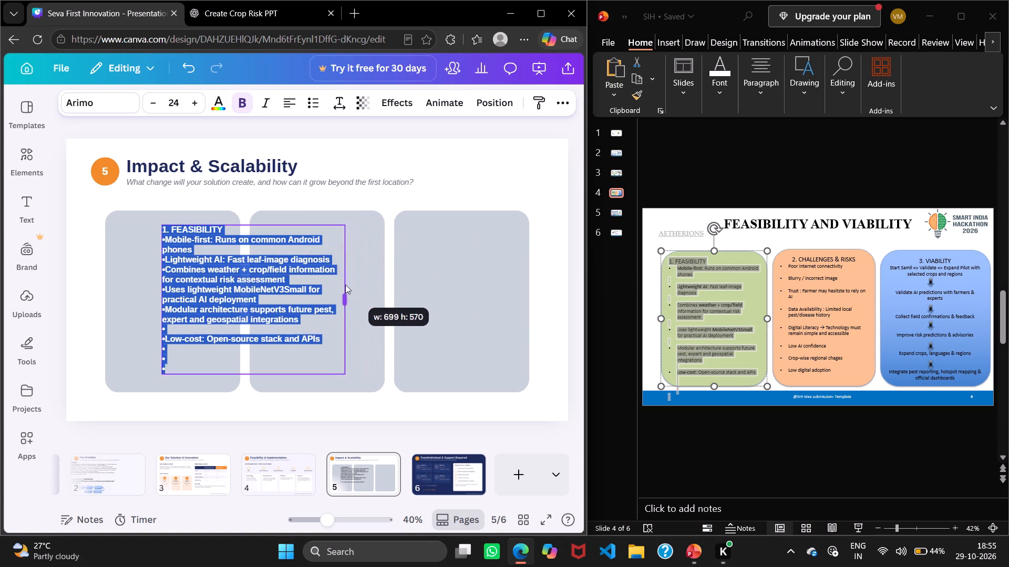
left_click_drag(345, 285, 310, 286)
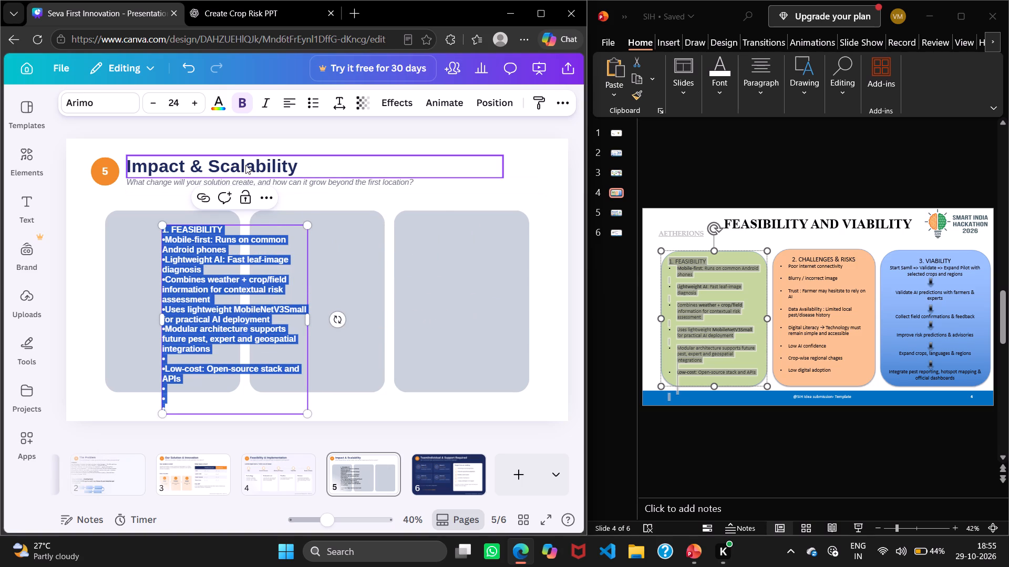
Justify the Feasibility text and remove its bold formatting.
left_click(289, 104)
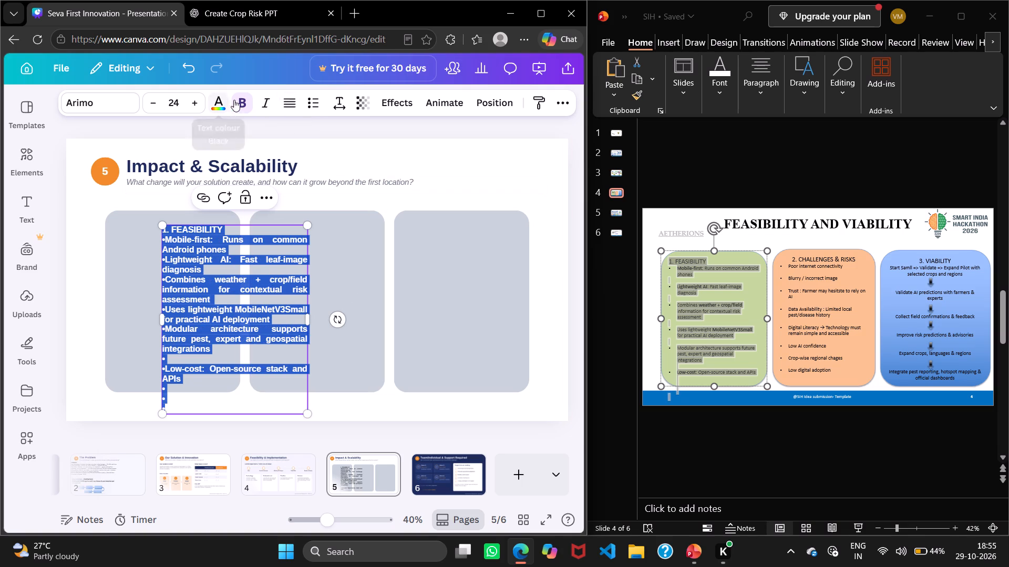
left_click(246, 106)
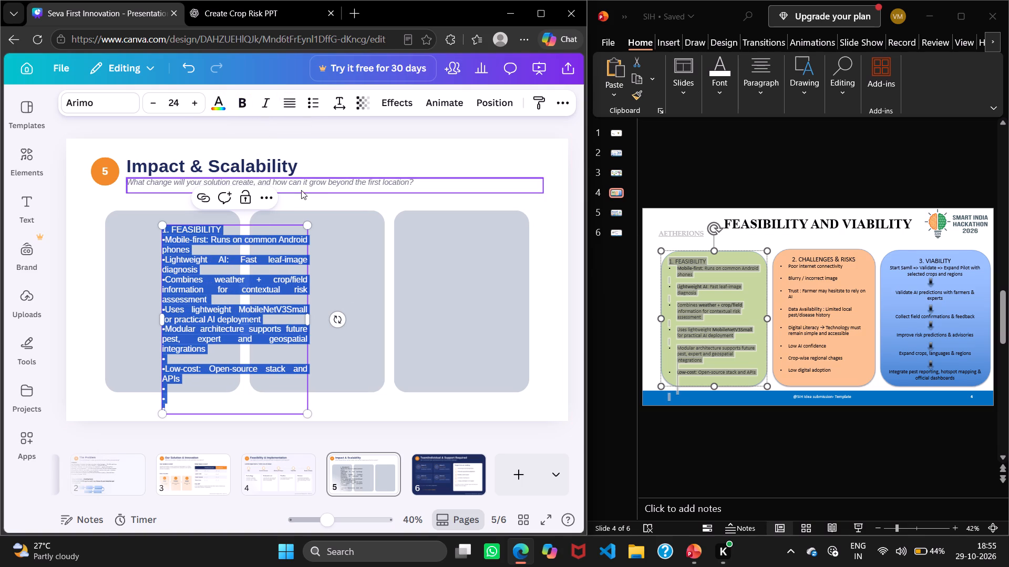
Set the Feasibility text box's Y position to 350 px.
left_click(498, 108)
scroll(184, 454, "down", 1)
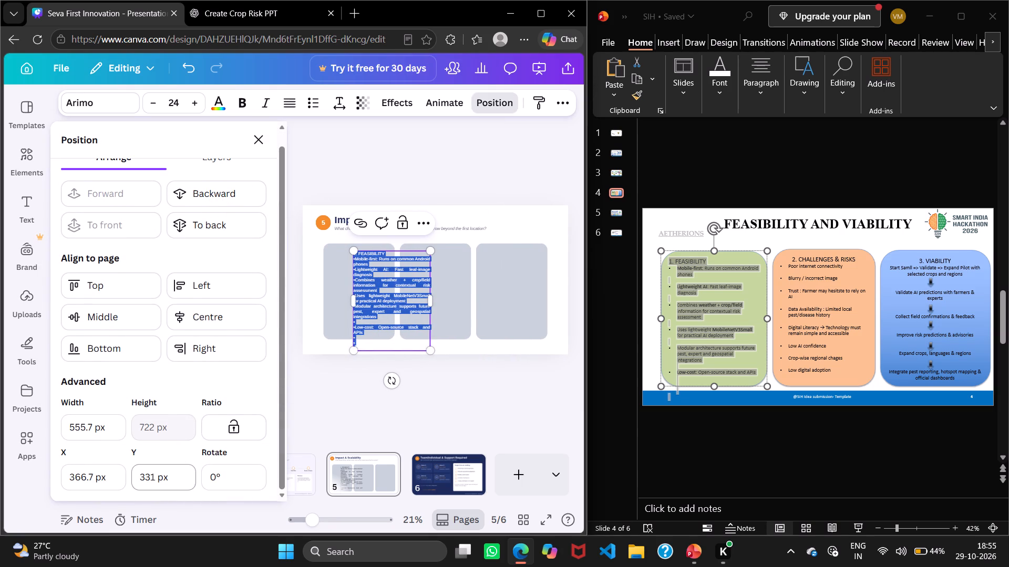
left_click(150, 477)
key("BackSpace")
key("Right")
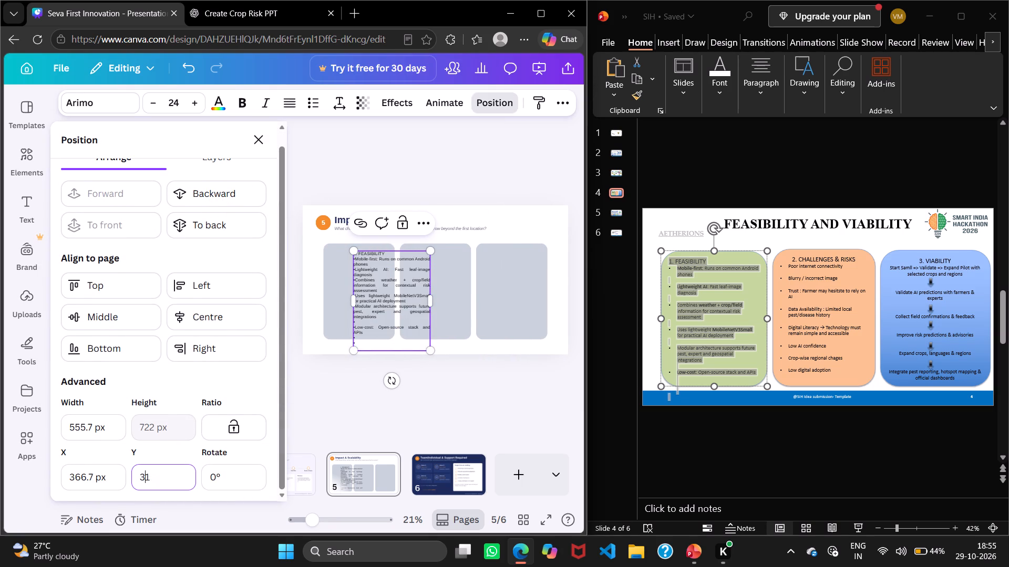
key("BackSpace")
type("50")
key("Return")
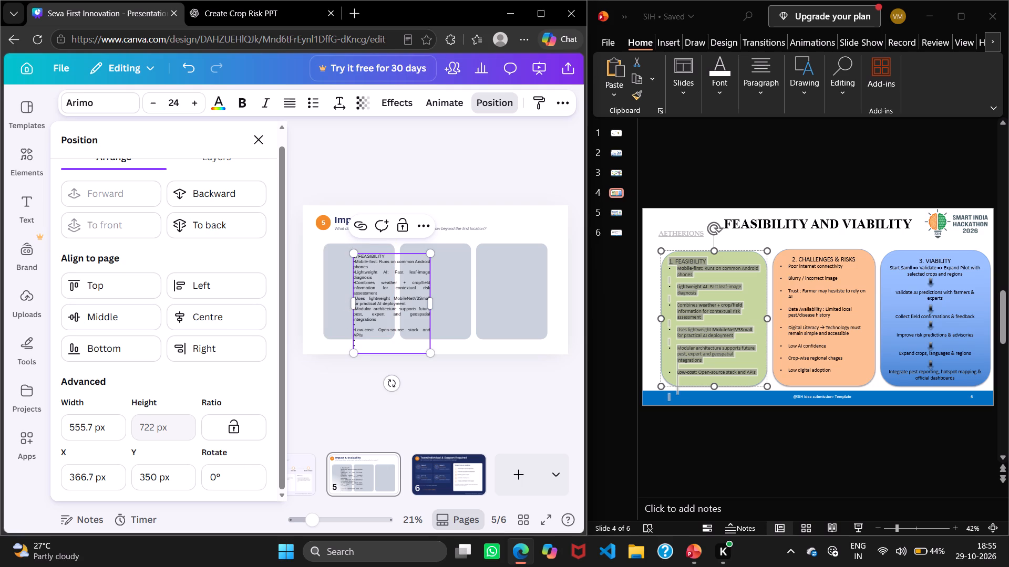
left_click_drag(401, 306, 371, 291)
left_click(384, 346)
left_click(437, 381)
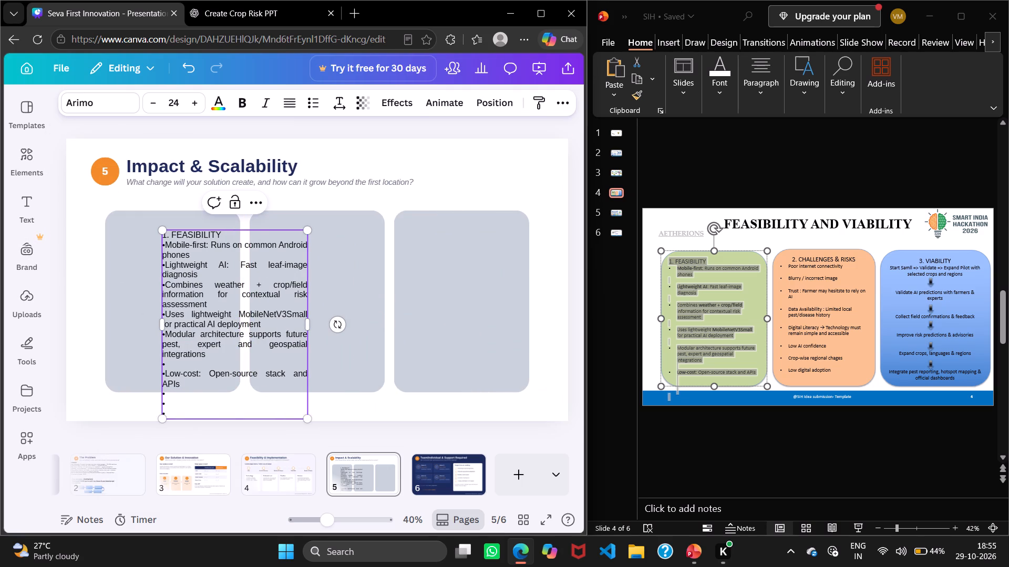
left_click_drag(251, 233, 220, 229)
left_click(241, 291)
left_click_drag(257, 419, 242, 408)
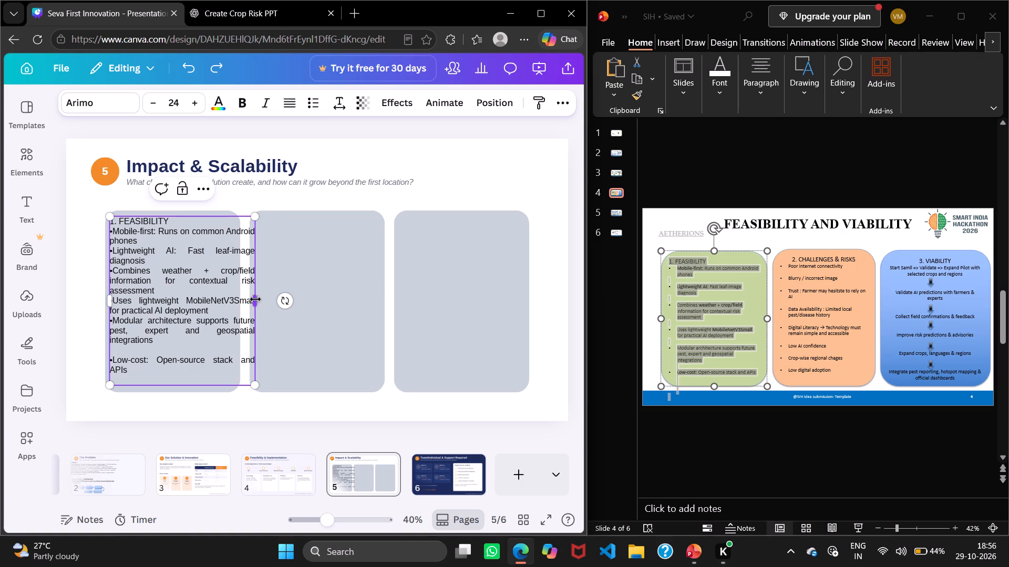
Widen the Feasibility text box into the second card and insert a line break before "AI deployment".
left_click_drag(255, 299, 297, 295)
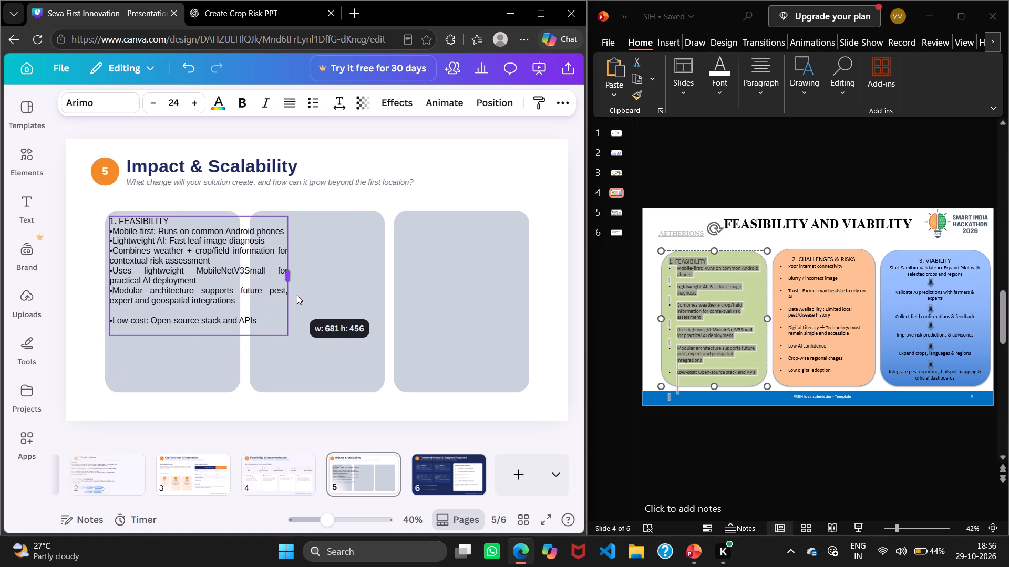
left_click_drag(297, 295, 318, 291)
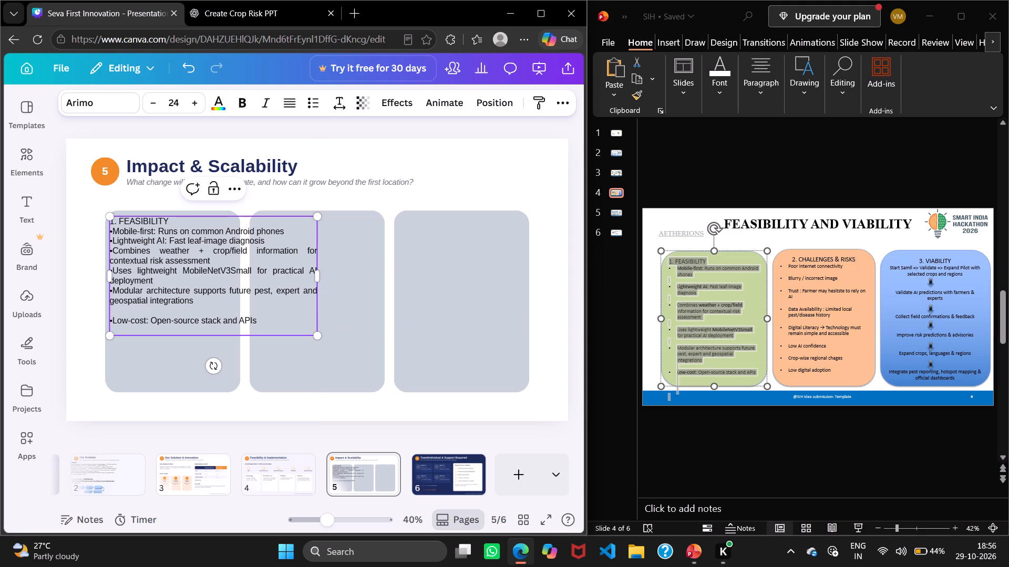
left_click(307, 270)
key("BackSpace")
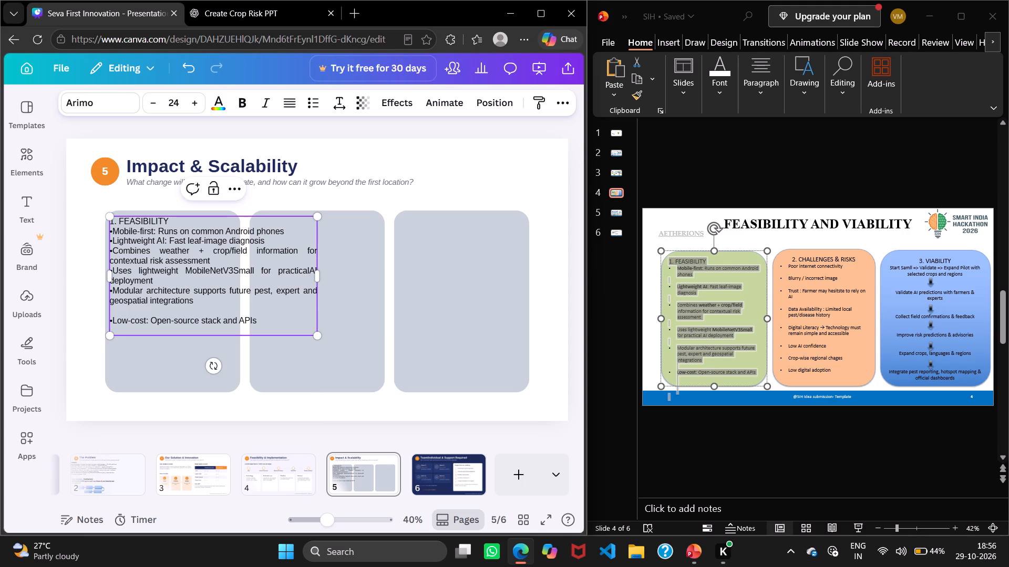
key("space")
key("Return")
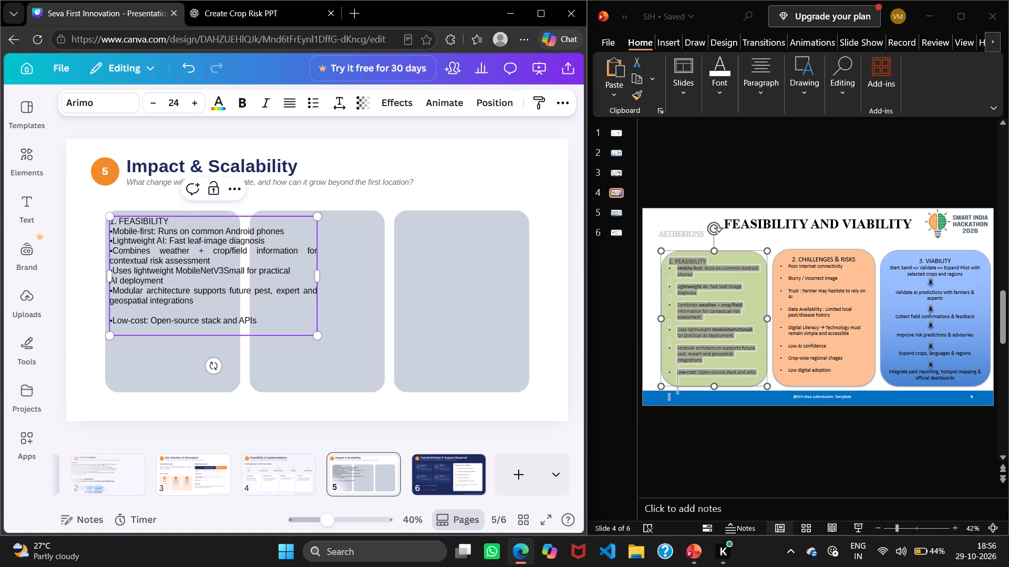
Narrow the Feasibility text box so that it fits just within the width of the first grey card.
left_click_drag(320, 282, 260, 293)
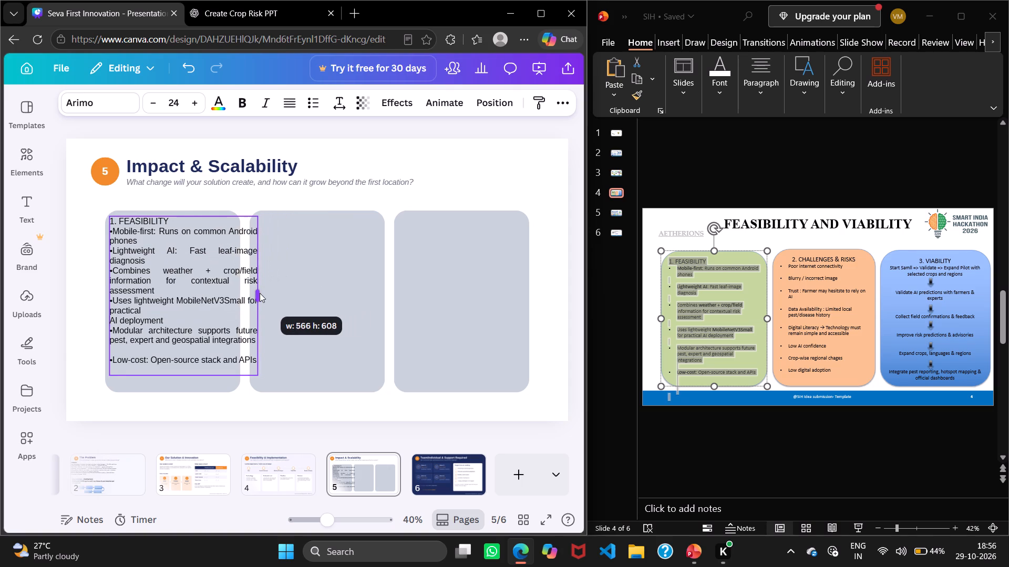
left_click_drag(260, 293, 234, 290)
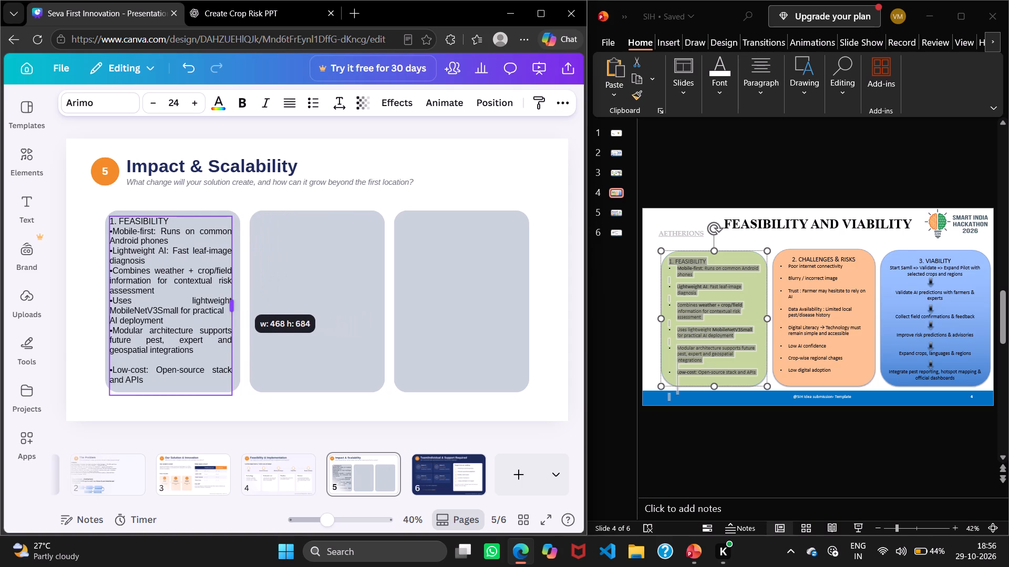
left_click_drag(234, 290, 238, 289)
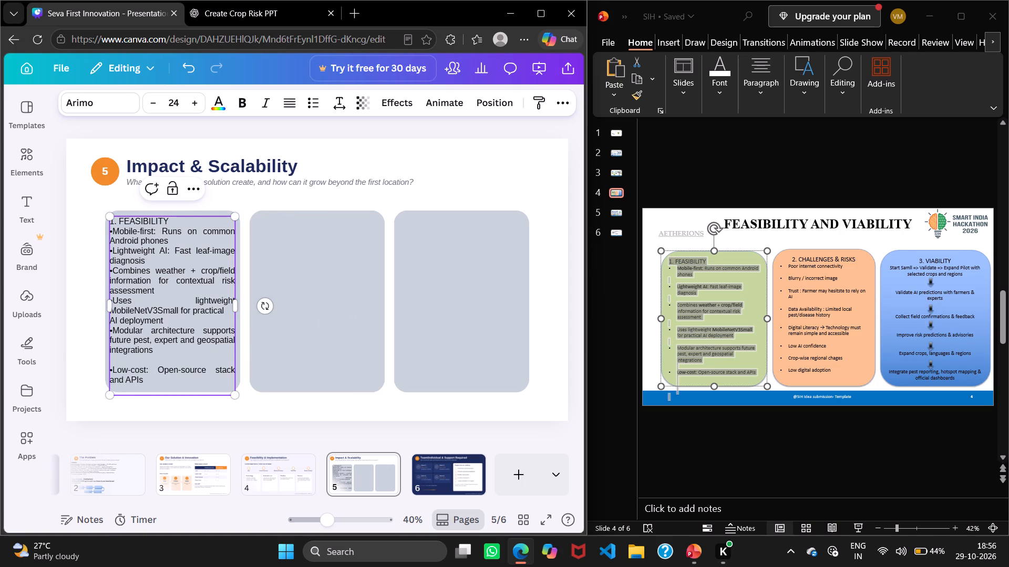
Make the lead phrases "Mobile-first:" and "Lightweight AI:" bold in the Feasibility text, including their bullets.
left_click_drag(156, 229, 111, 234)
key("ctrl+b")
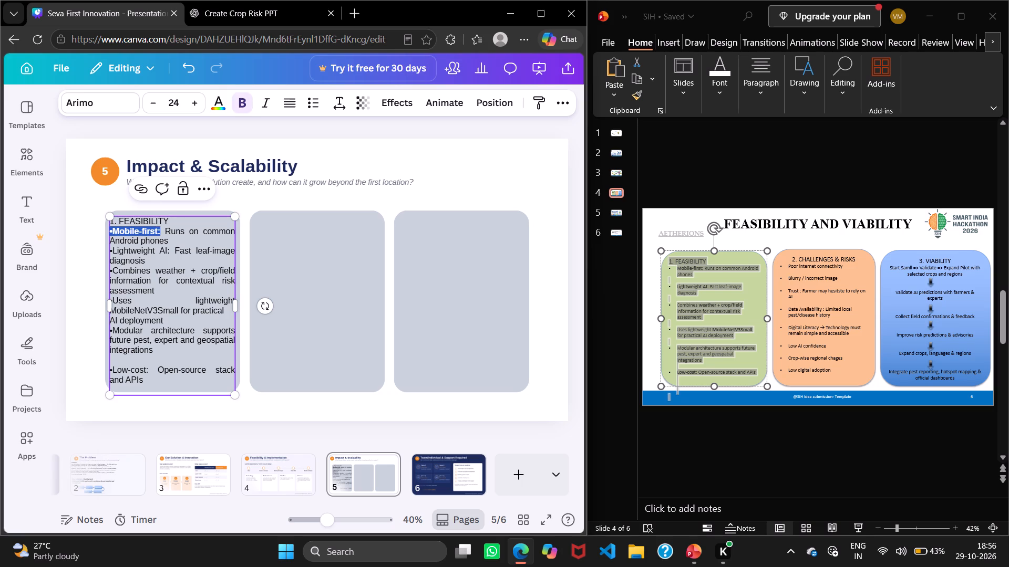
left_click_drag(170, 249, 109, 246, "ctrl")
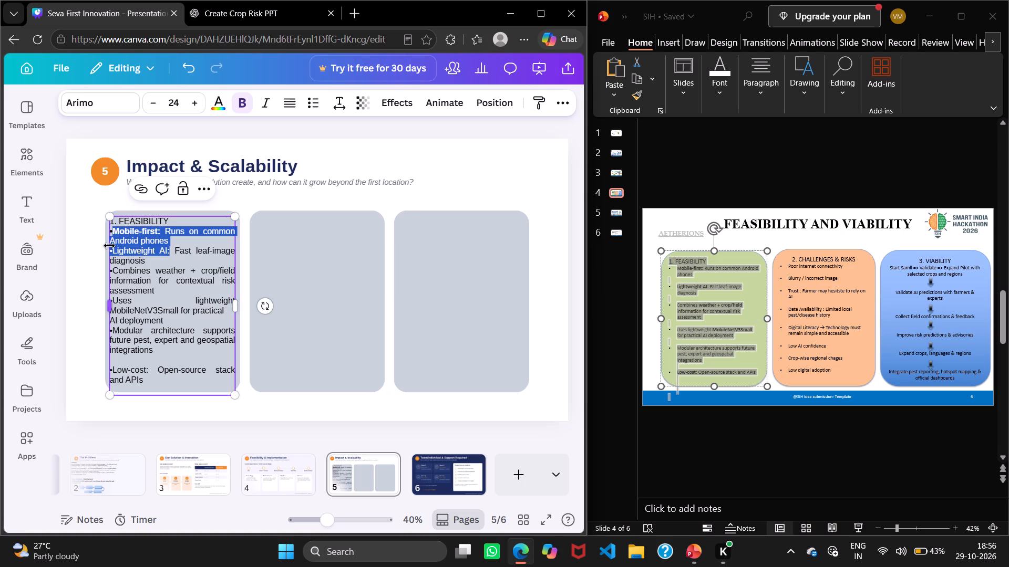
left_click_drag(109, 246, 108, 257, "ctrl")
left_click_drag(108, 257, 111, 253, "ctrl")
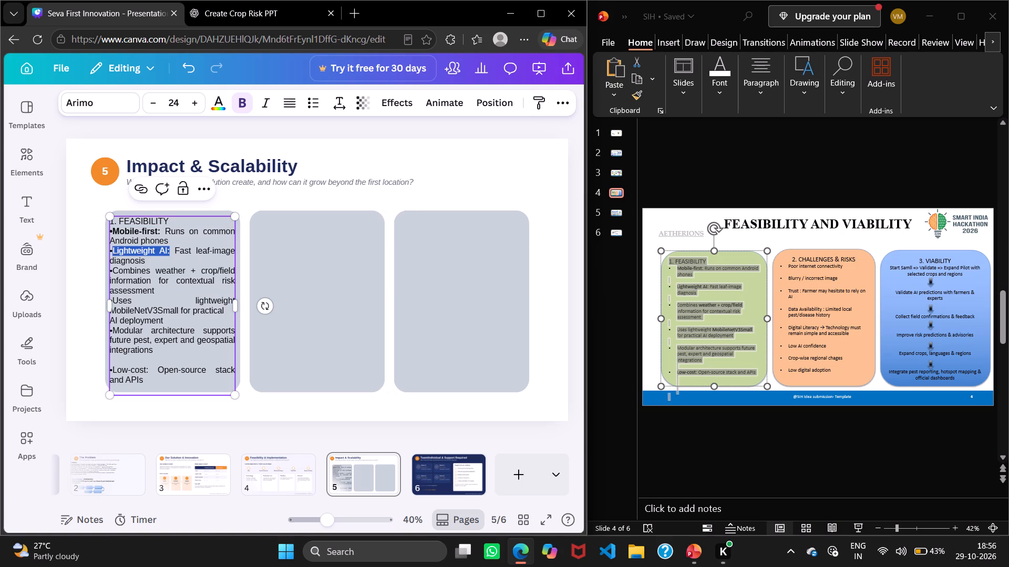
left_click_drag(111, 253, 111, 253, "ctrl")
key("ctrl+b")
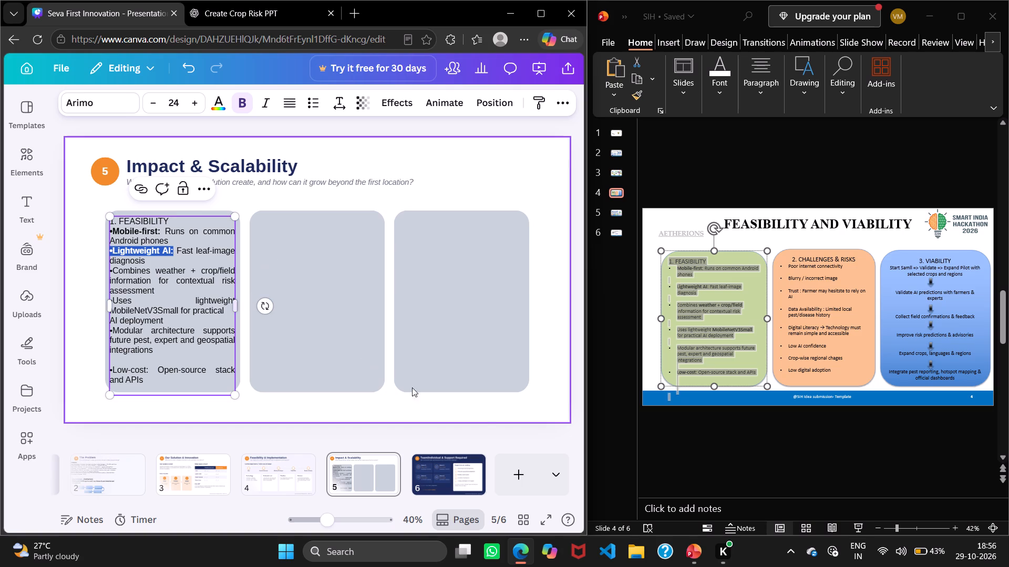
left_click(504, 436)
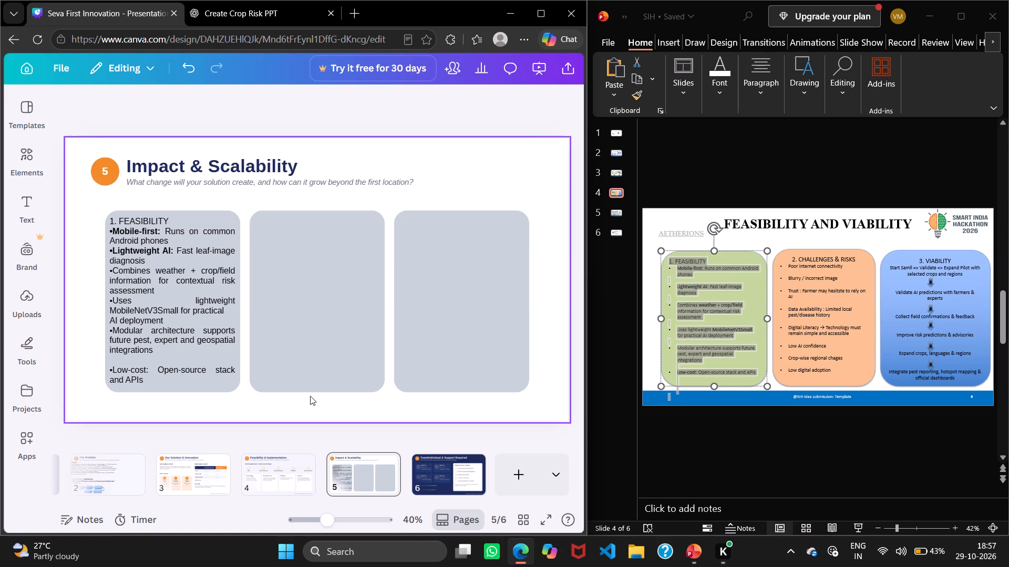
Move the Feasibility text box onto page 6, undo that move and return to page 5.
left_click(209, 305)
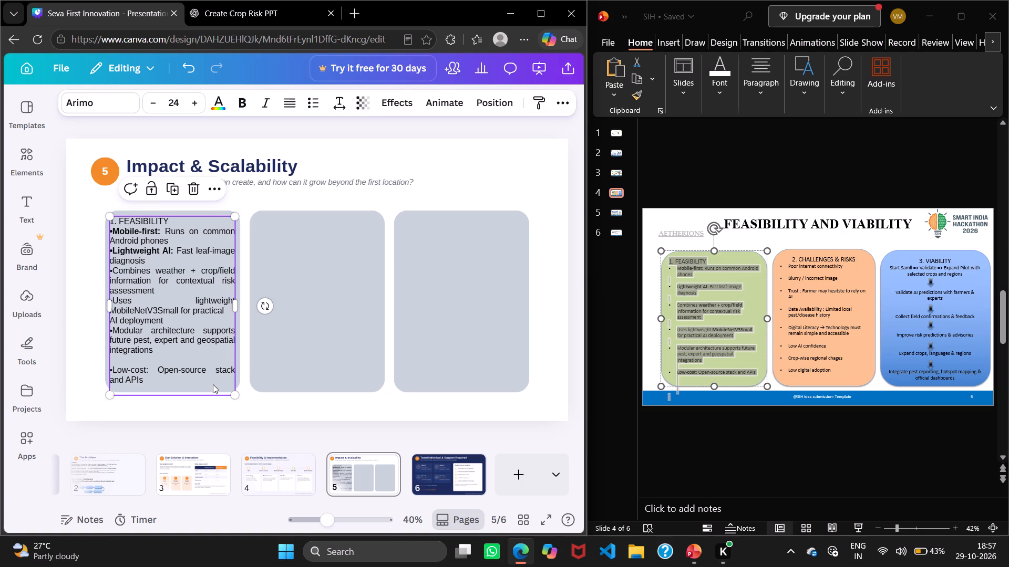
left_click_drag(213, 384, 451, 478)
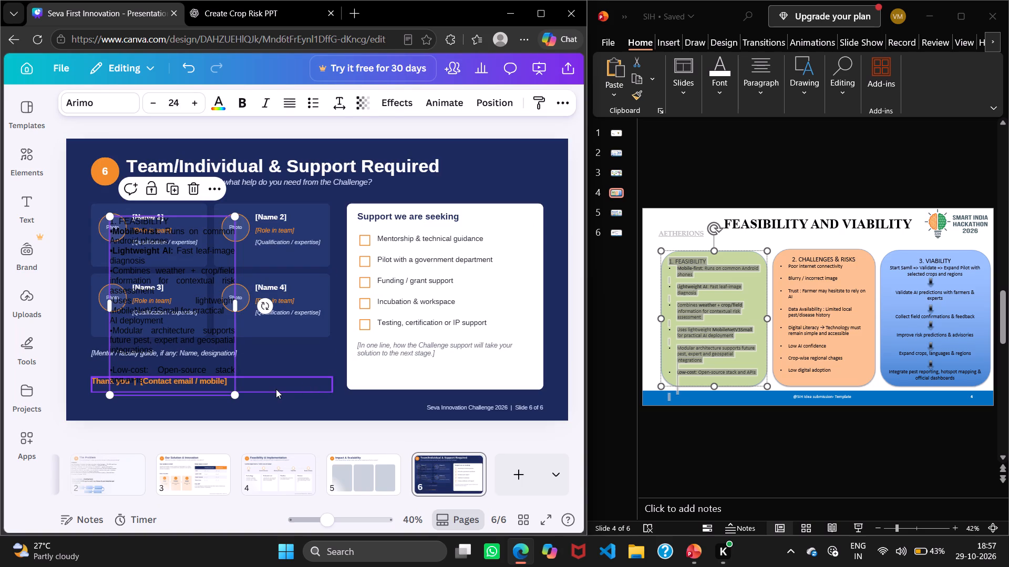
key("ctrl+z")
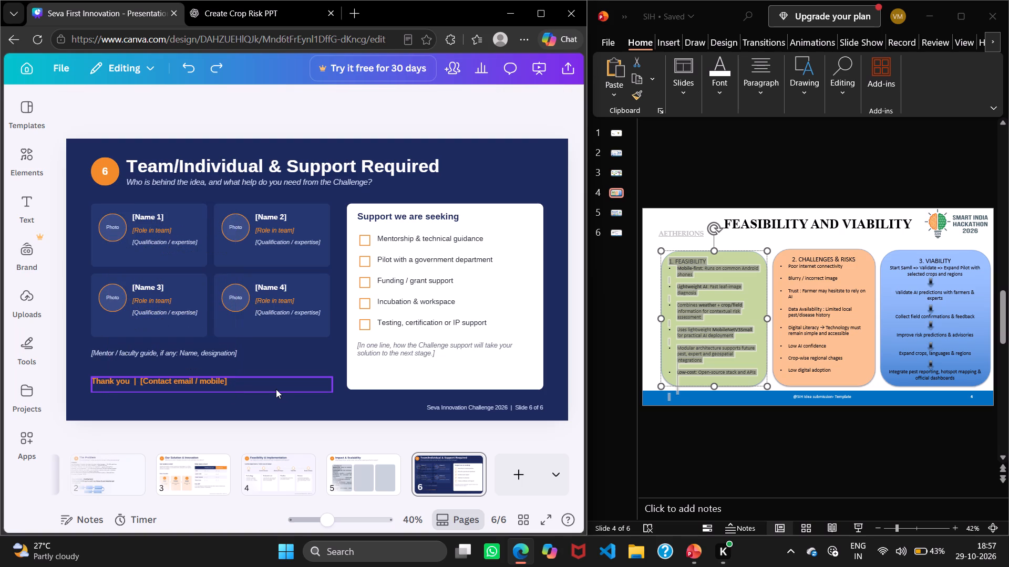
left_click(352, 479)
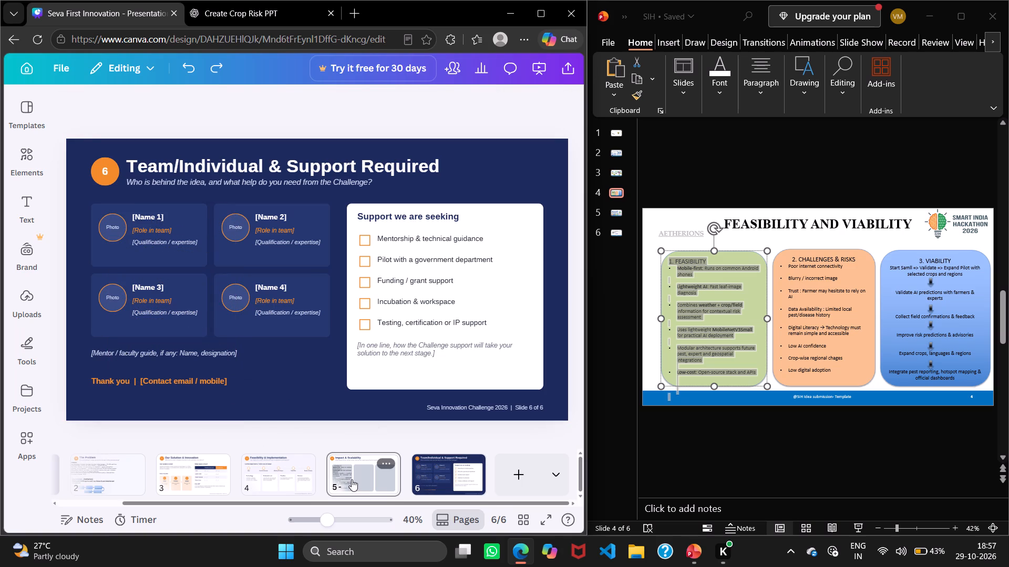
Move the Feasibility text off the first grey card and enlarge that card slightly at its left, bottom and top edges.
left_click_drag(173, 308, 404, 298)
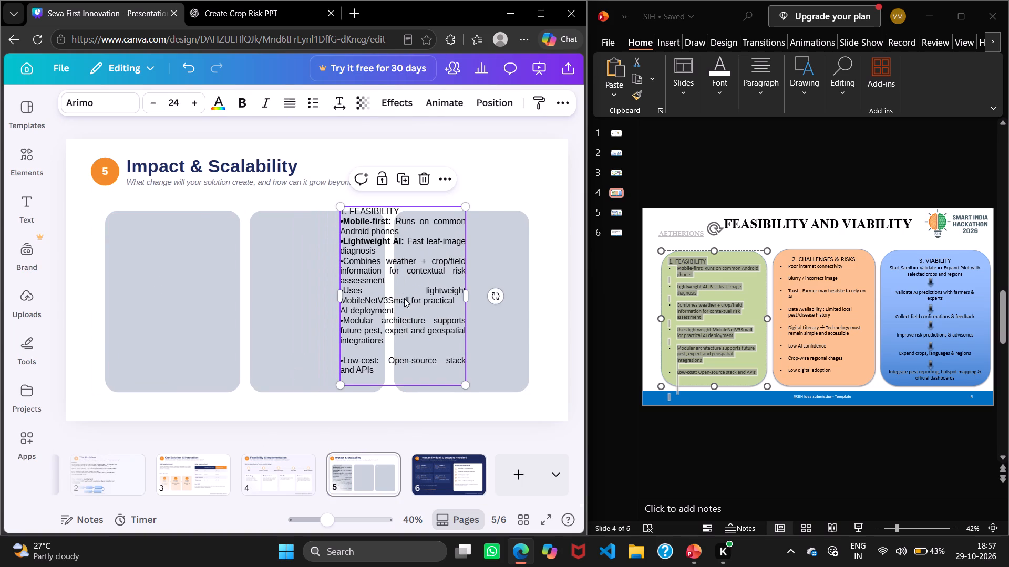
left_click(187, 302)
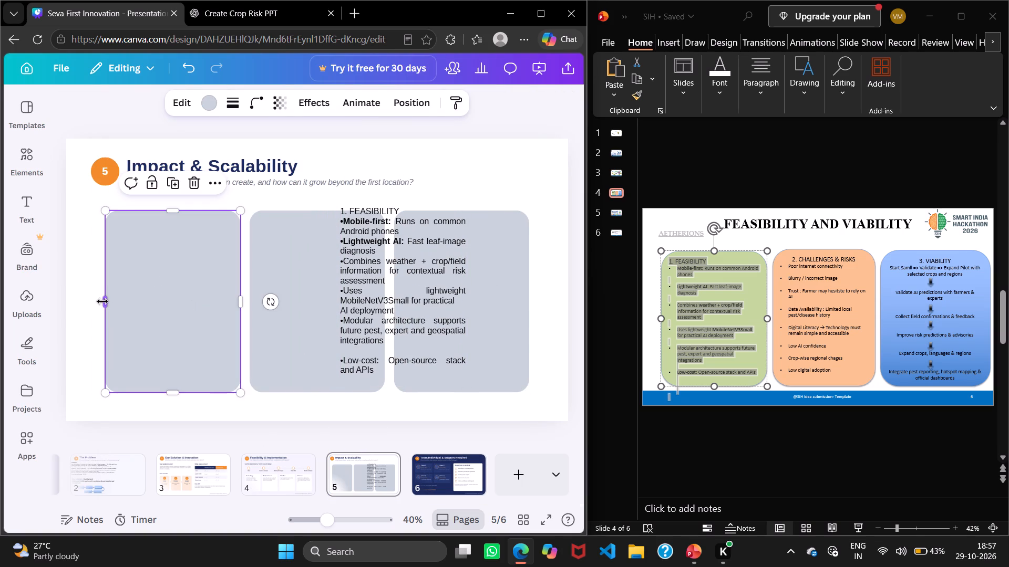
left_click_drag(104, 302, 88, 302)
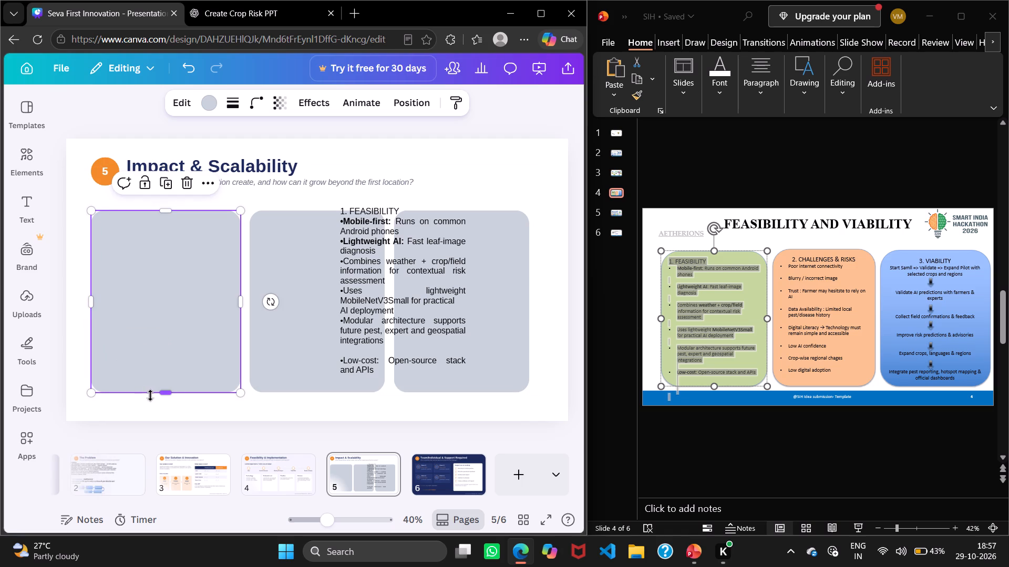
left_click_drag(162, 394, 162, 413)
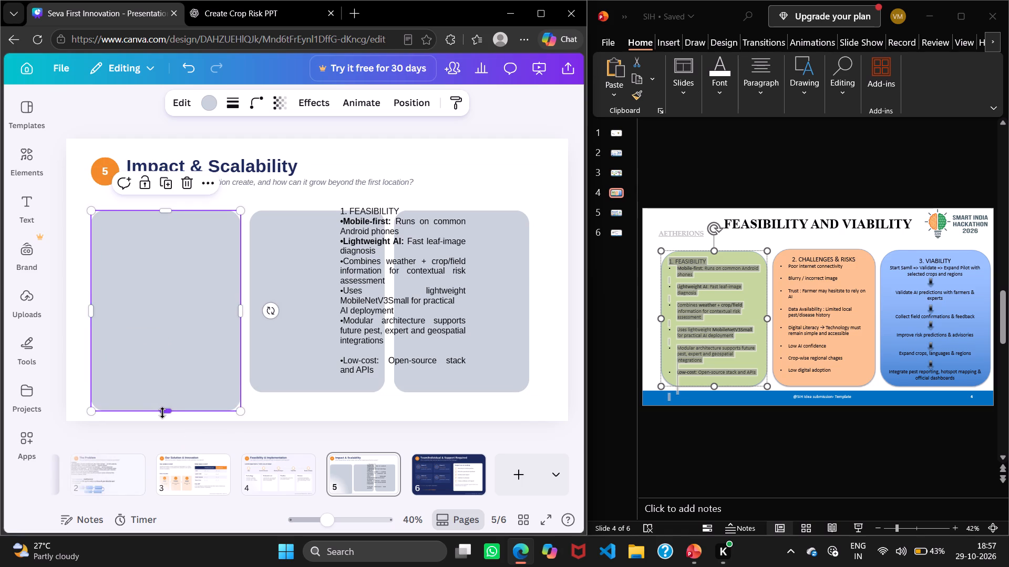
left_click_drag(168, 209, 169, 197)
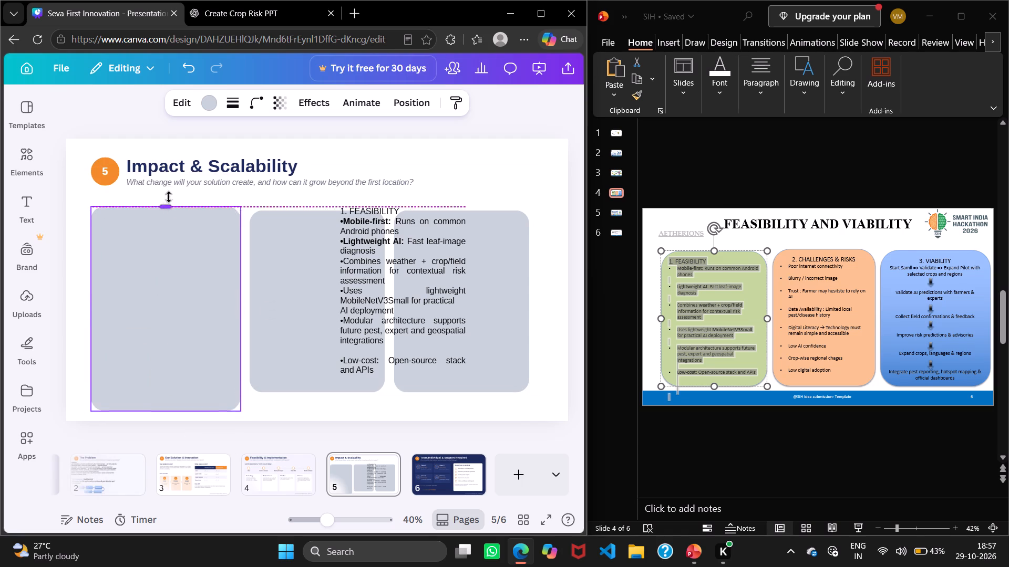
left_click_drag(169, 197, 168, 203)
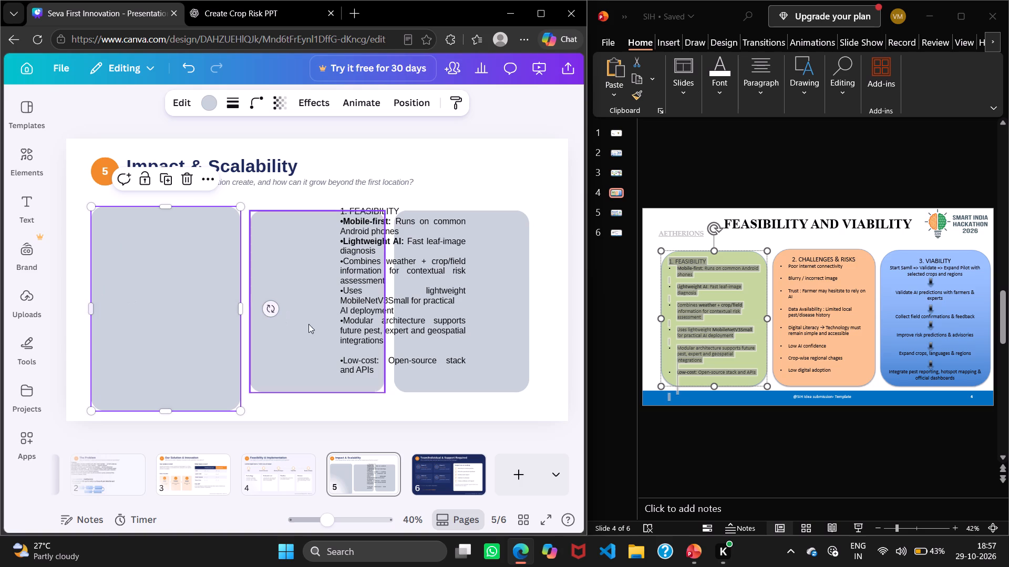
Reposition the Feasibility text box inside the enlarged first grey card.
left_click(378, 334)
left_click_drag(378, 334, 459, 281)
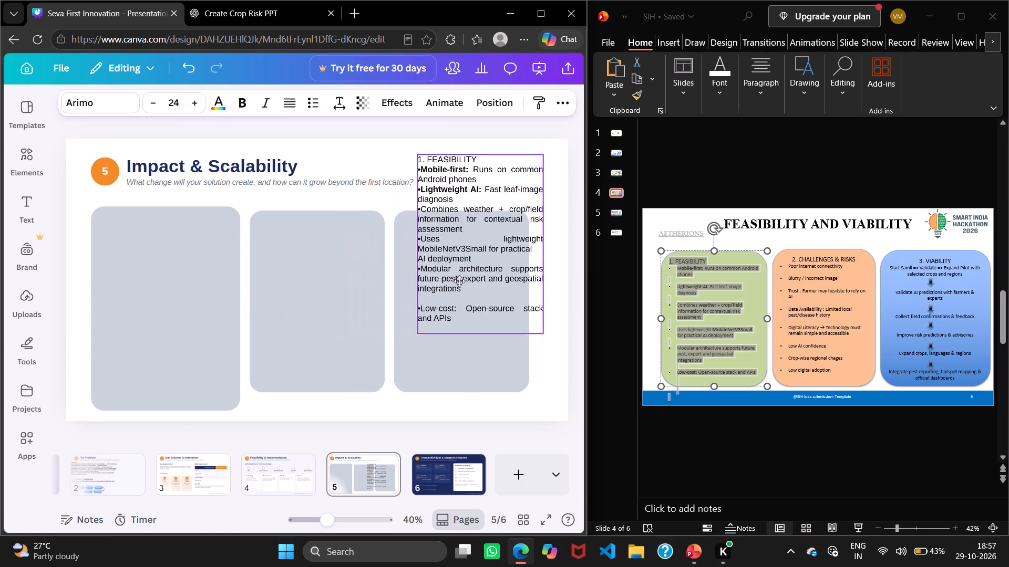
left_click_drag(459, 281, 292, 432)
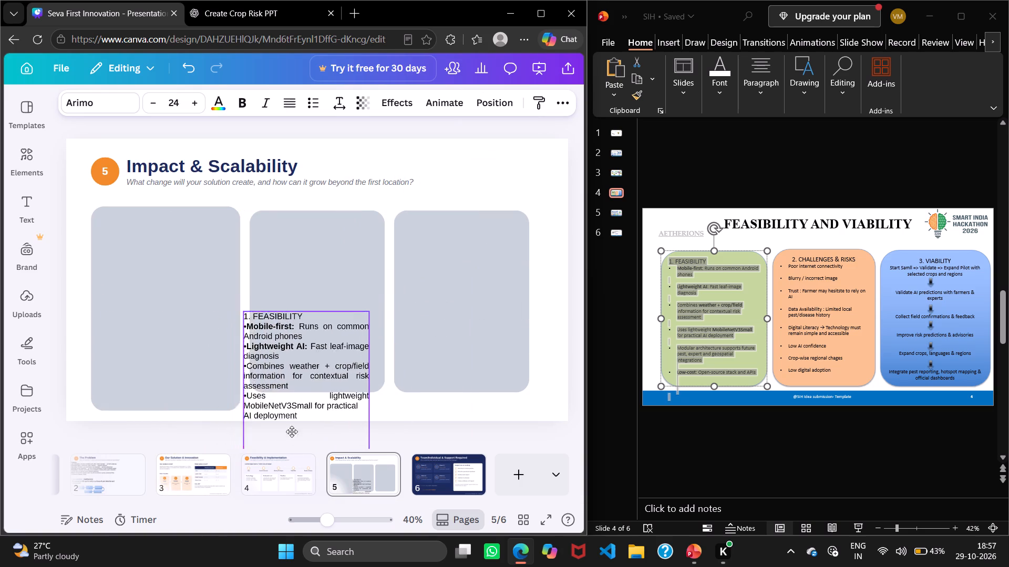
left_click_drag(292, 432, 141, 349)
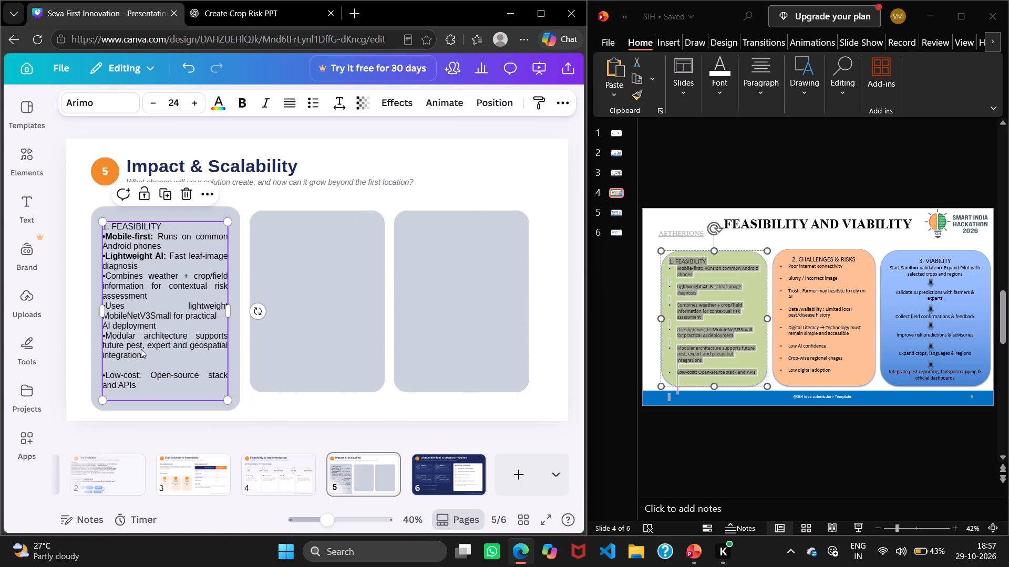
Widen the Feasibility text box on both sides to about 558 px so it nearly spans the first card.
left_click(227, 312)
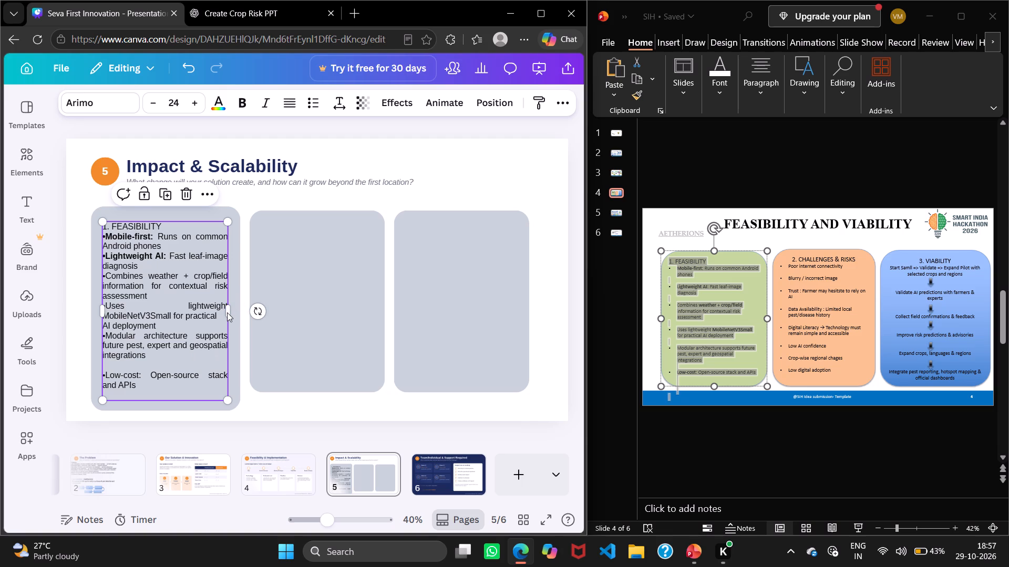
left_click(228, 311)
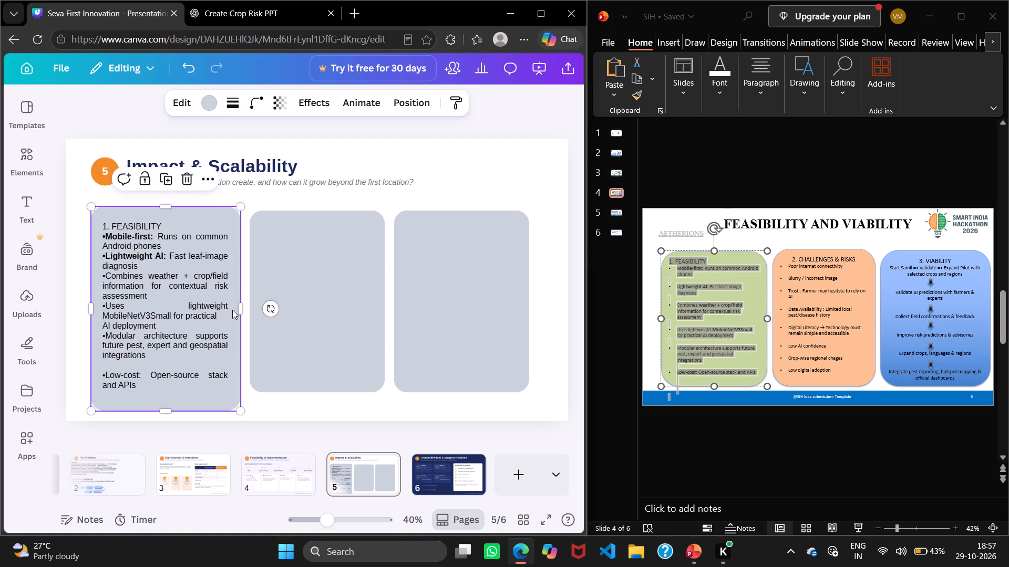
left_click(220, 312)
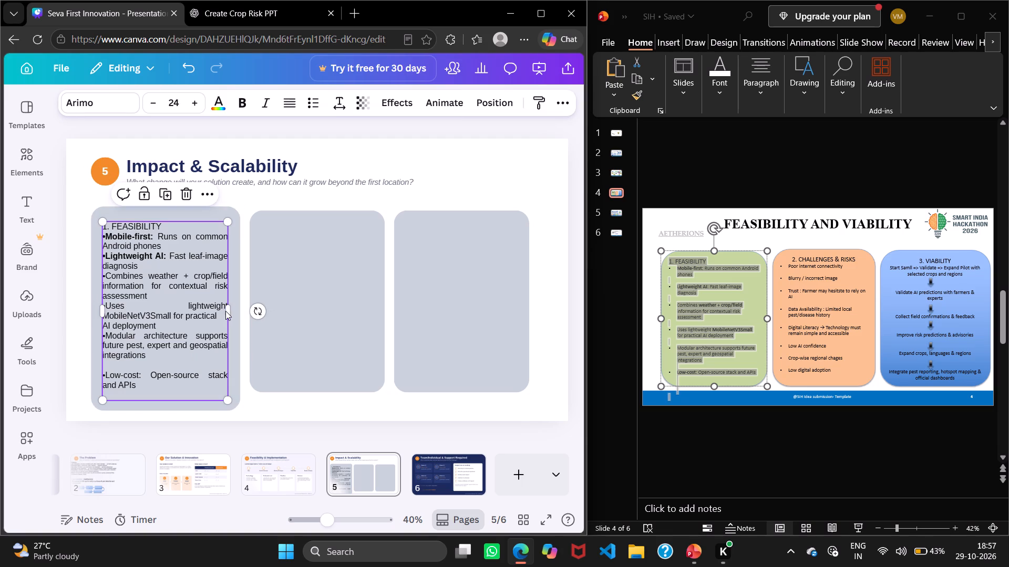
left_click_drag(229, 310, 239, 310)
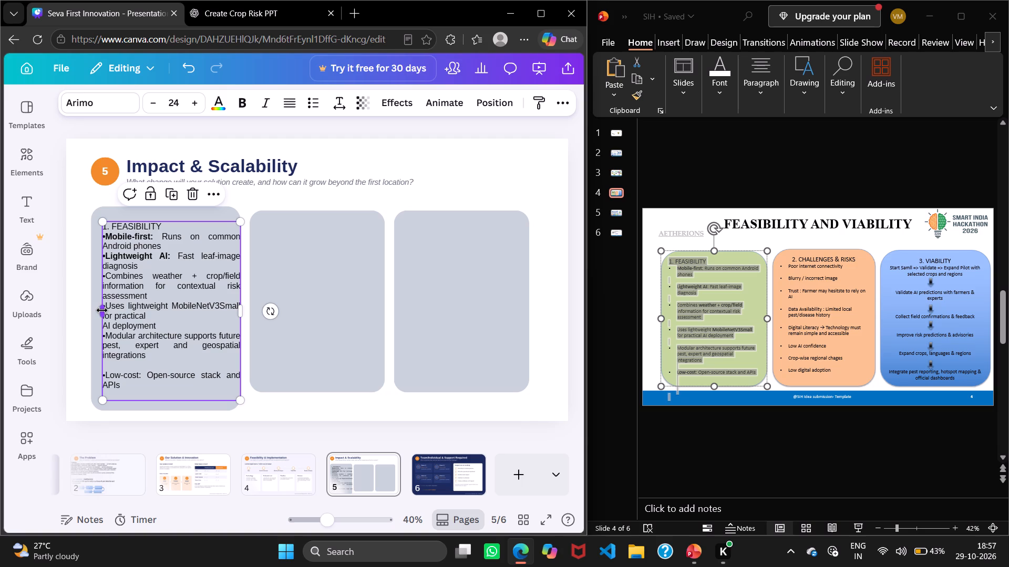
left_click_drag(102, 310, 96, 310)
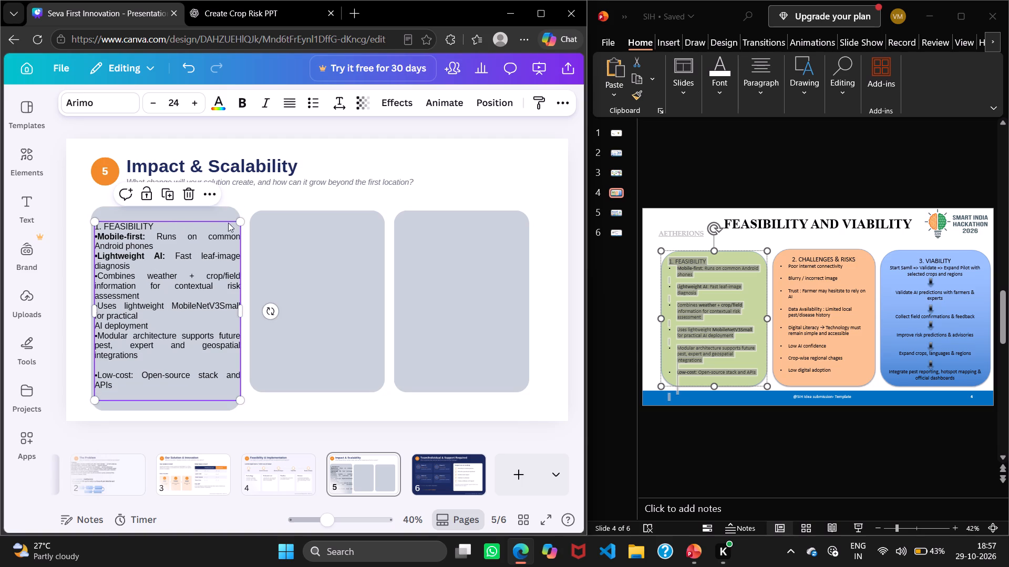
left_click_drag(242, 219, 232, 213)
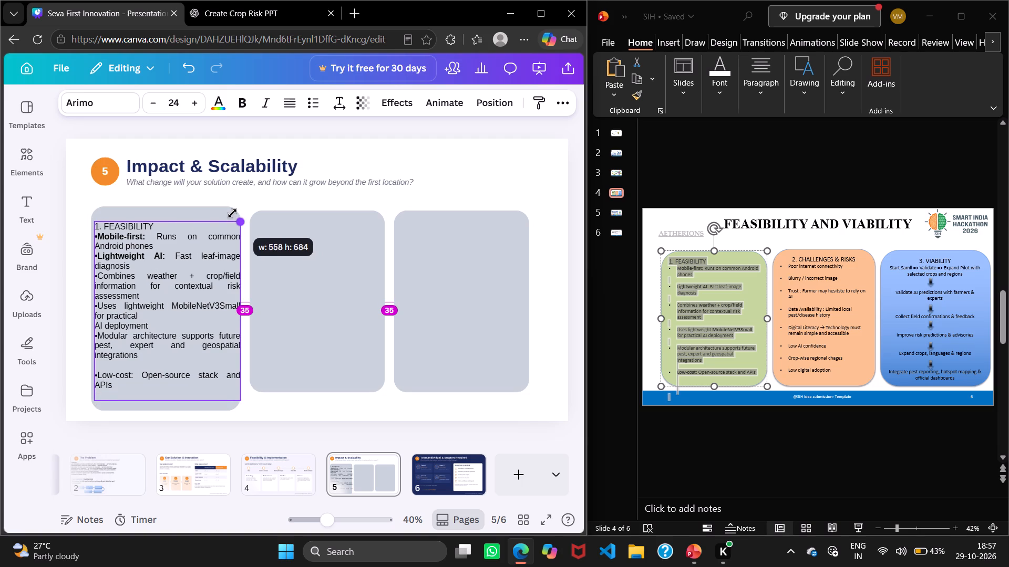
left_click_drag(232, 213, 232, 212)
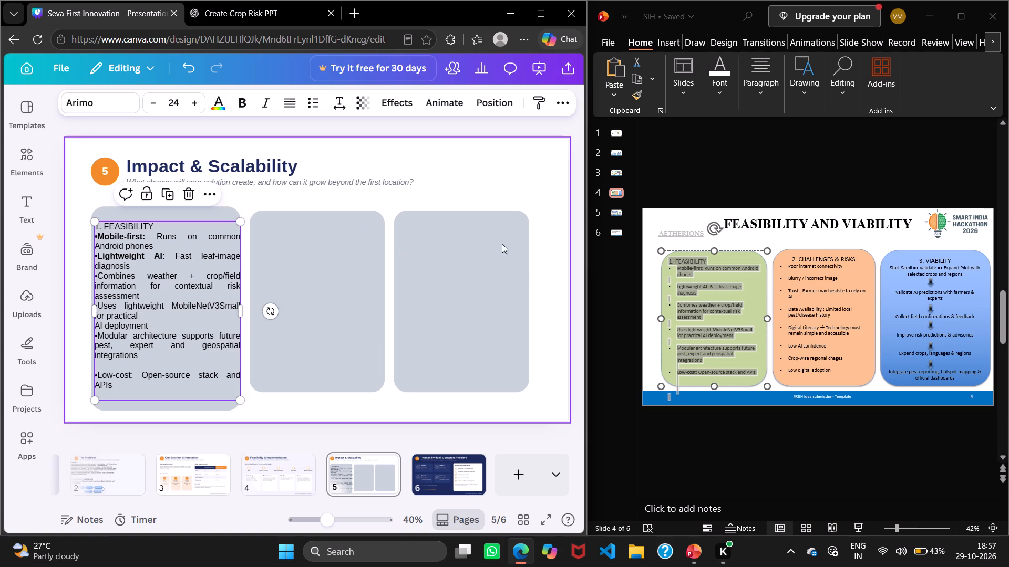
left_click(523, 194)
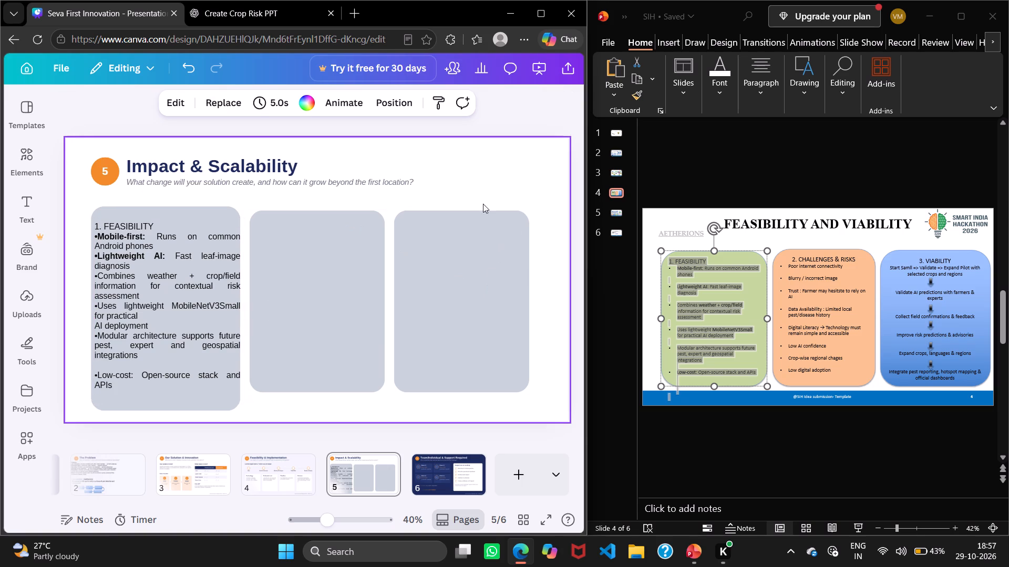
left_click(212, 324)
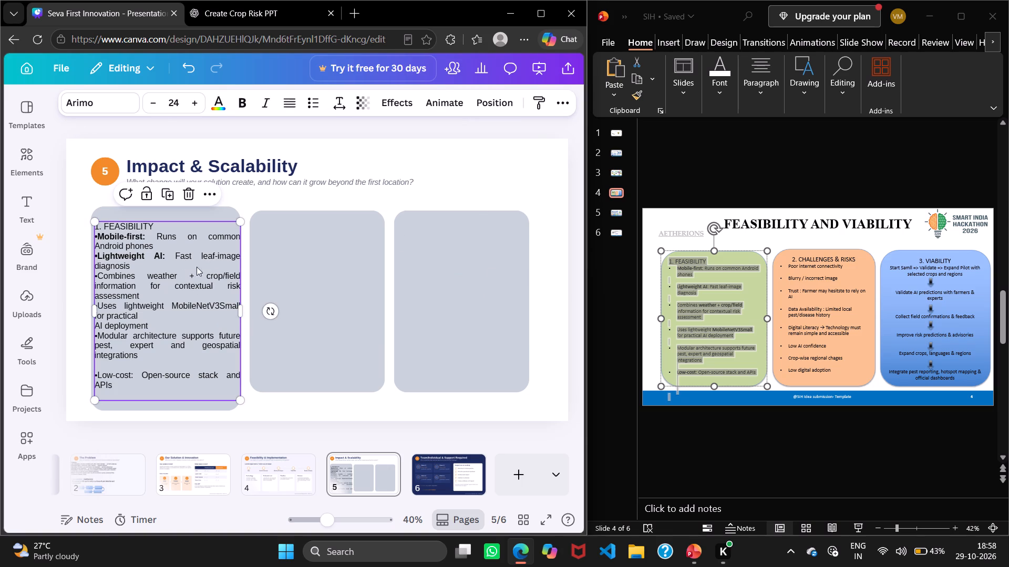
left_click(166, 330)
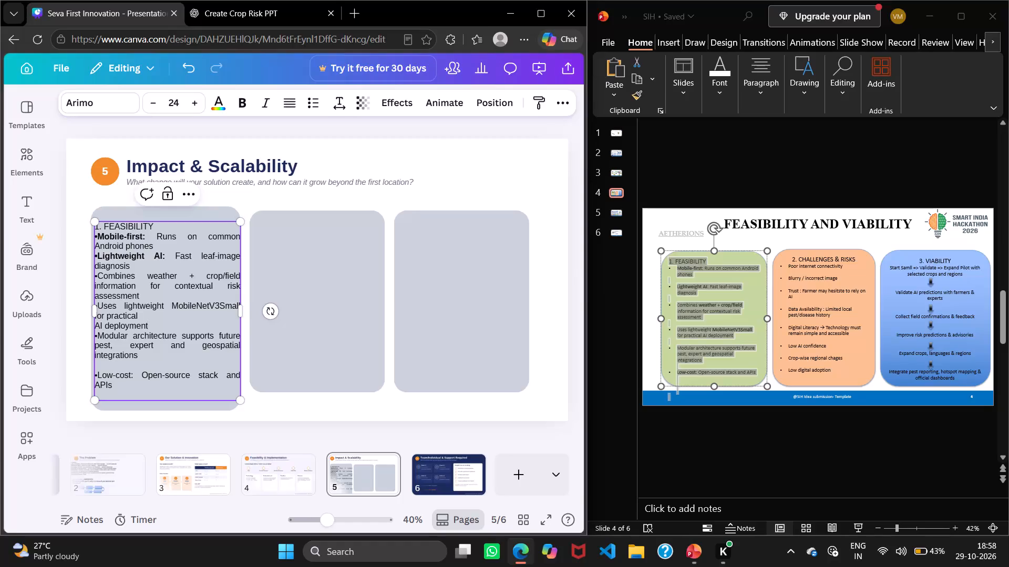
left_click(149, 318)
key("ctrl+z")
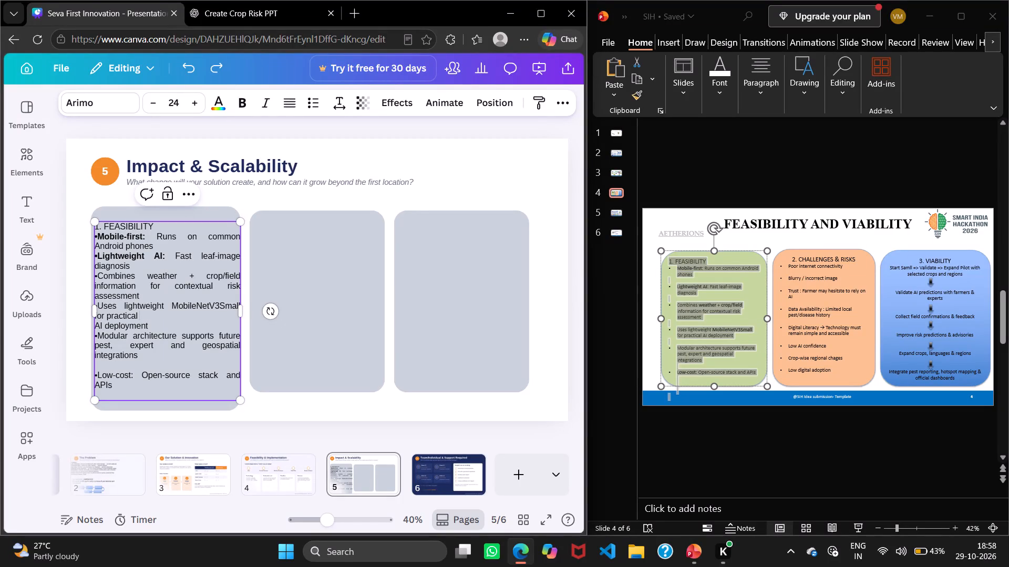
Set the Feasibility text box's Y position to 310.3 px.
left_click(155, 289, "ctrl")
double_click(155, 289, "ctrl")
triple_click(155, 289, "ctrl")
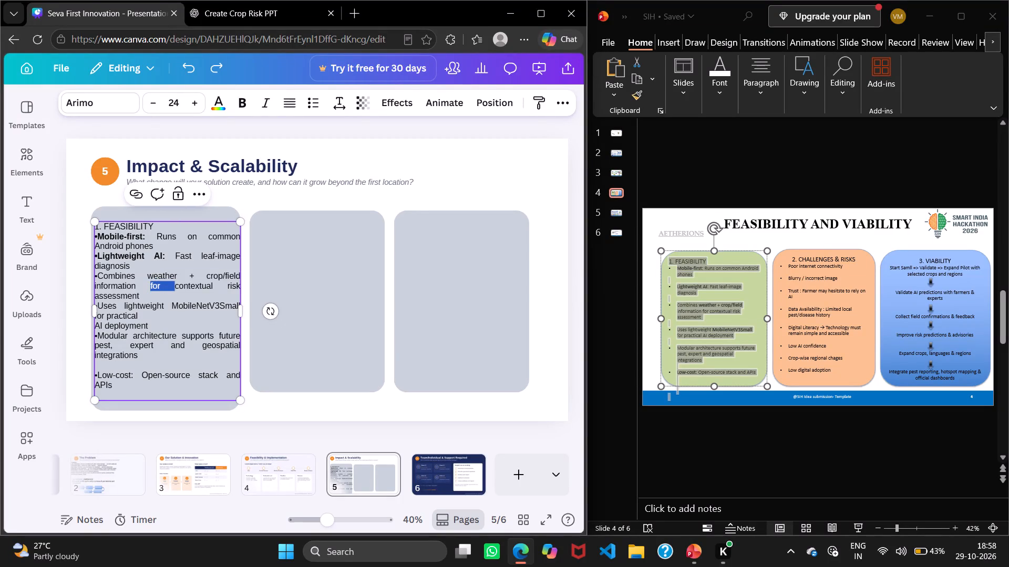
left_click(155, 289, "ctrl")
key("ctrl+a")
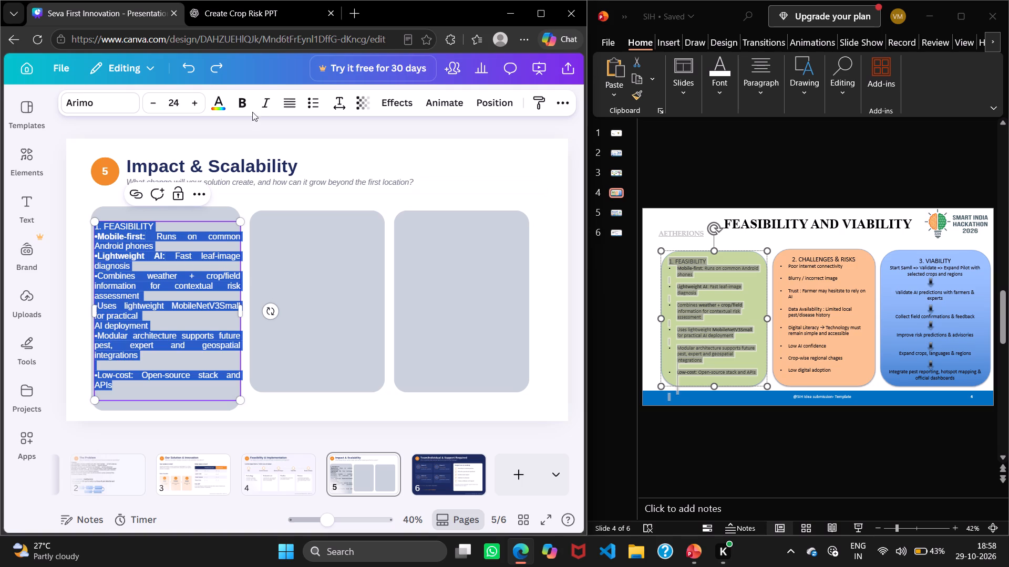
left_click(490, 96)
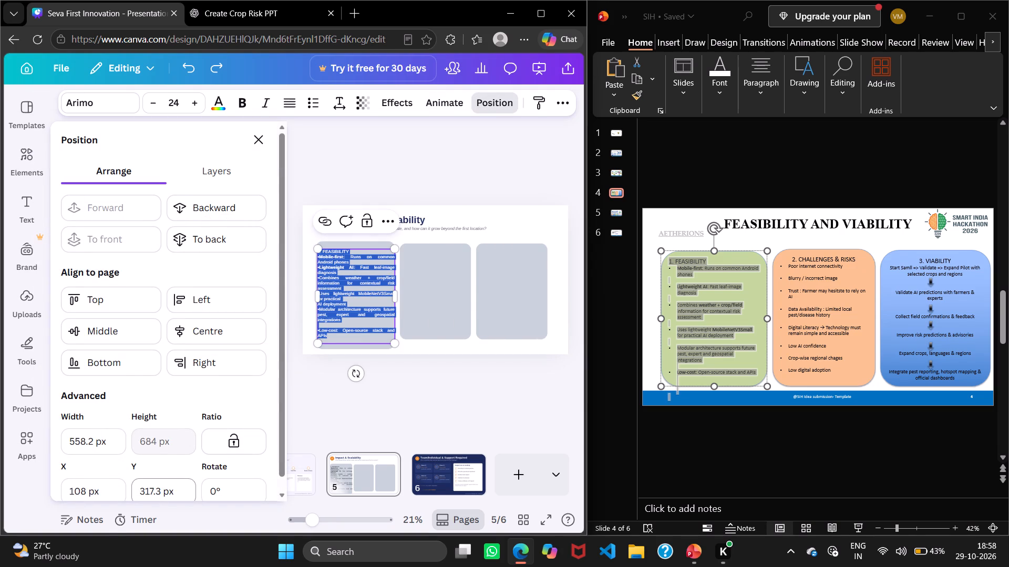
left_click(153, 487)
key("BackSpace")
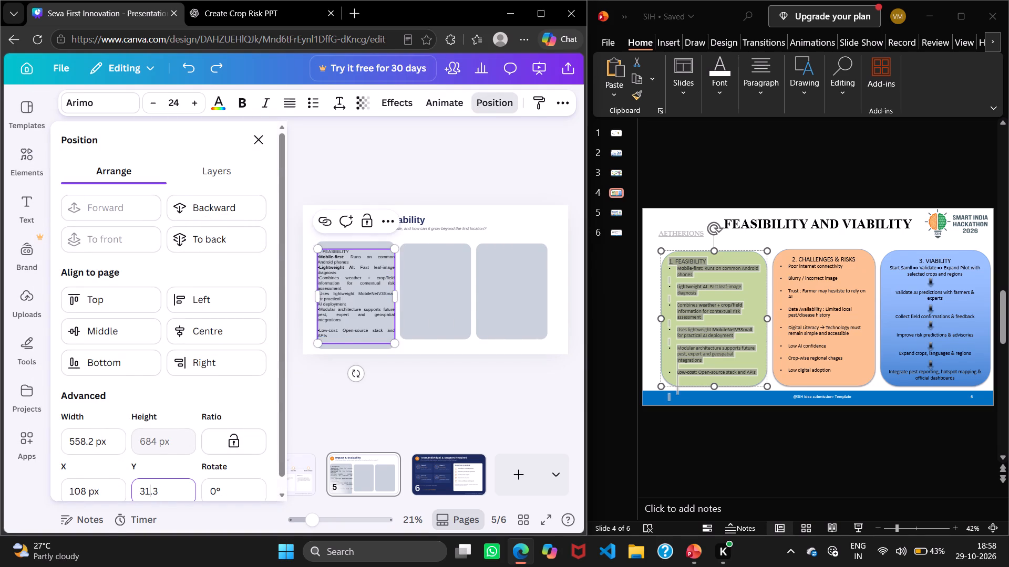
key("BackSpace")
type("10")
key("Return")
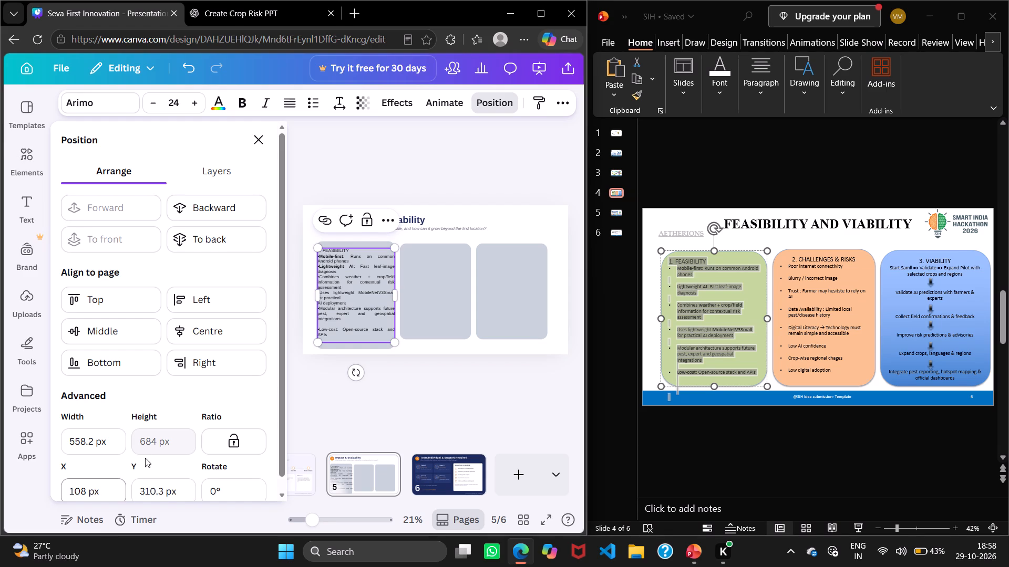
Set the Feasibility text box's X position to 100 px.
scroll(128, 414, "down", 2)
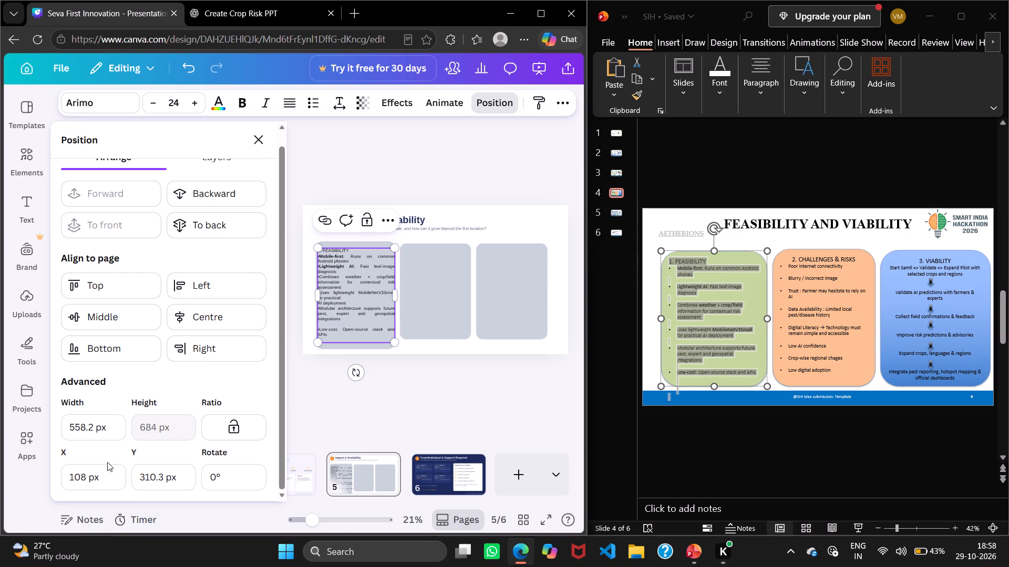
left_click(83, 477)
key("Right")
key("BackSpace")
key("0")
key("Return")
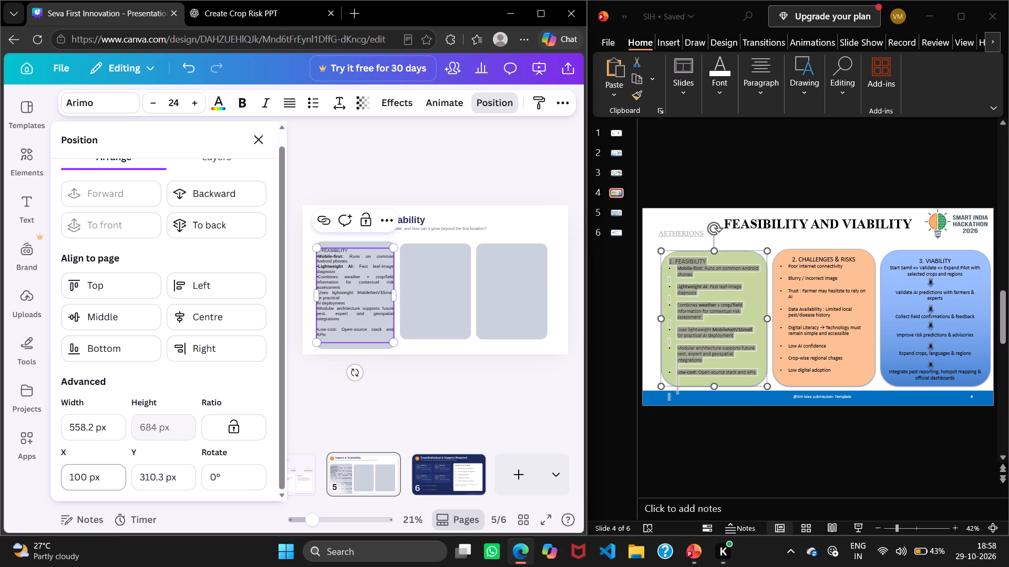
Set the Feasibility text box's X position to 80 px and return to the full slide view.
left_click(84, 480)
key("BackSpace")
key("BackSpace")
key("BackSpace")
type("80")
key("Return")
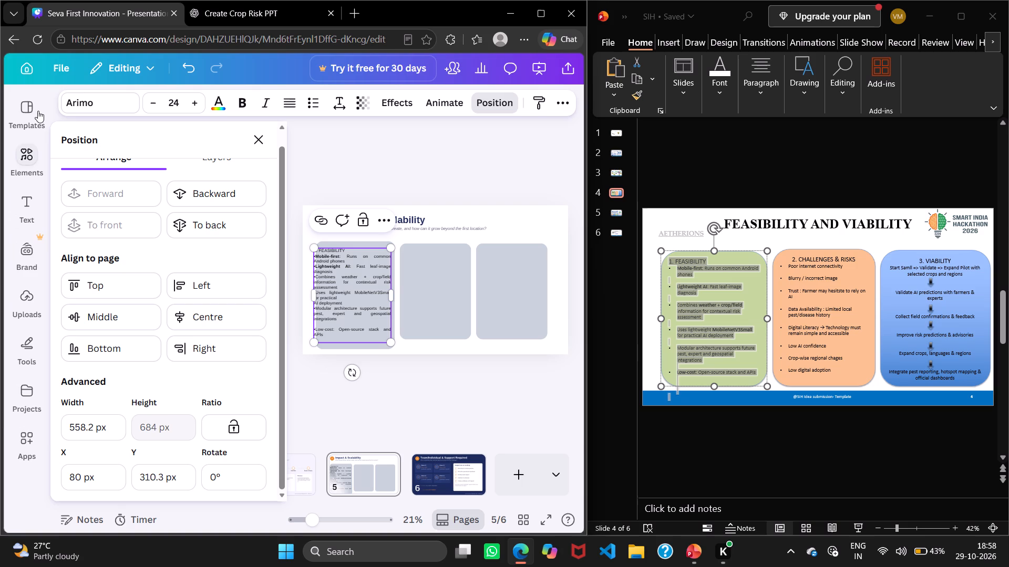
left_click(265, 135)
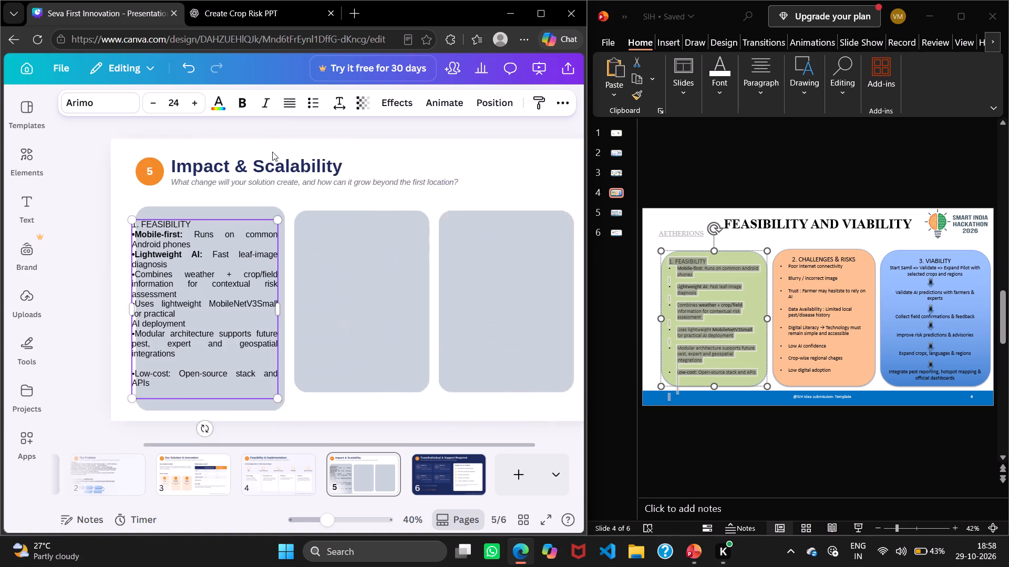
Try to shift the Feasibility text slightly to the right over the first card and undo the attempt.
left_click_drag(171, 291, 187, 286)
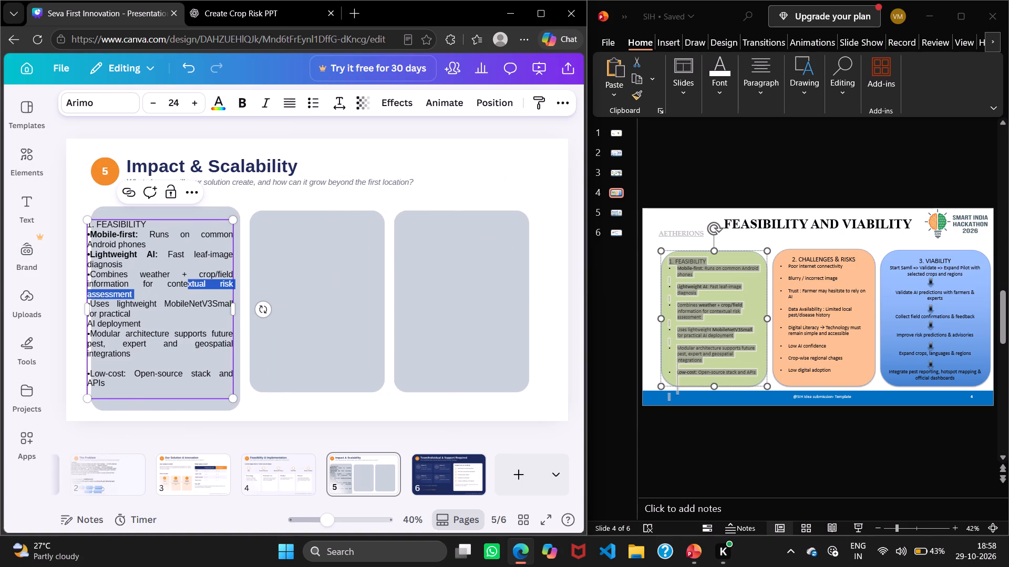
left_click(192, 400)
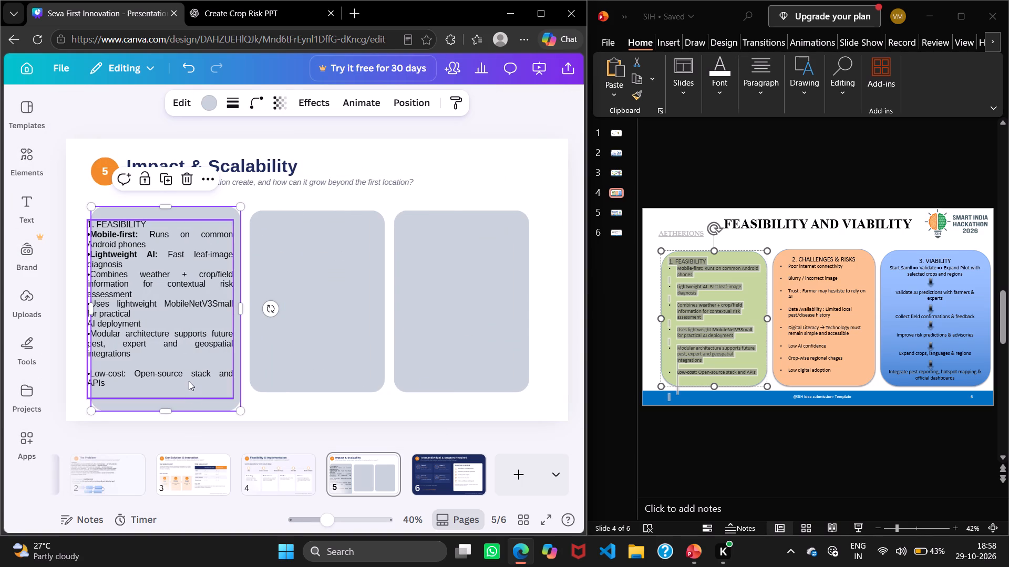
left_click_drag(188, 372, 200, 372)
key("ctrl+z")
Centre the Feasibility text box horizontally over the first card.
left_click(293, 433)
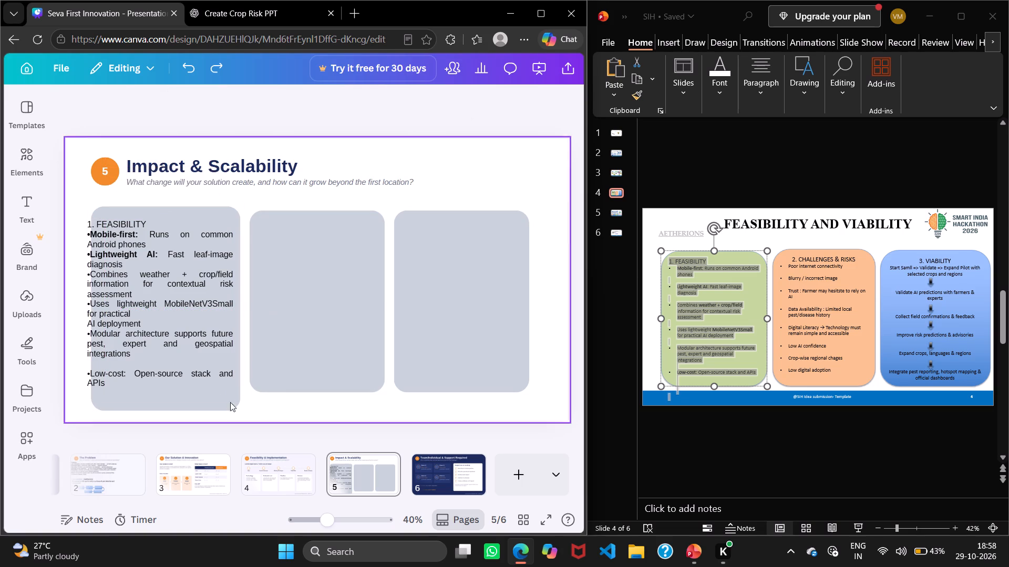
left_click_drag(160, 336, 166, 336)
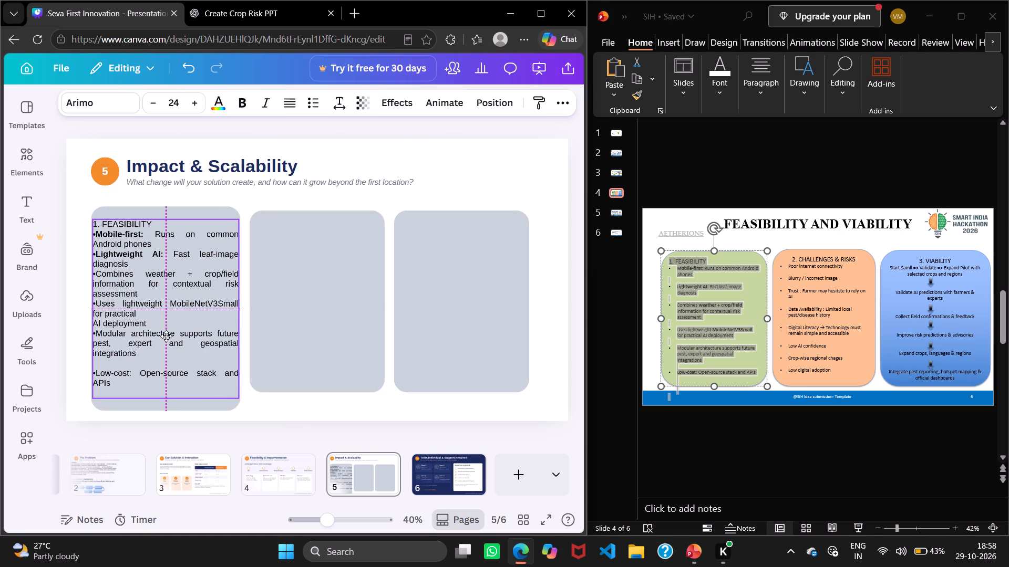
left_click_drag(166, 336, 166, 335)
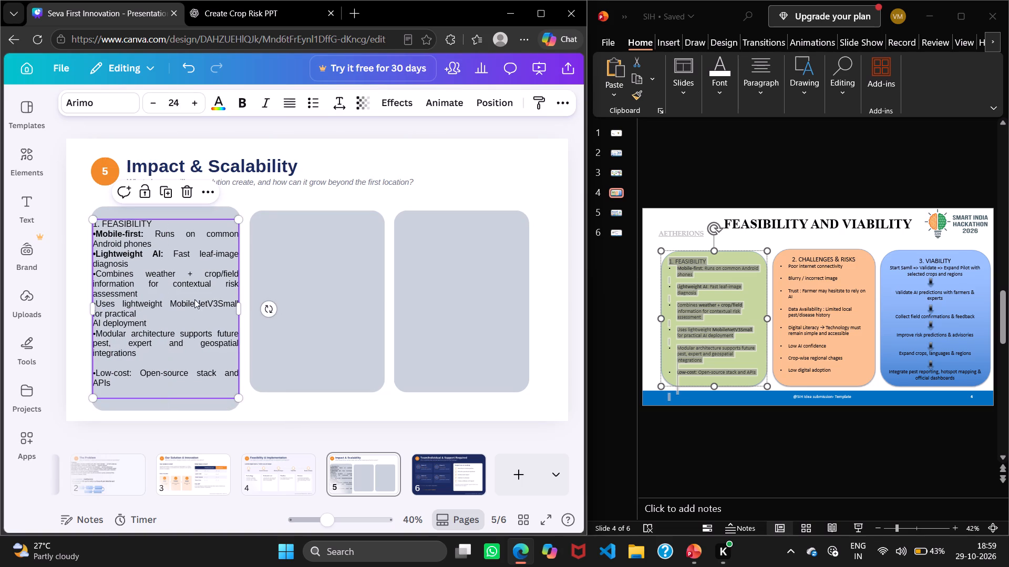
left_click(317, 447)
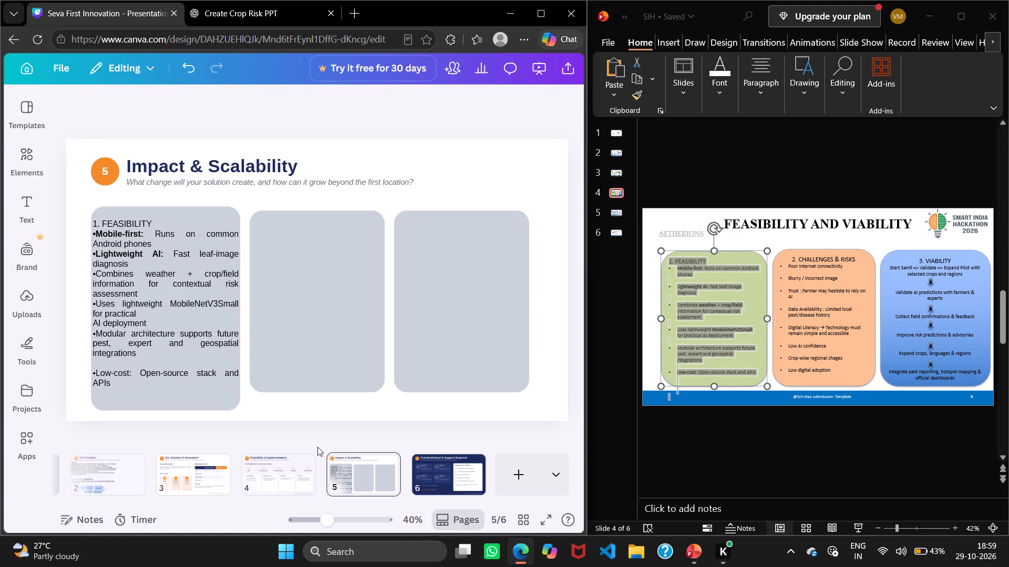
Delete the Feasibility text box from the first card.
left_click(156, 287)
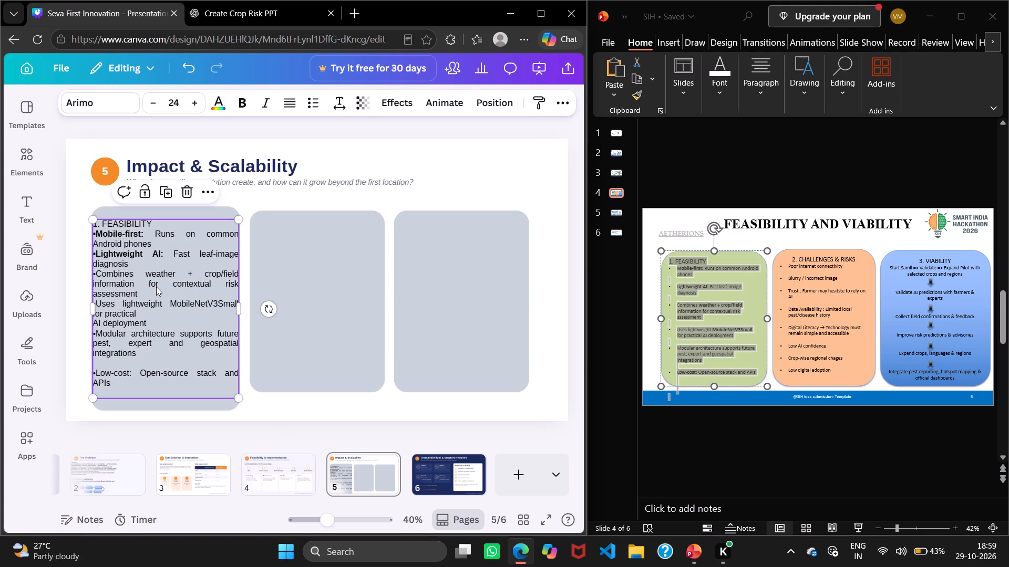
key("BackSpace")
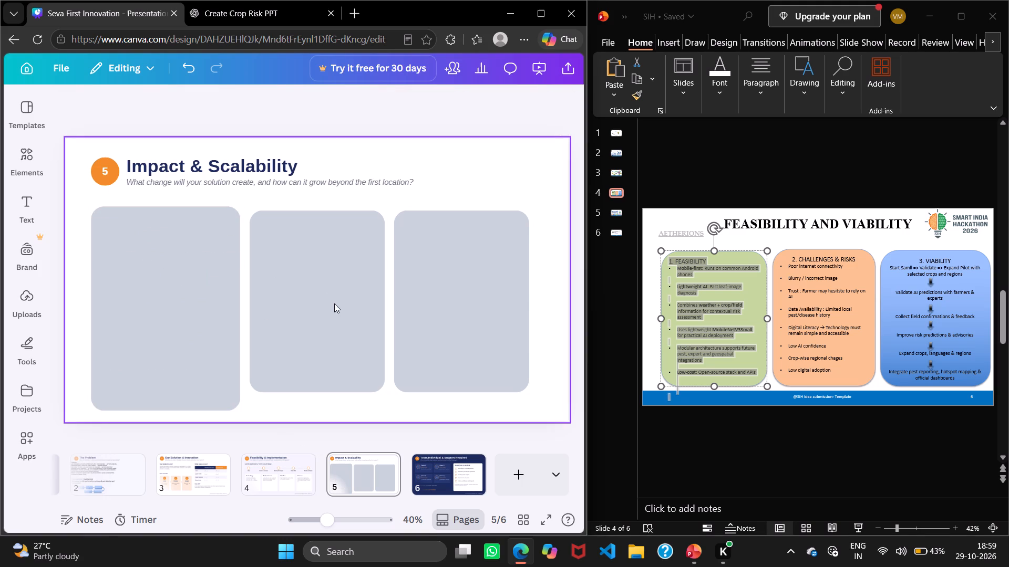
Delete the two smaller grey cards, the middle and third ones, from the Impact & Scalability slide.
left_click(344, 287)
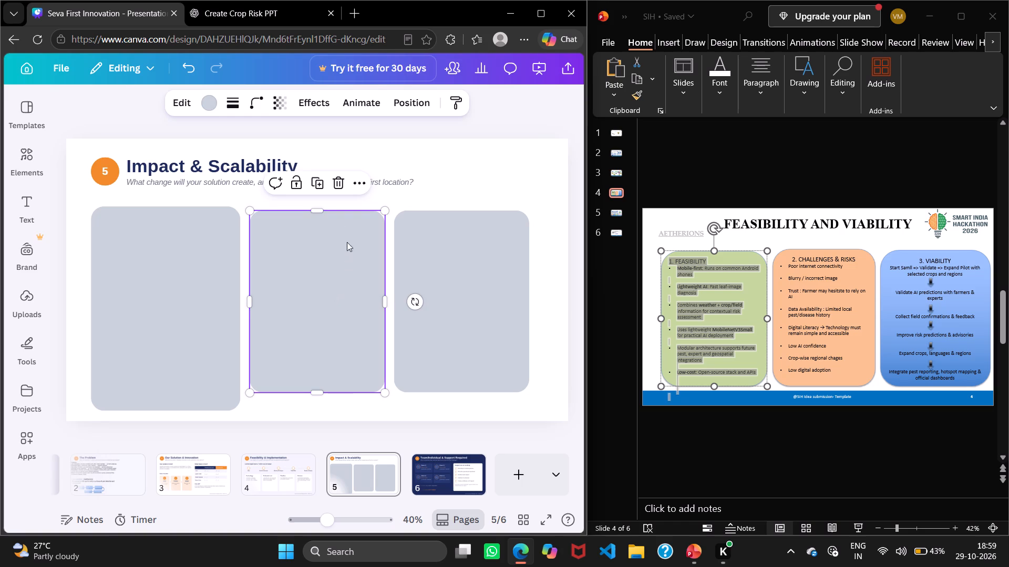
key("BackSpace")
left_click(545, 373)
left_click(510, 340)
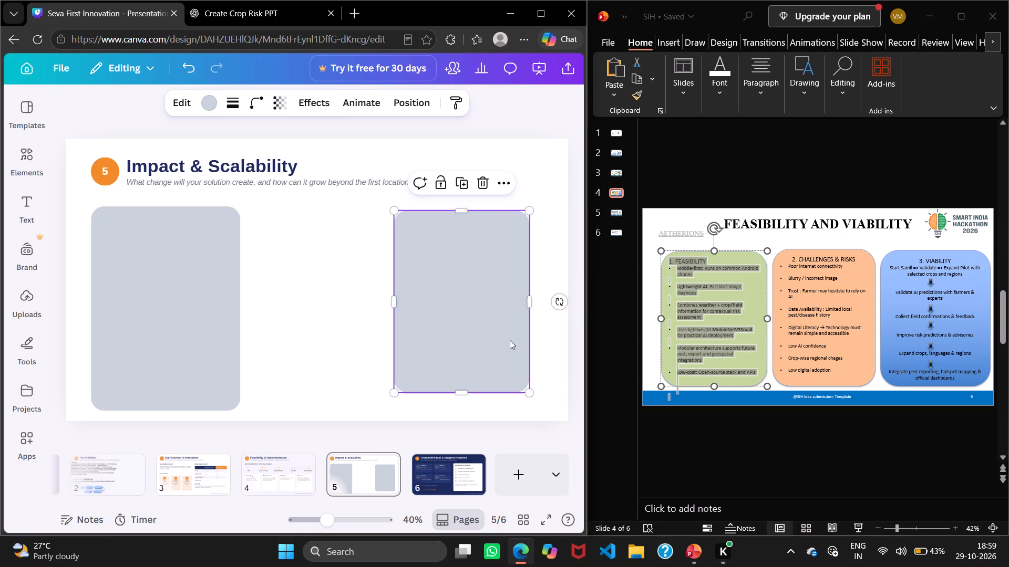
key("BackSpace")
Duplicate the remaining large card twice and align the copies in a row beside it with equal gaps of about 21 px.
left_click(199, 314)
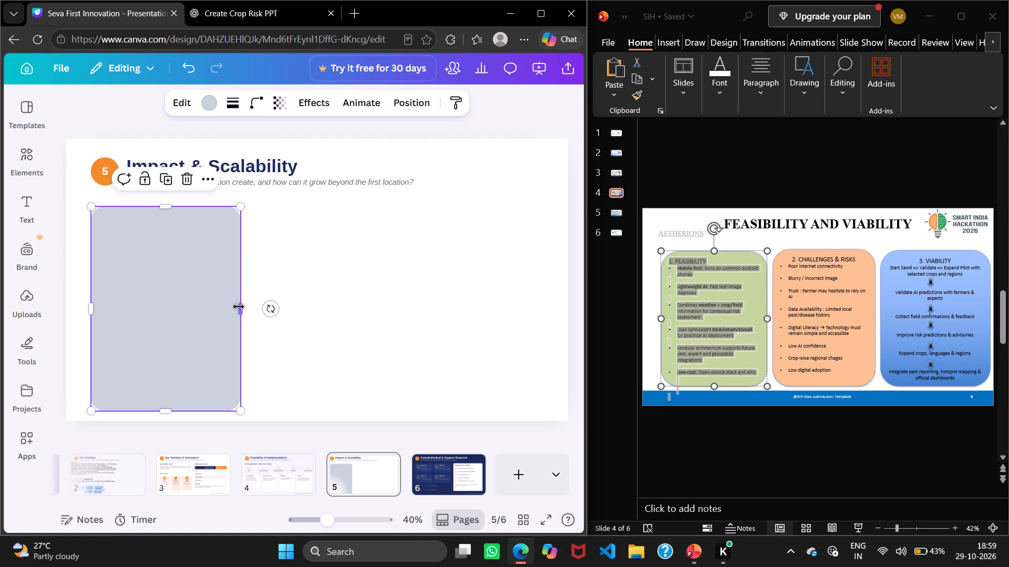
key("ctrl+c")
key("ctrl+v")
key("ctrl+v")
left_click_drag(209, 296, 469, 265)
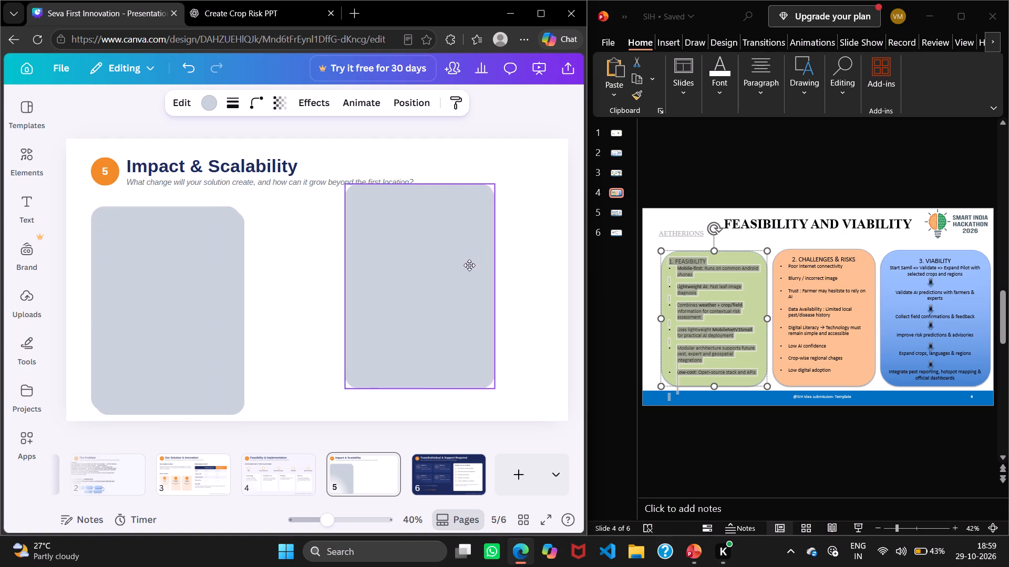
left_click_drag(469, 265, 510, 285)
left_click_drag(191, 314, 219, 309)
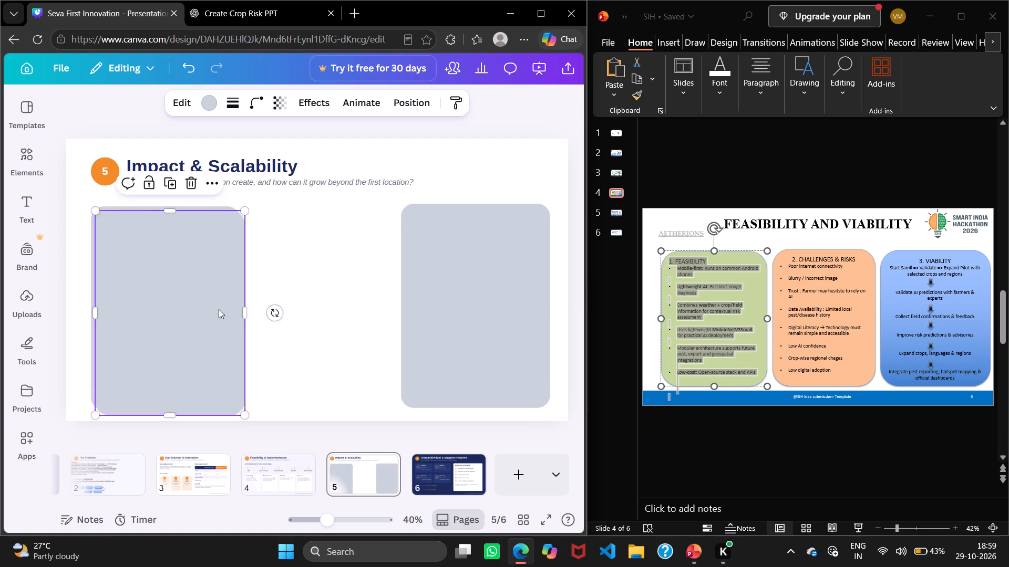
left_click_drag(219, 309, 344, 311)
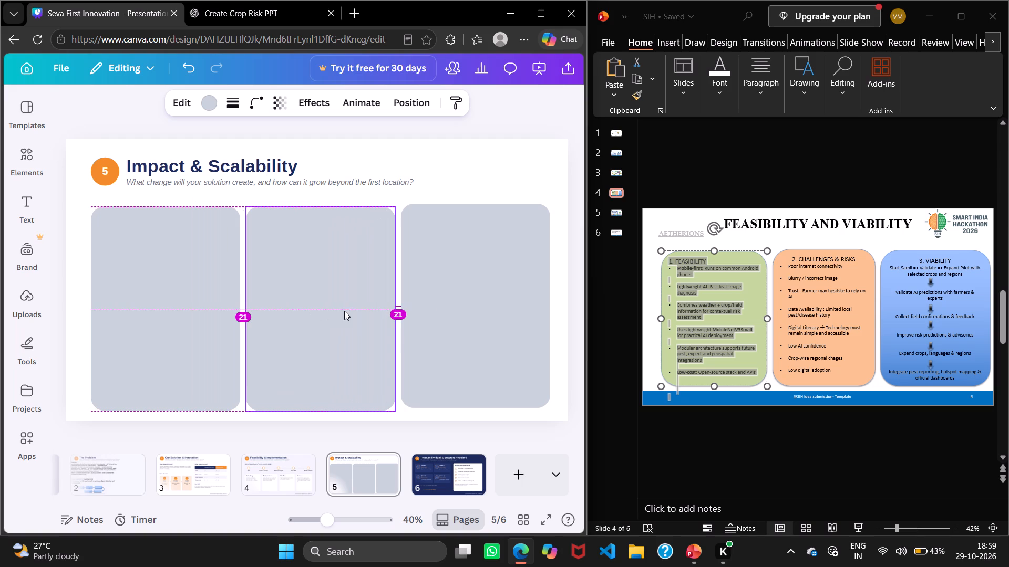
left_click_drag(484, 334, 499, 337)
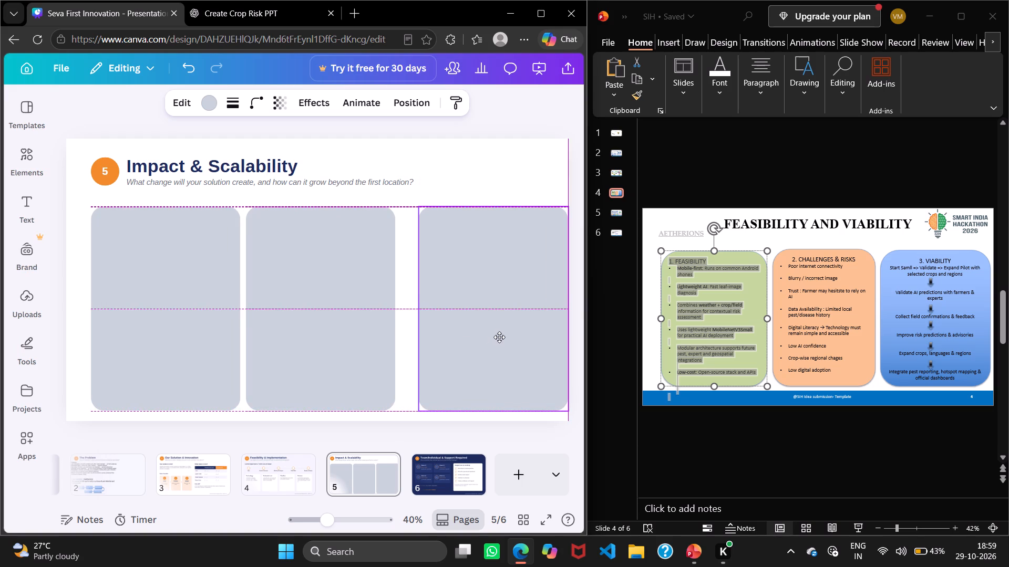
left_click_drag(499, 337, 488, 341)
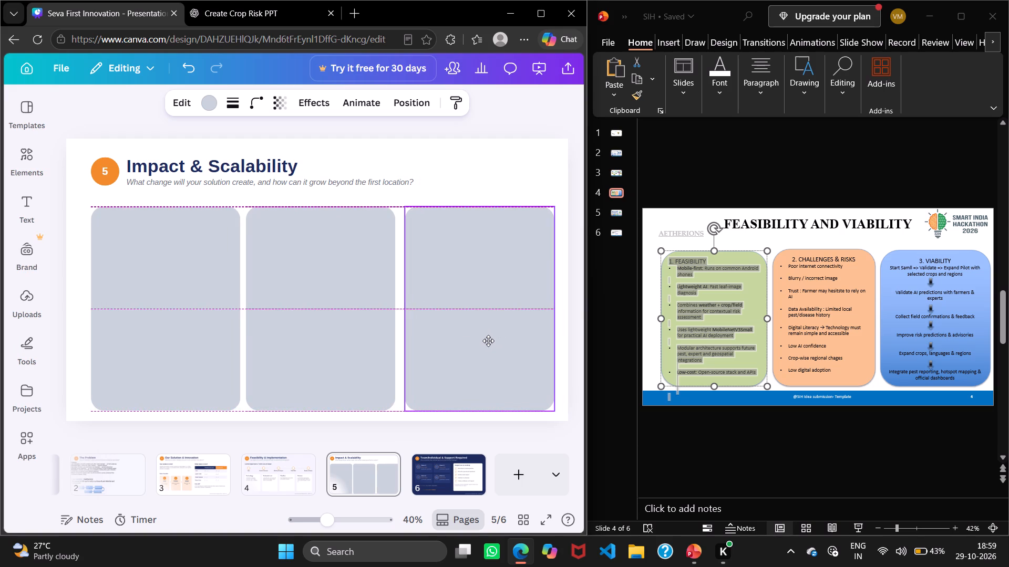
left_click_drag(488, 341, 488, 341)
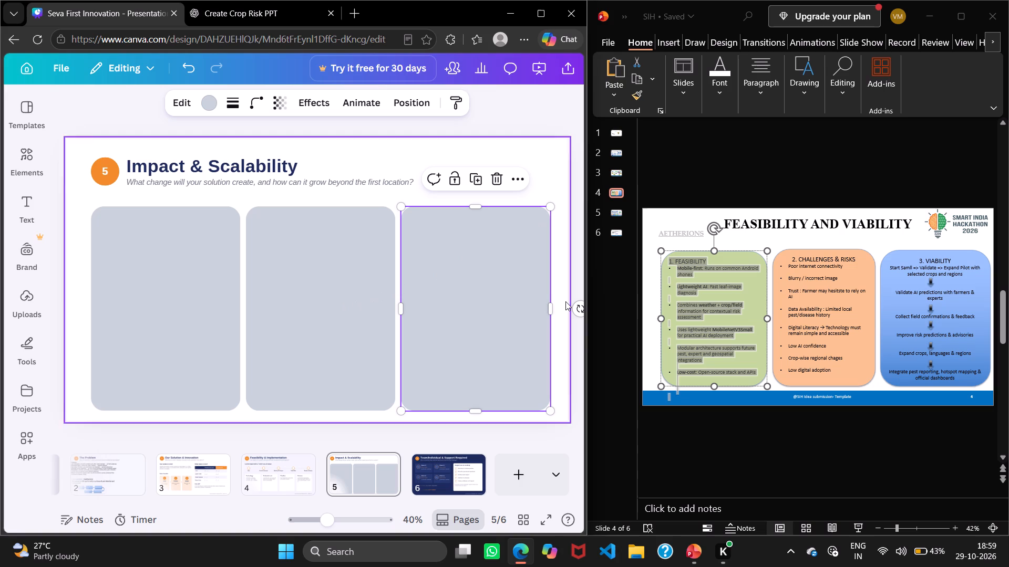
left_click(553, 443)
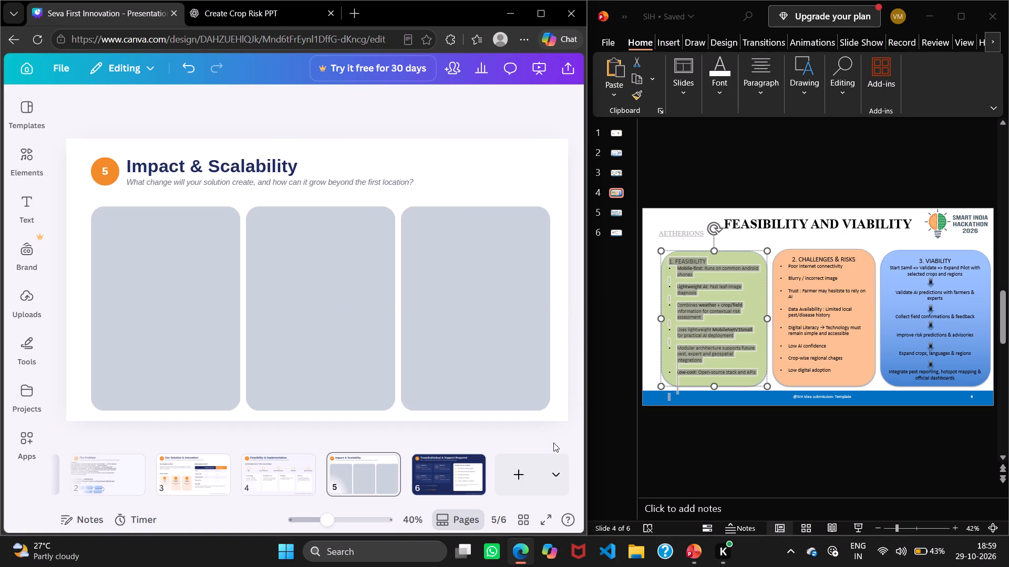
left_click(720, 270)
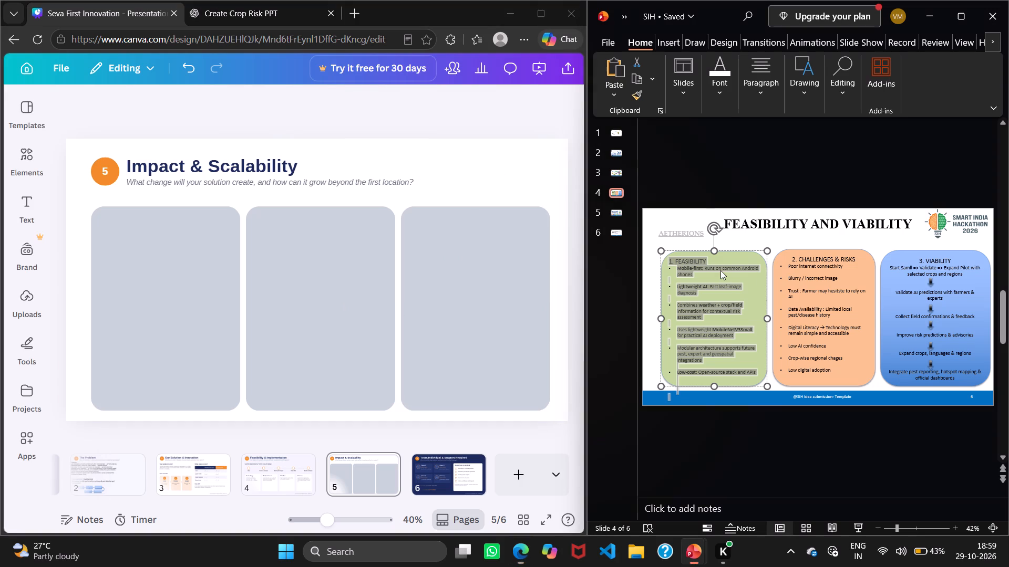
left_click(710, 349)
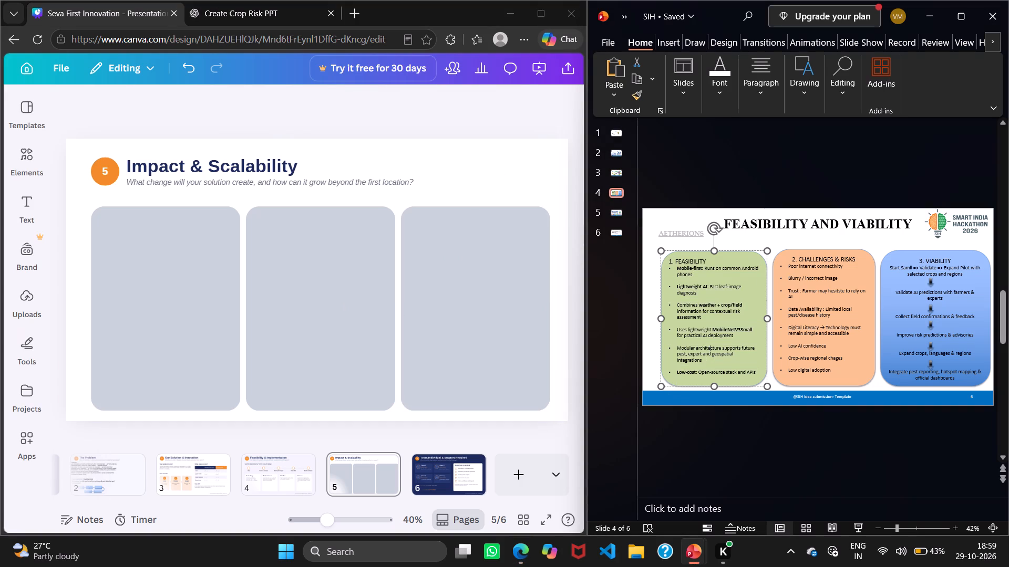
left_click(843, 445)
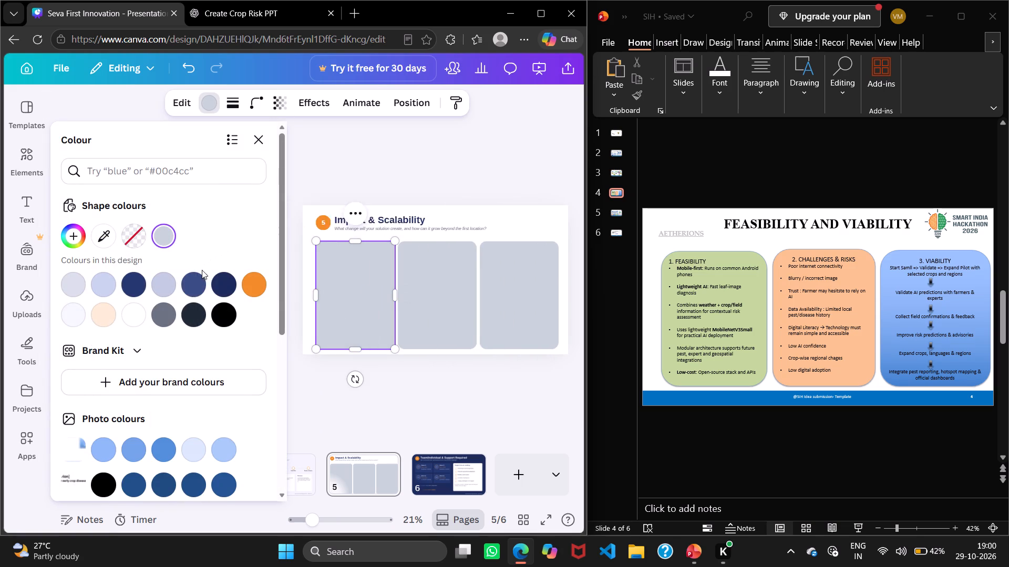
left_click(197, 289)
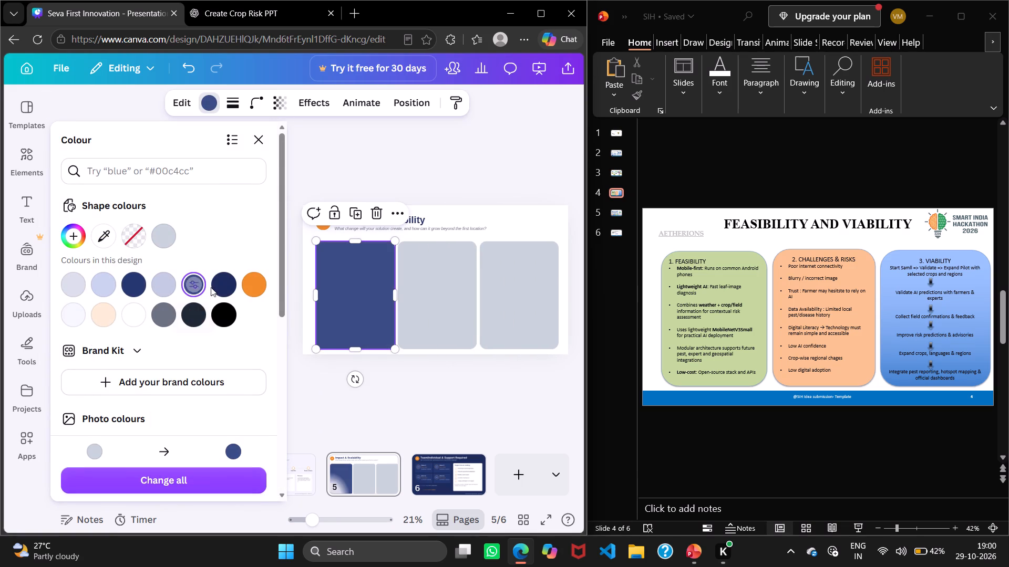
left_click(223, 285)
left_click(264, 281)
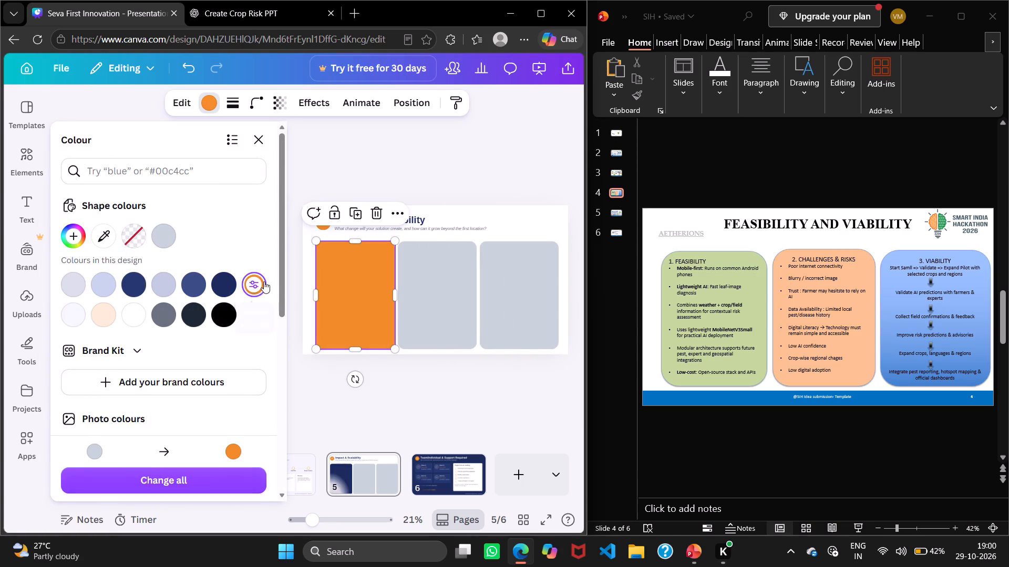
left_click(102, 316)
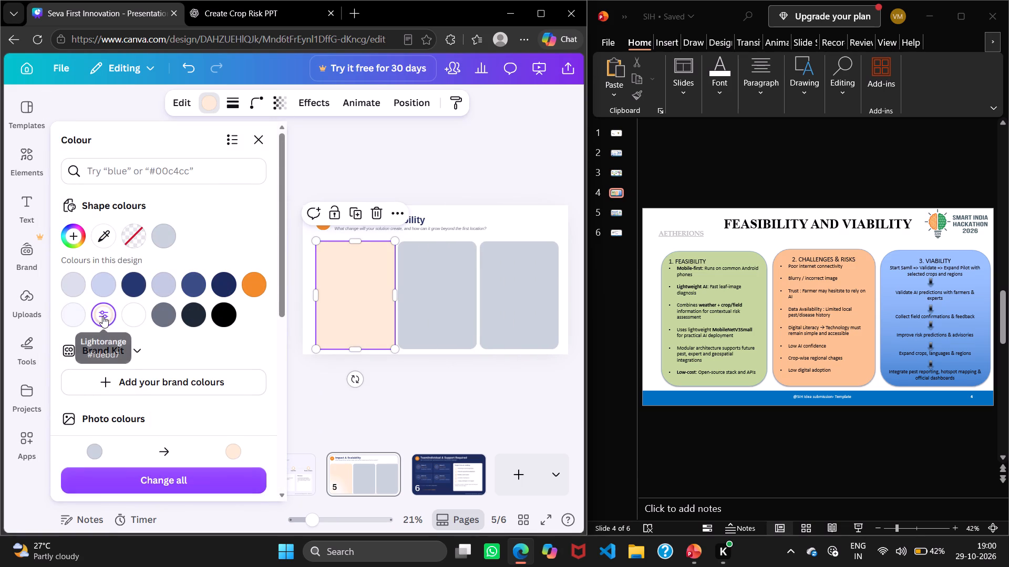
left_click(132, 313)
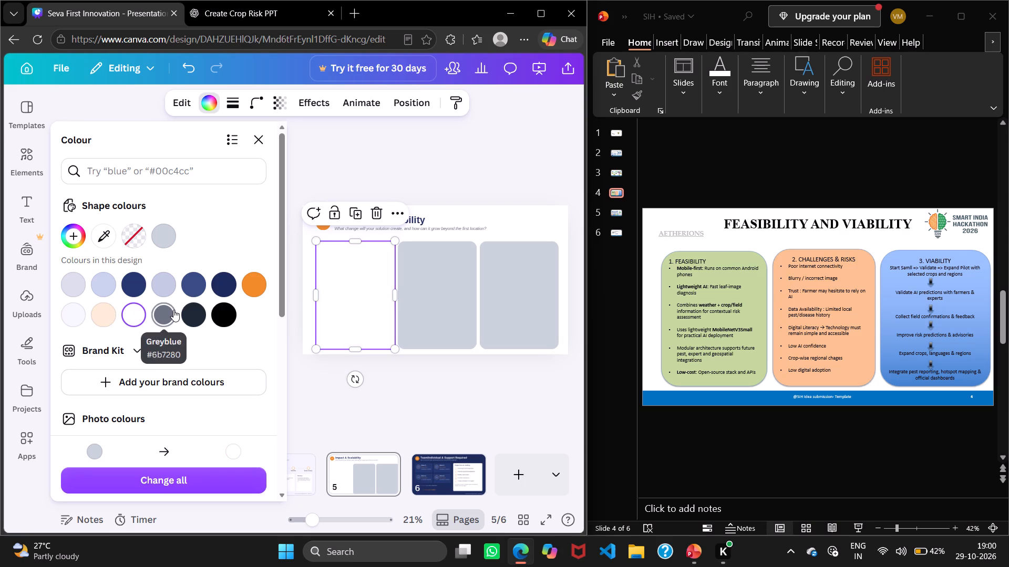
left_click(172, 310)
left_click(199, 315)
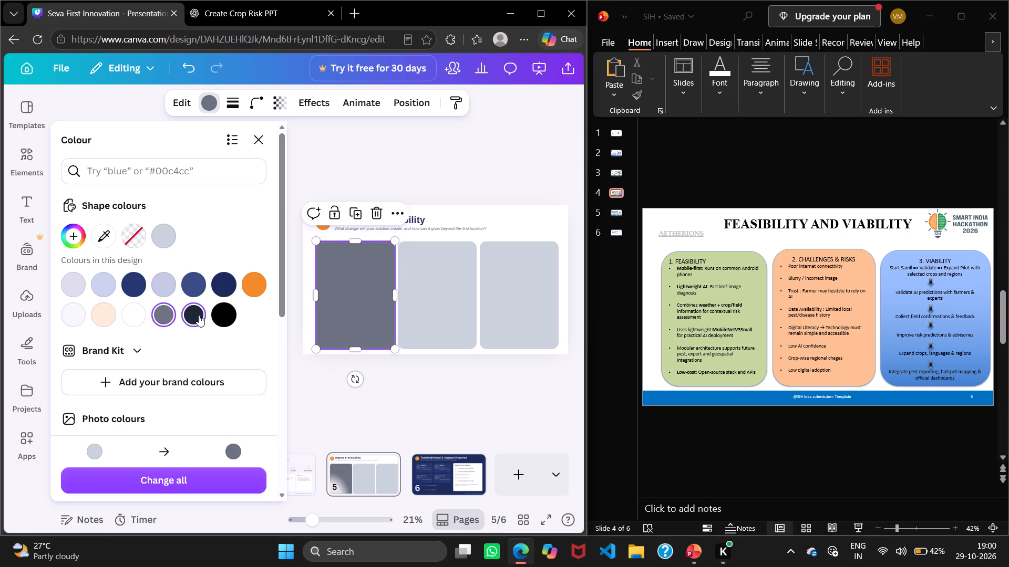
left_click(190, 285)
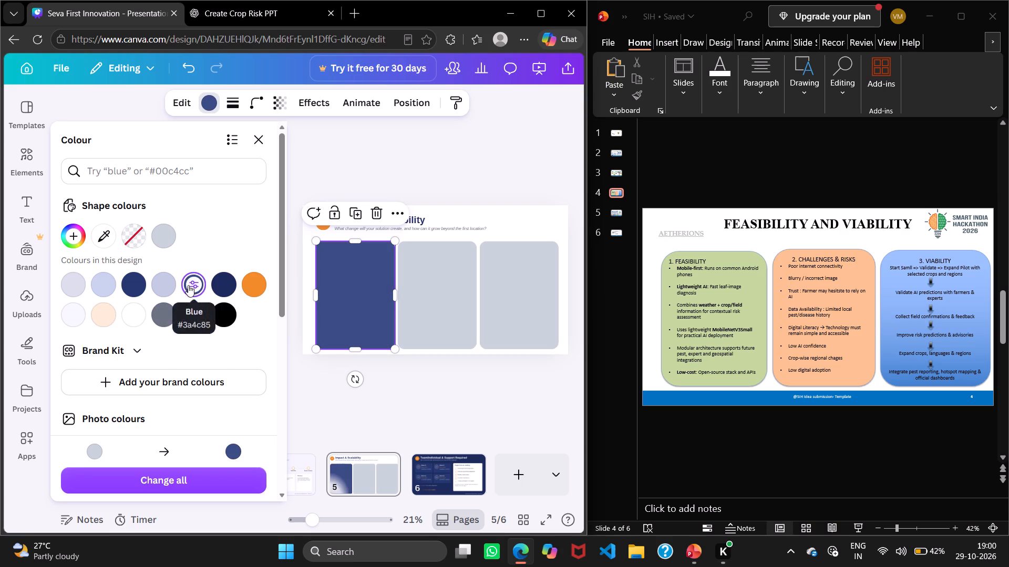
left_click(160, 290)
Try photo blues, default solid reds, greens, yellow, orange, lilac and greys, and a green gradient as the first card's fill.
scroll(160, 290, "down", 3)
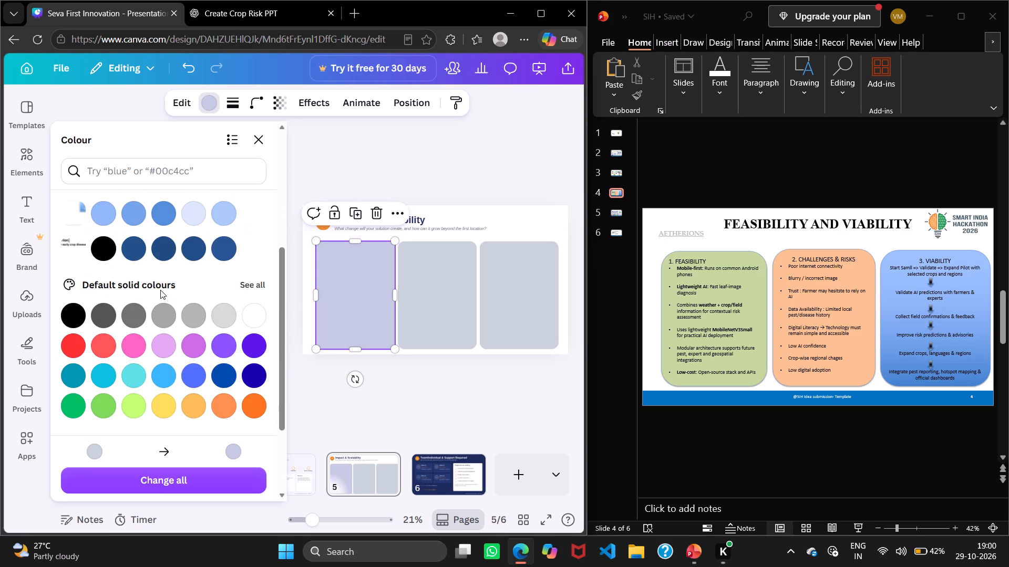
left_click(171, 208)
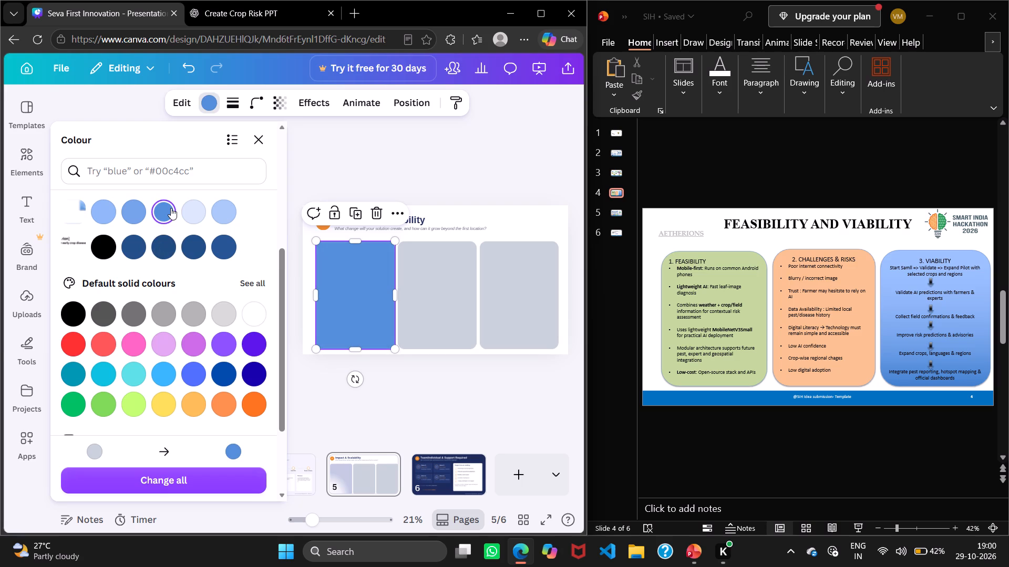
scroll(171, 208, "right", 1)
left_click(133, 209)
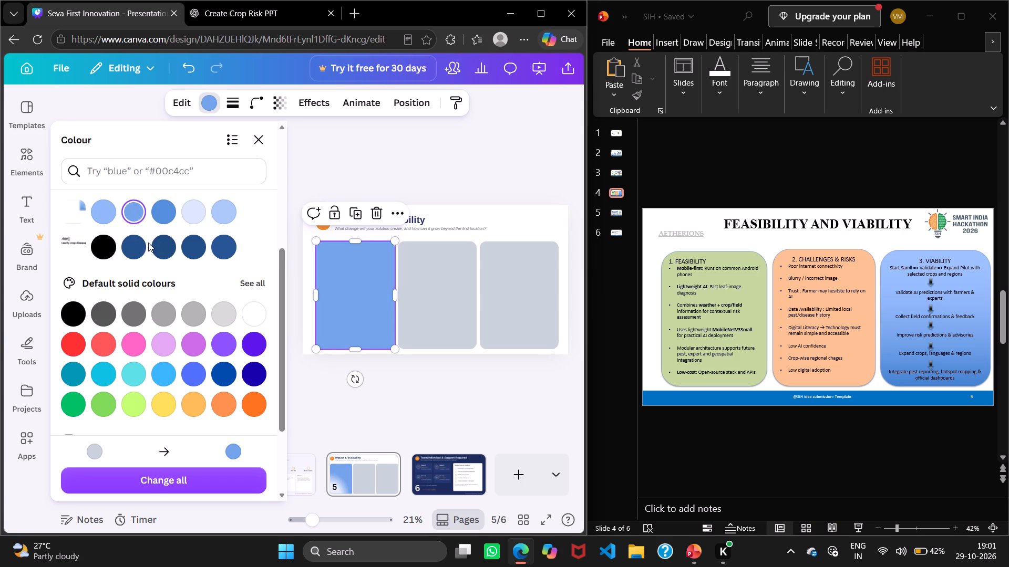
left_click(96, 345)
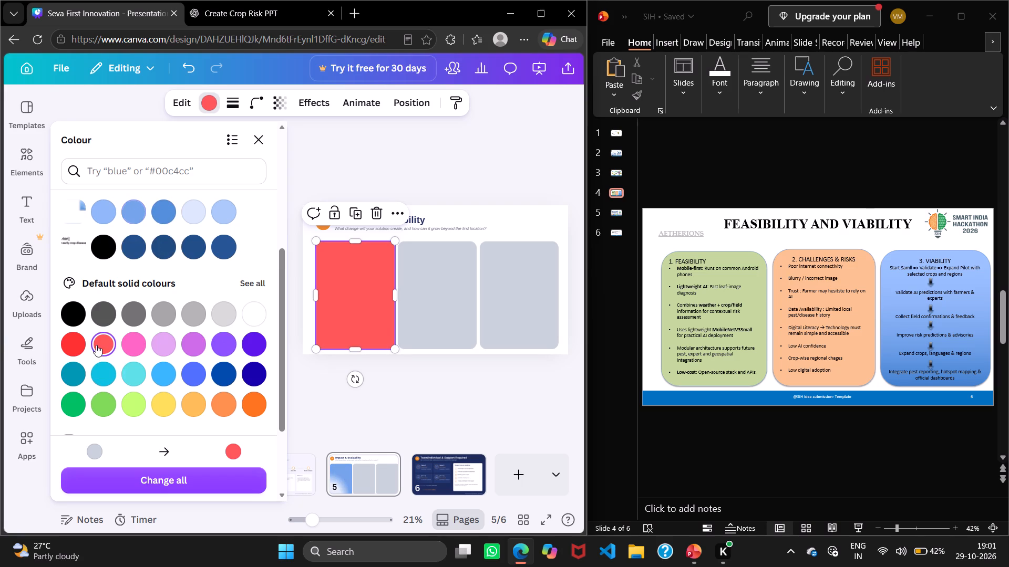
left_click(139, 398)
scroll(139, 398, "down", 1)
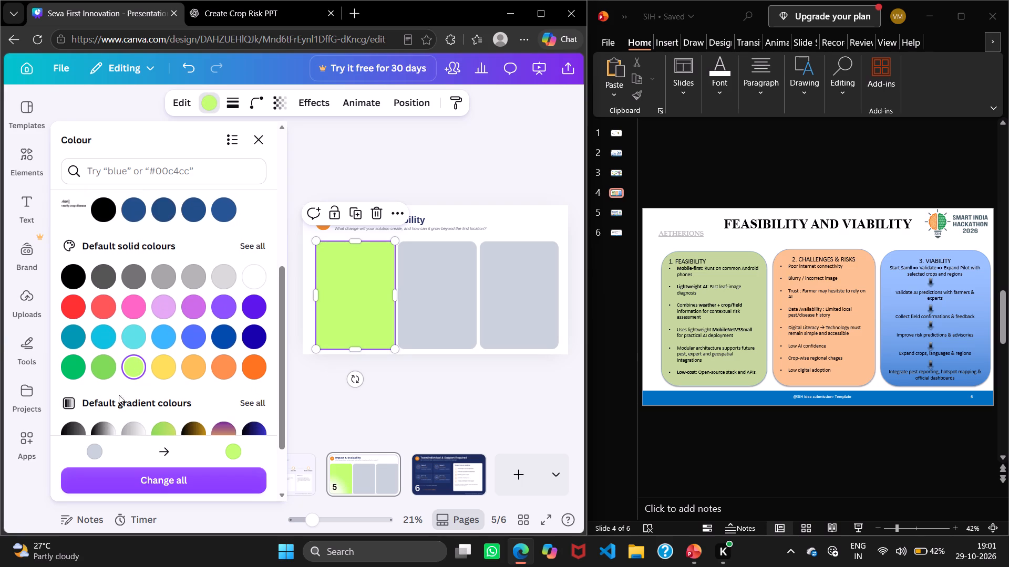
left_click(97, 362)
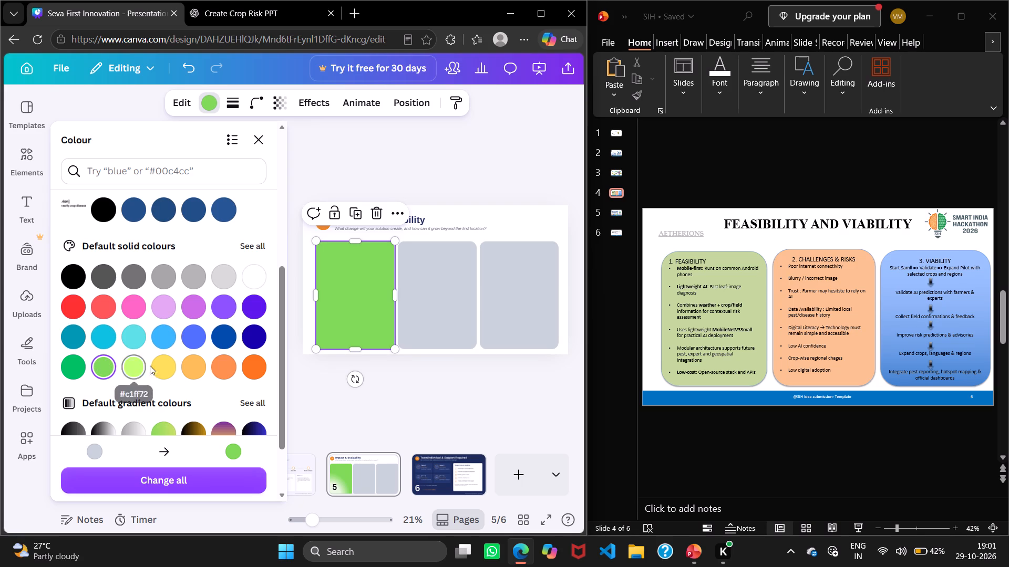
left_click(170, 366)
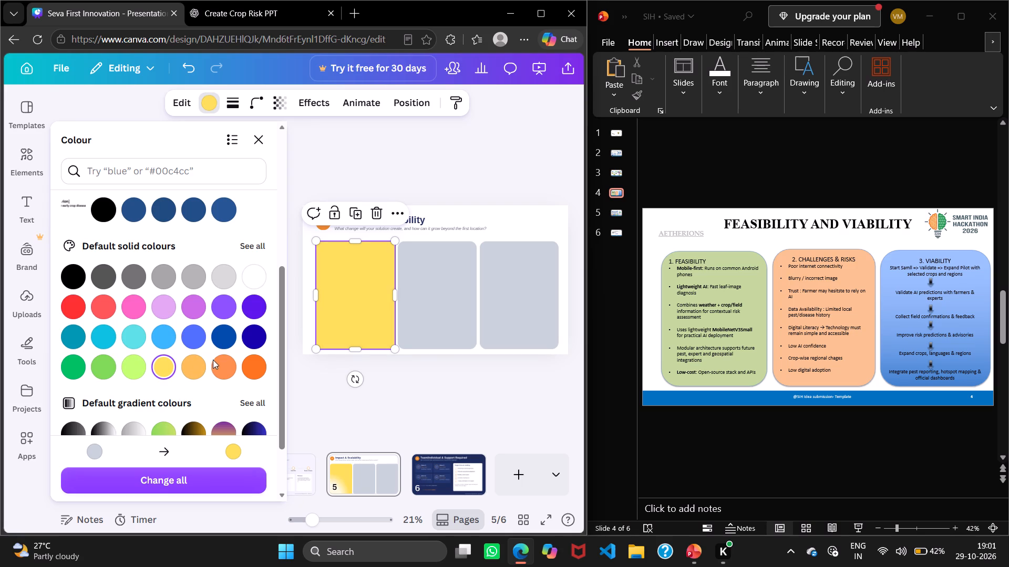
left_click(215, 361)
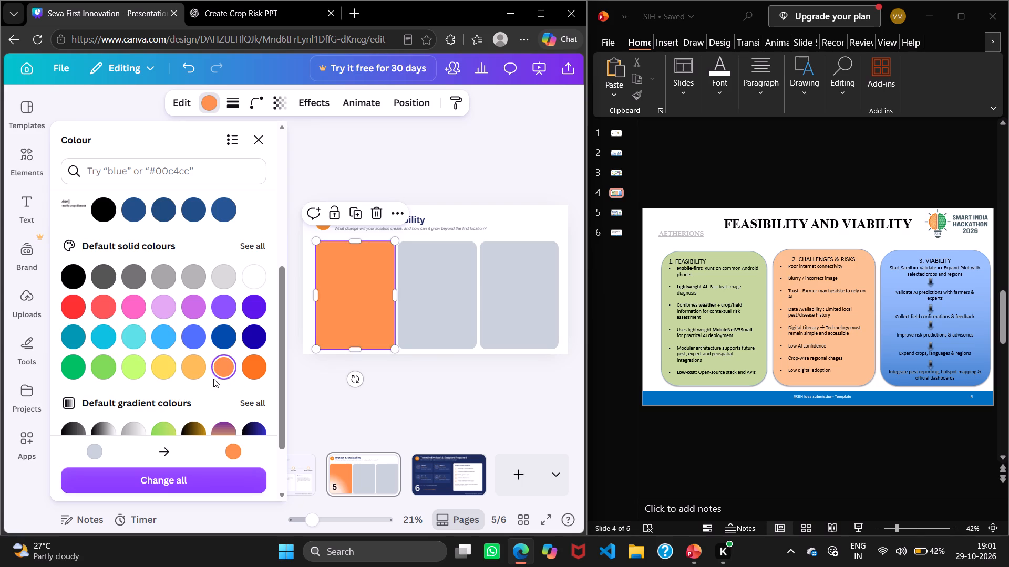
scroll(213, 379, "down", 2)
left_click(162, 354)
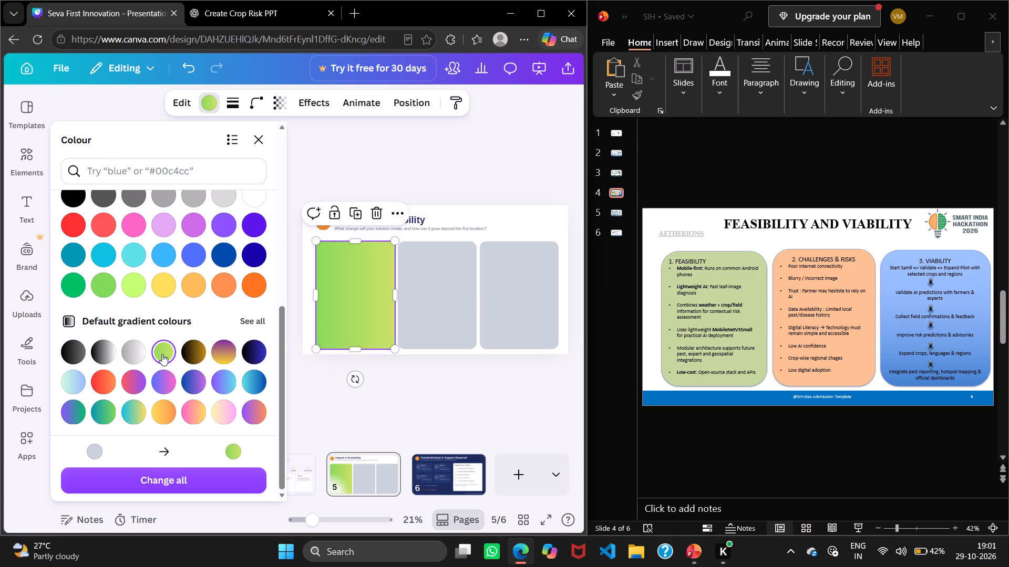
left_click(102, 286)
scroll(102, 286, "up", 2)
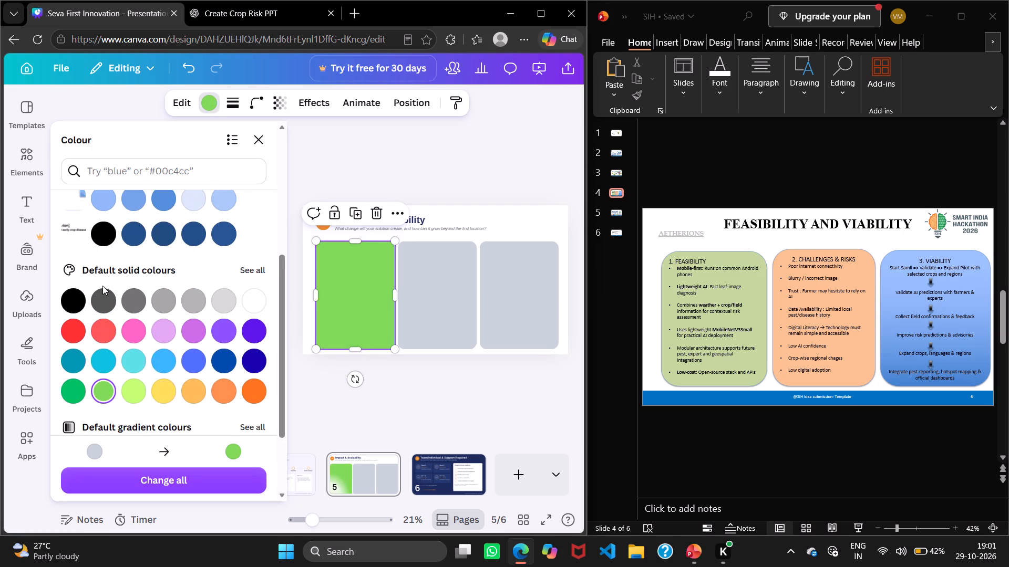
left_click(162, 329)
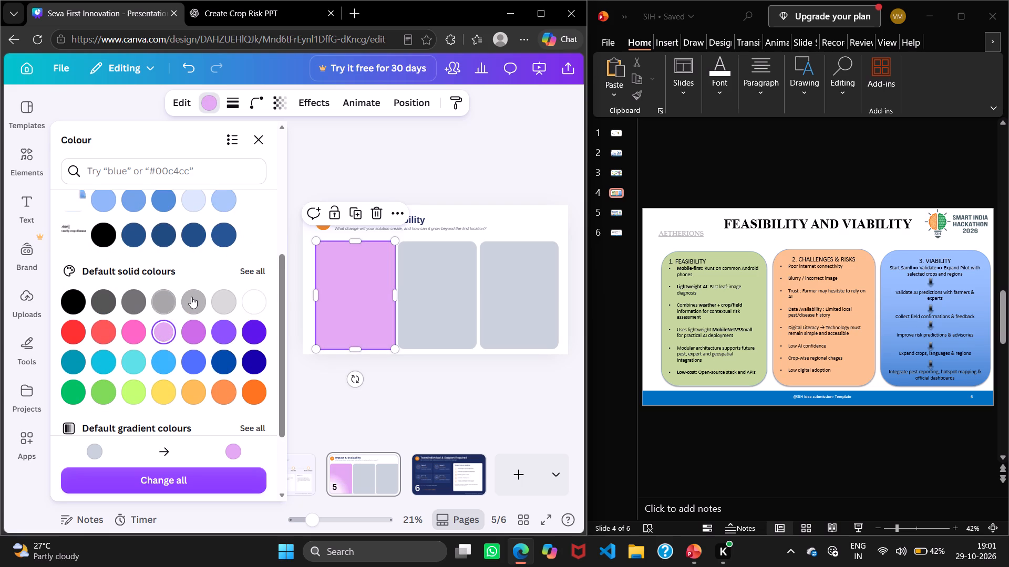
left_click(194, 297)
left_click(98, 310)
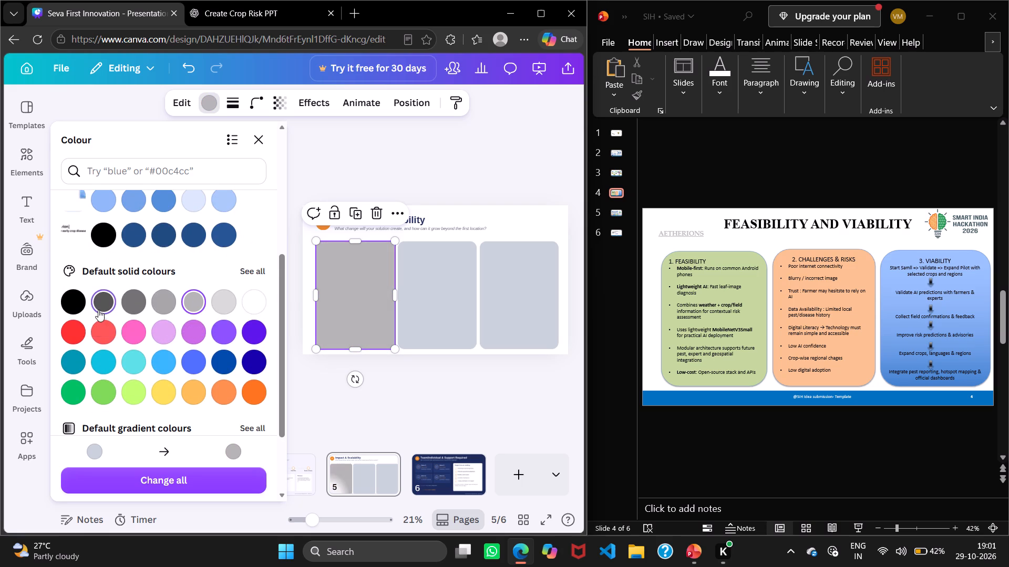
Fill the first card with the medium blue from the photo colours, after trying the pastel blue #8fb8f8.
scroll(98, 310, "up", 3)
scroll(107, 326, "right", 1)
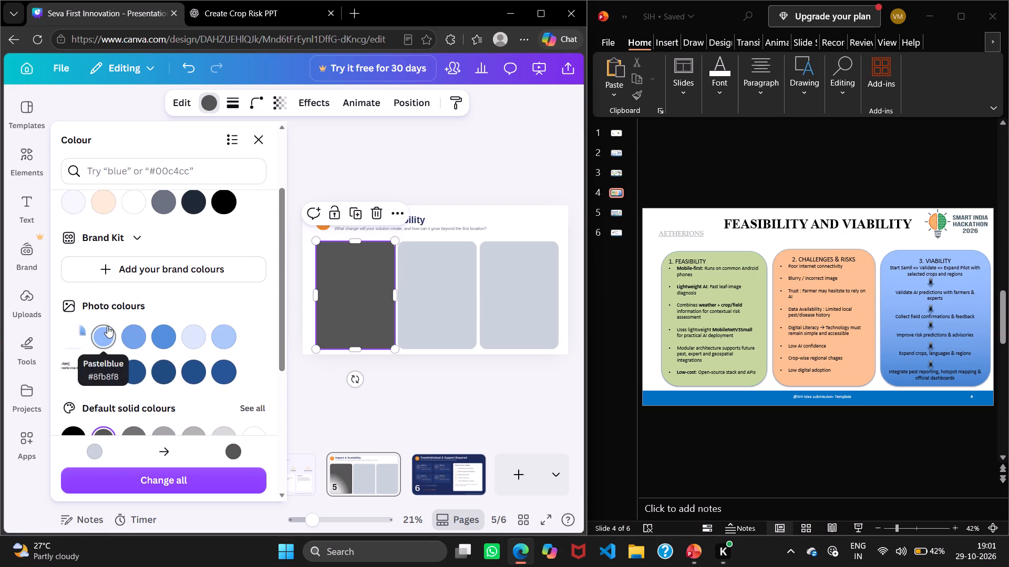
left_click(82, 329)
left_click(75, 329)
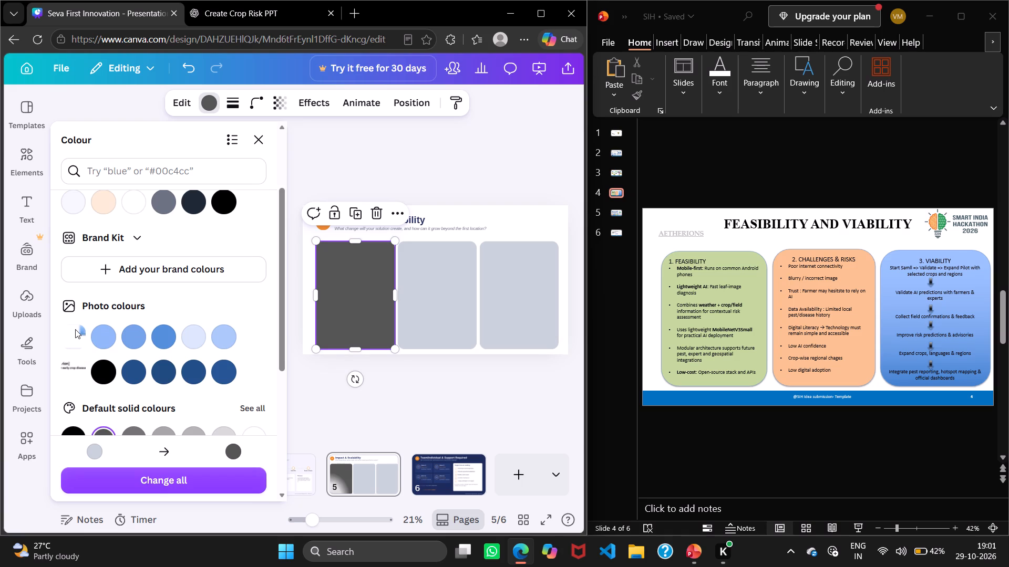
left_click(106, 333)
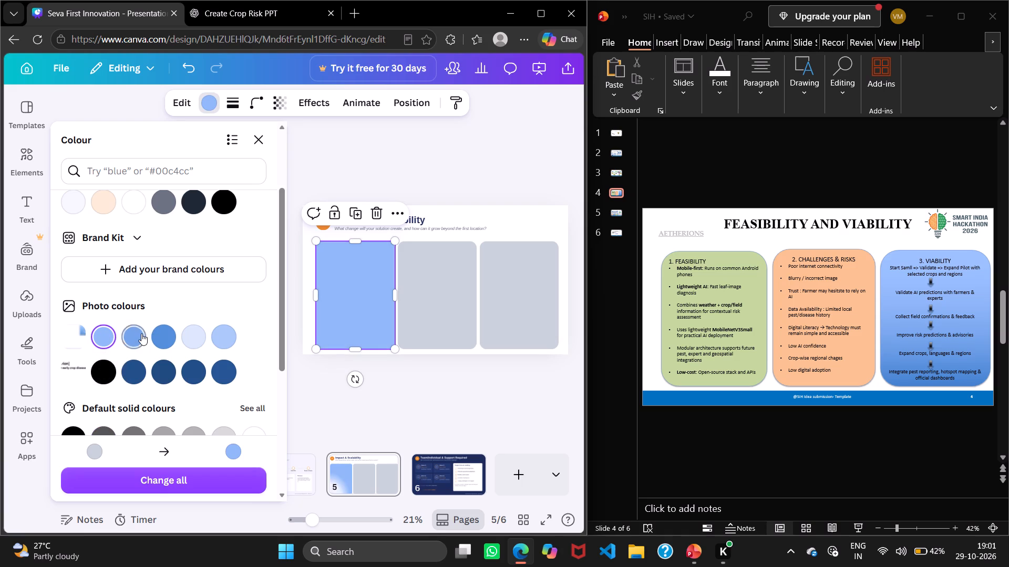
left_click(141, 333)
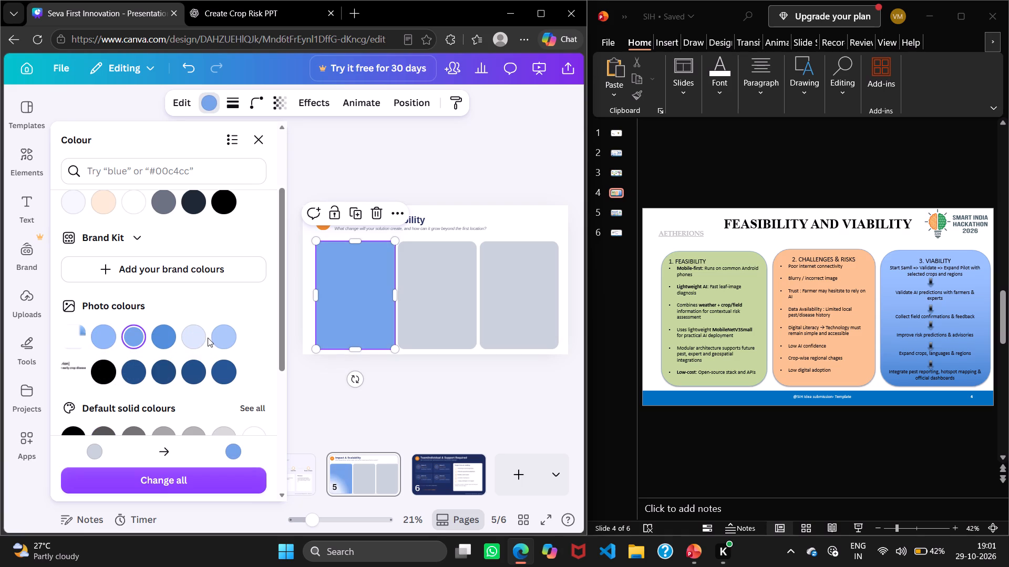
Fill the middle card with light orange from the design's colours and leave the colour picker.
left_click(434, 304)
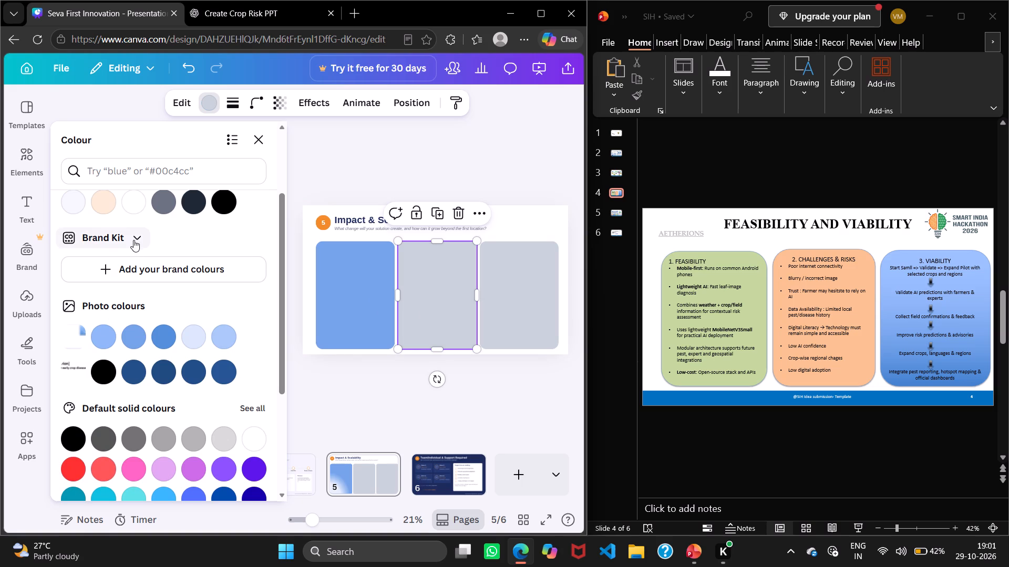
left_click(110, 208)
scroll(110, 208, "up", 4)
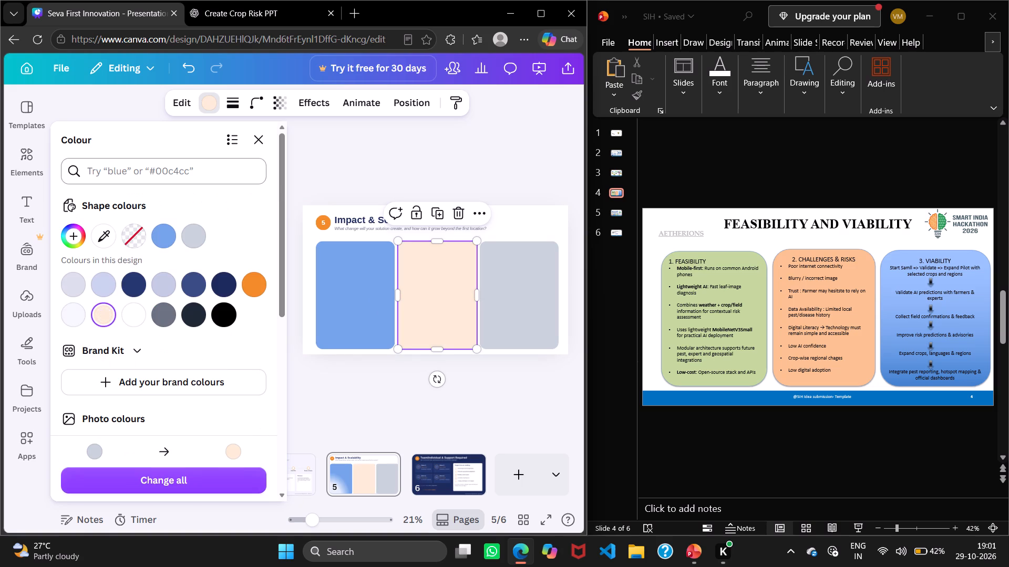
left_click(254, 286)
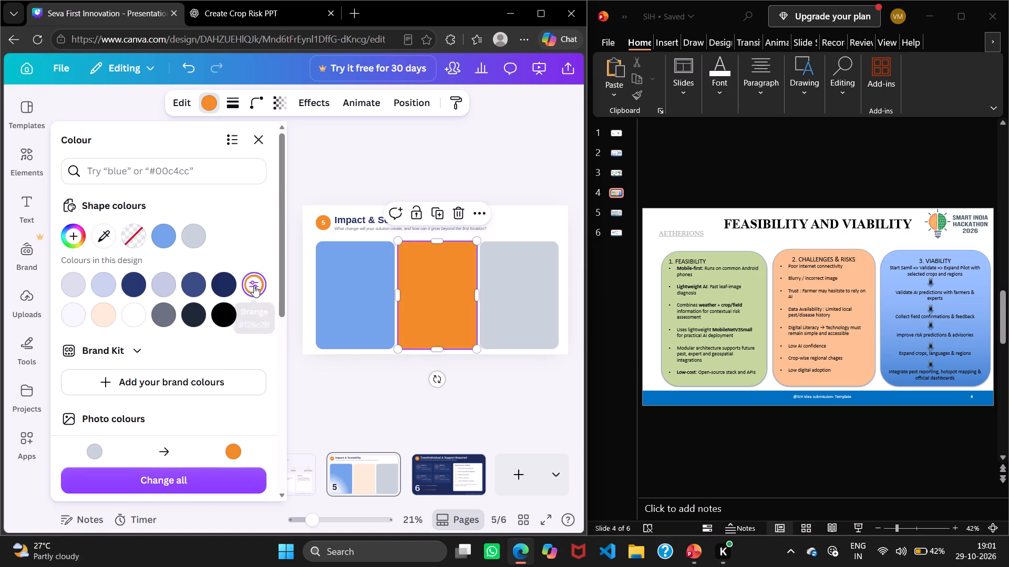
left_click(103, 312)
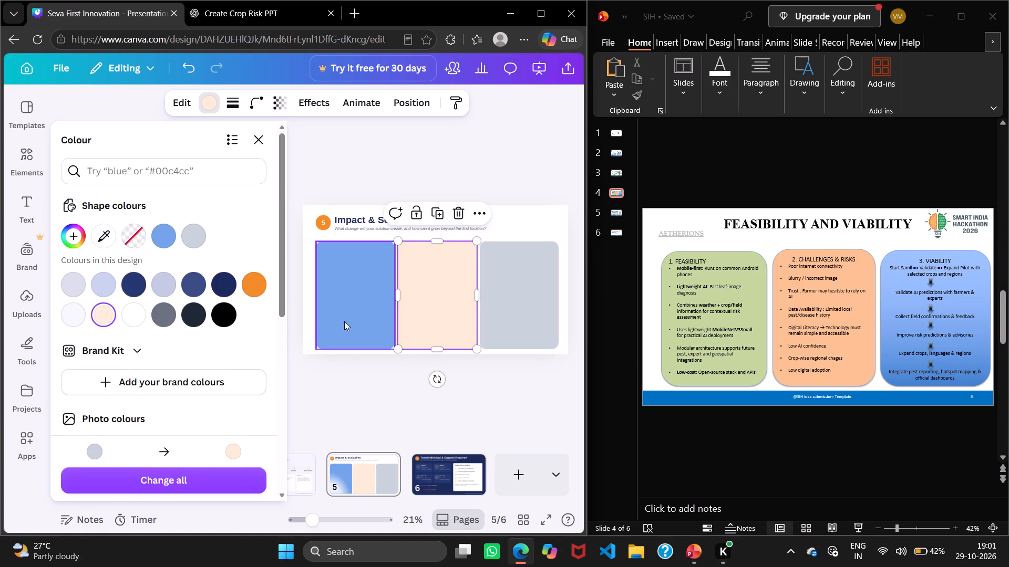
left_click(530, 305)
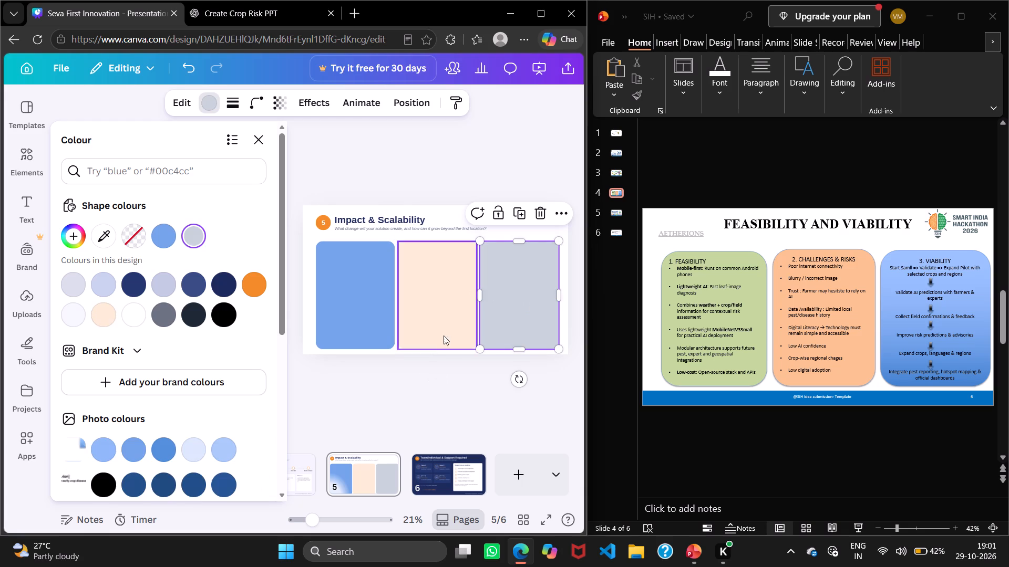
left_click(431, 413)
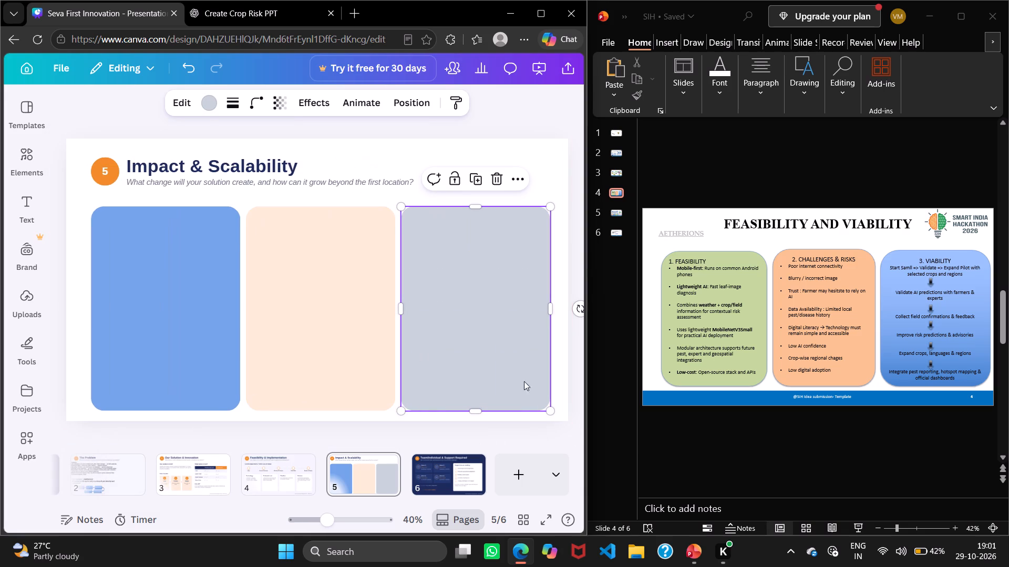
Switch to the SIH presentation in PowerPoint and select the word "contextual" in the green Feasibility box.
left_click(709, 312)
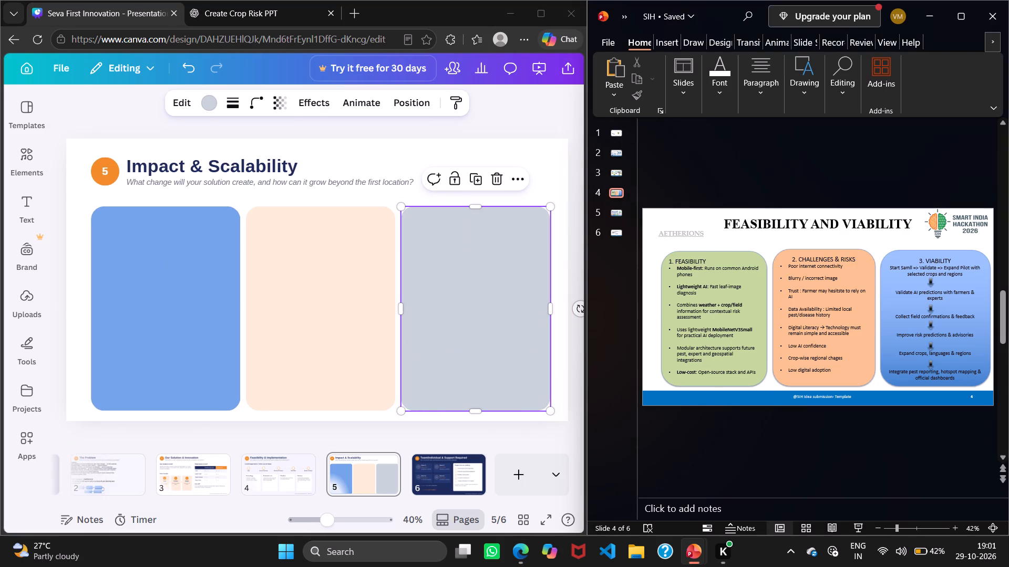
left_click(709, 312)
double_click(709, 312)
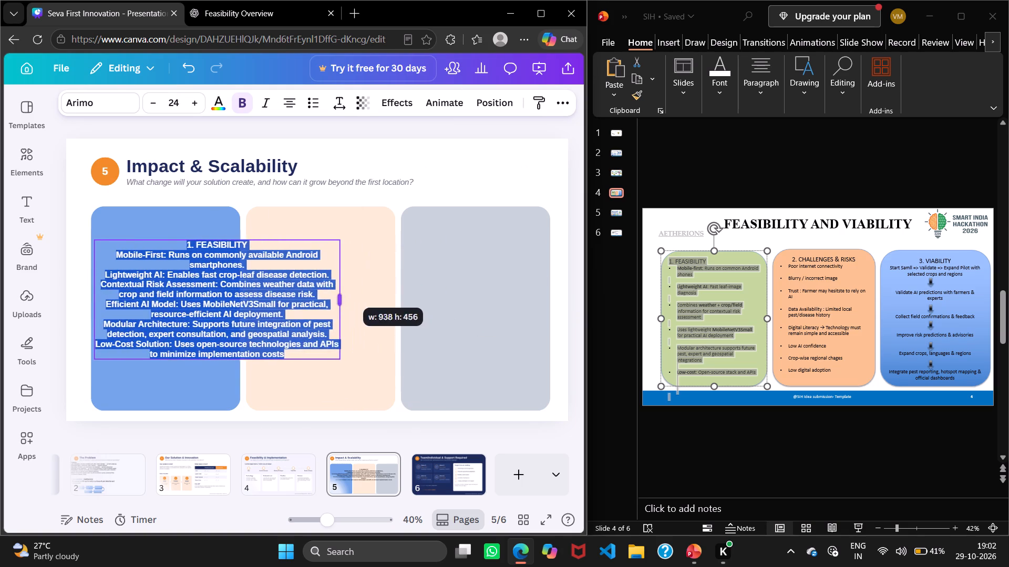
left_click_drag(342, 285, 289, 286)
Change the alignment of the pasted Feasibility text.
left_click(286, 103)
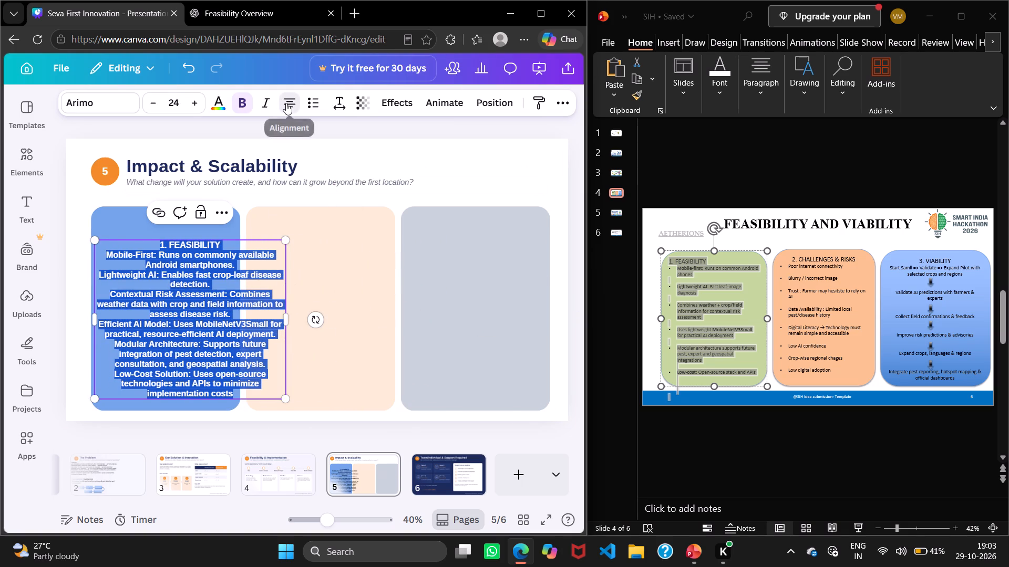
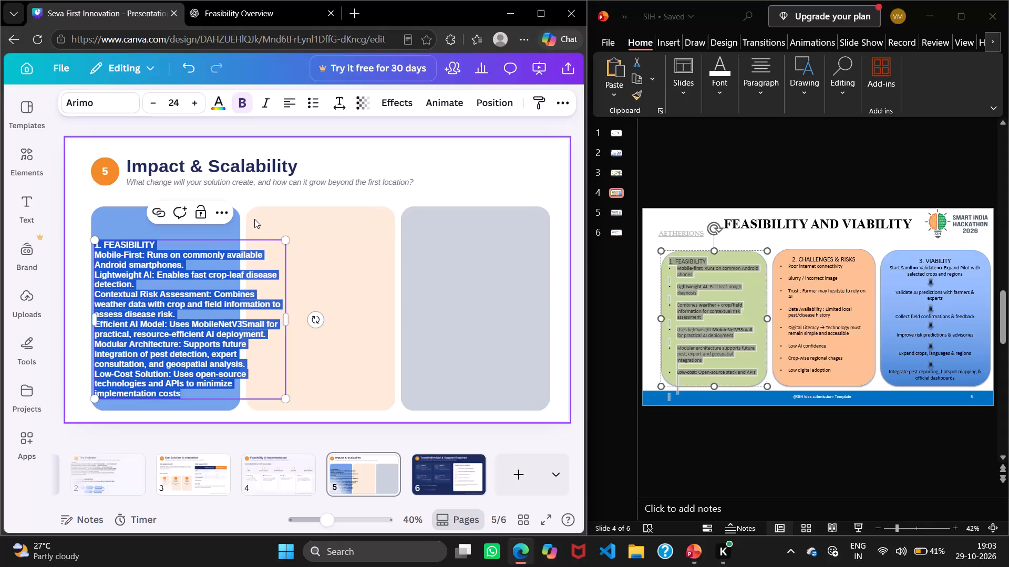
Italicize and underline the "1. FEASIBILITY" heading in the pasted text, widening the browser window for room.
left_click(161, 241)
left_click_drag(161, 241, 97, 240)
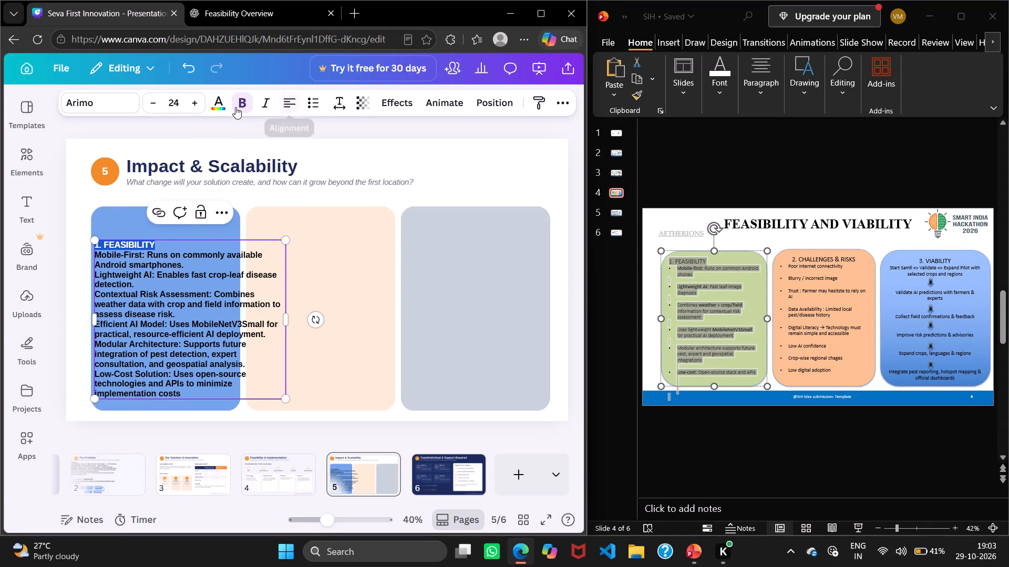
left_click(273, 107)
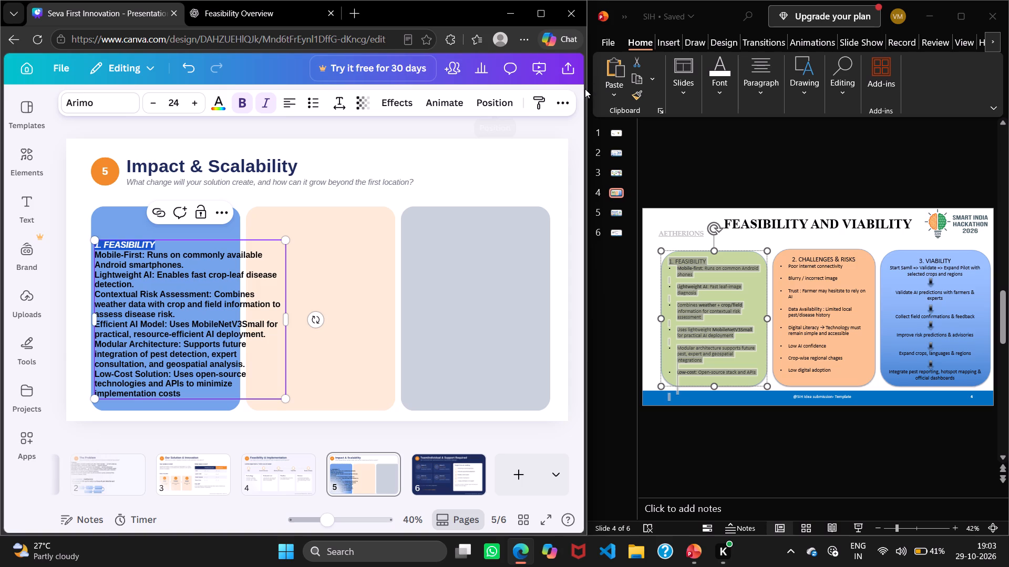
left_click_drag(588, 87, 718, 93)
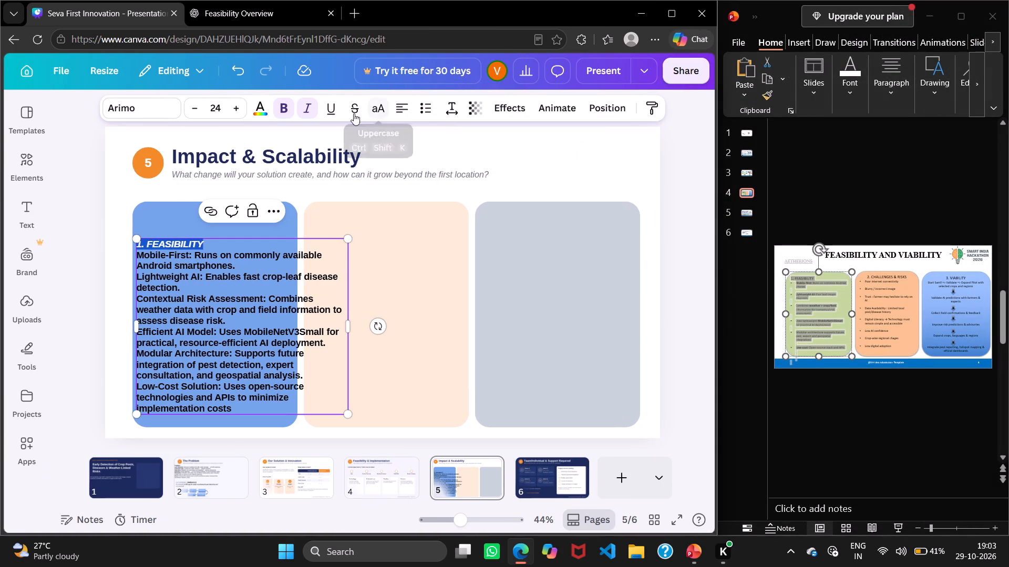
left_click(331, 114)
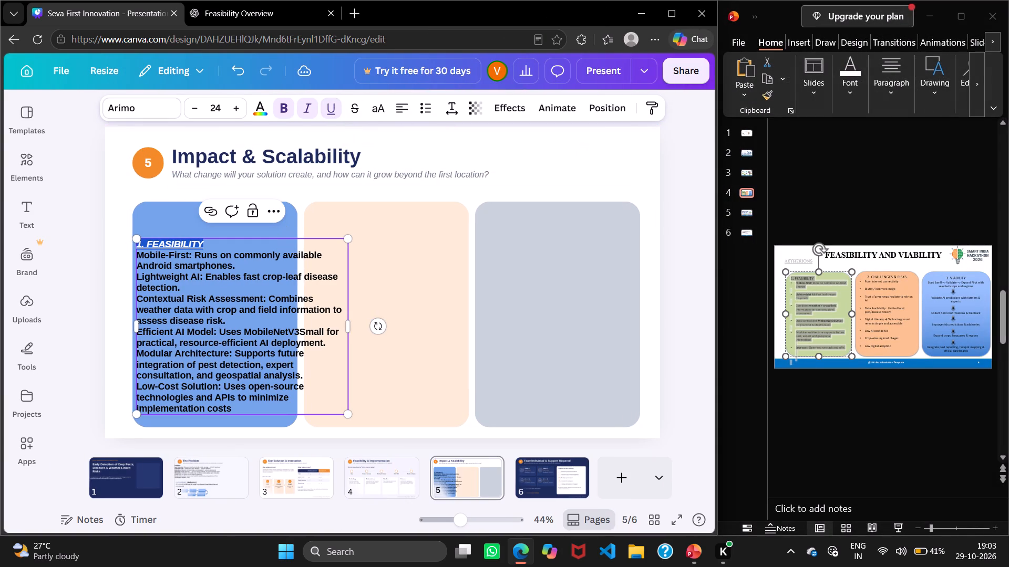
Remove the bold from all the Feasibility body text below the heading, from Mobile-First through implementation costs.
left_click_drag(239, 409, 131, 324)
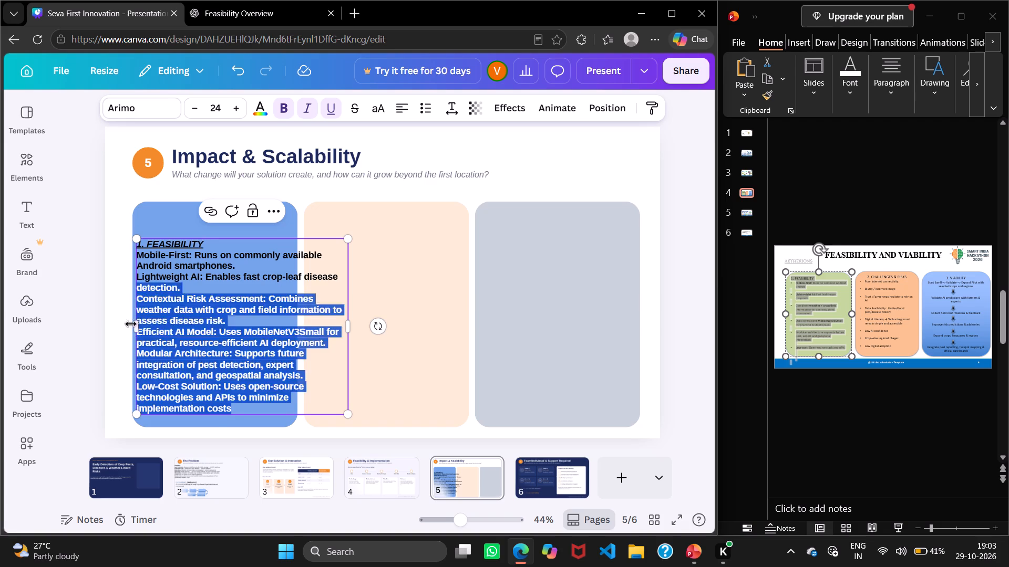
left_click_drag(131, 324, 138, 259)
left_click(287, 104)
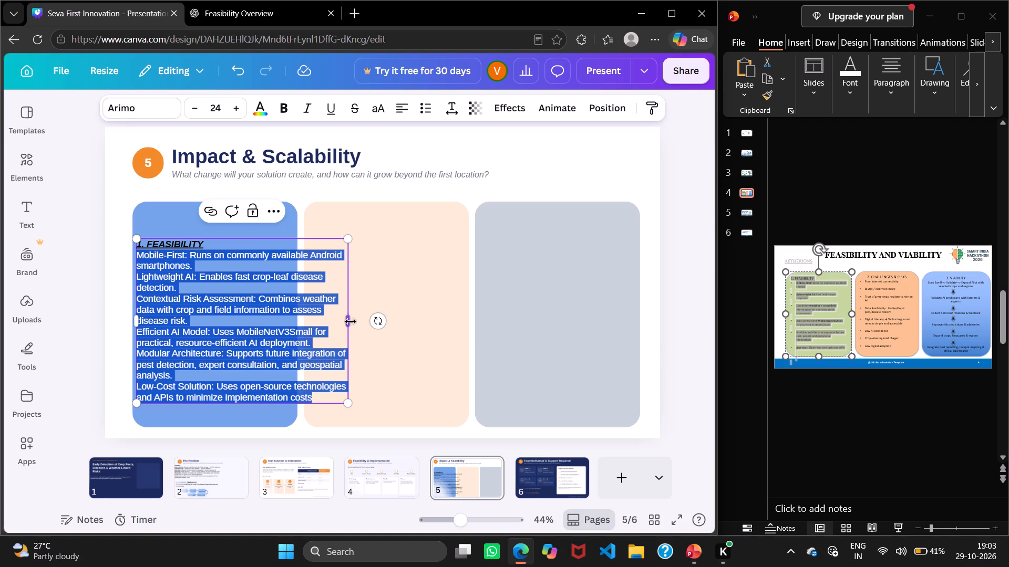
Narrow the Feasibility text box to the width of the blue card.
left_click_drag(351, 321, 302, 332)
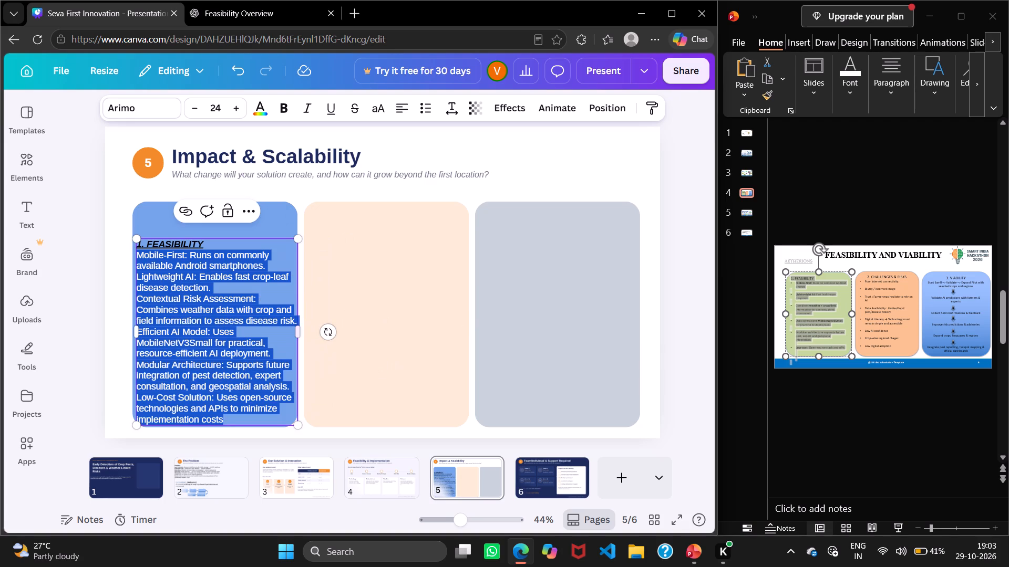
Centre the "1. FEASIBILITY" heading within its text box.
left_click_drag(207, 241, 136, 246)
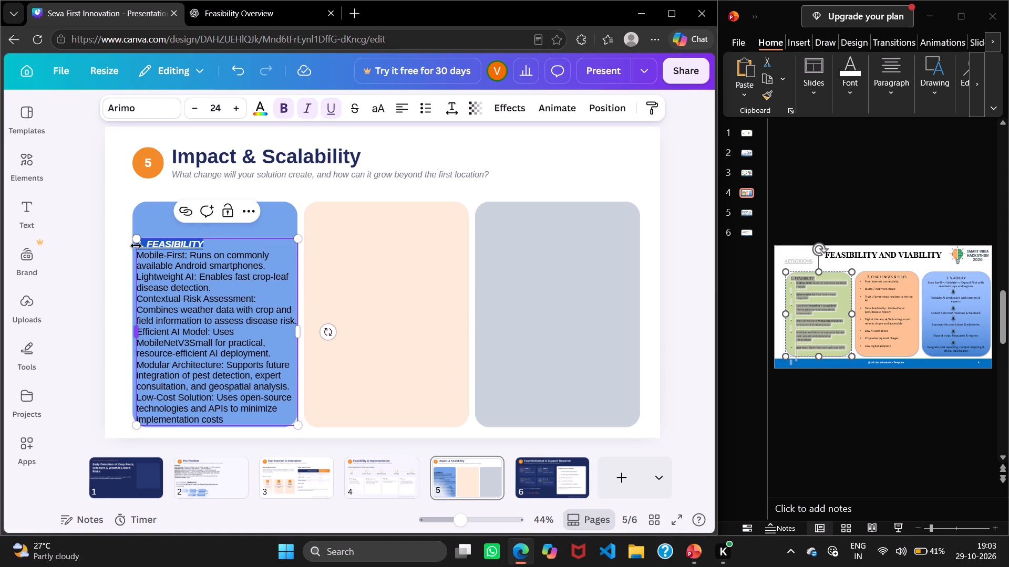
left_click(408, 107)
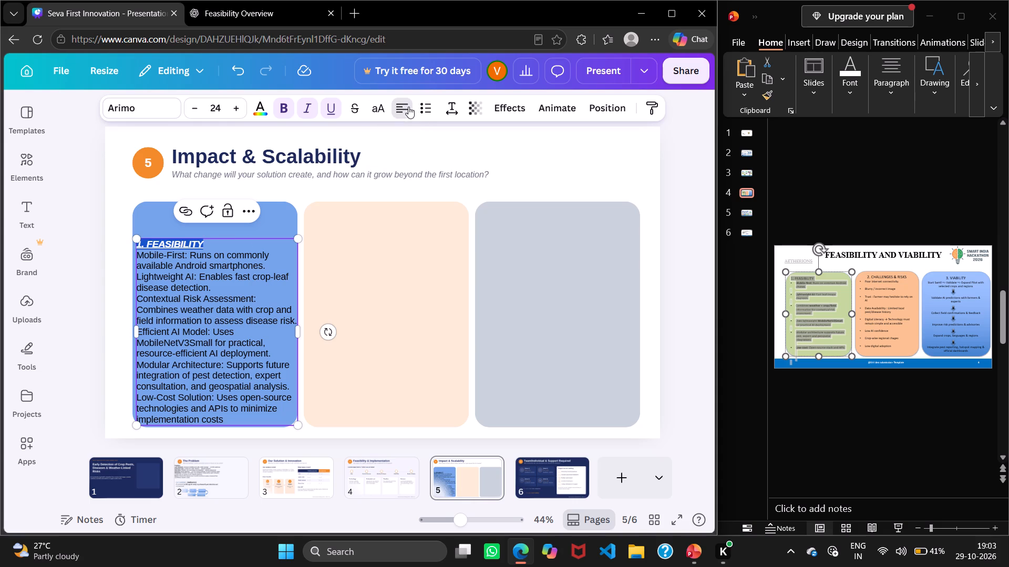
left_click(323, 301)
Move the Feasibility text box up so it sits inside the blue card.
left_click_drag(253, 306, 252, 282)
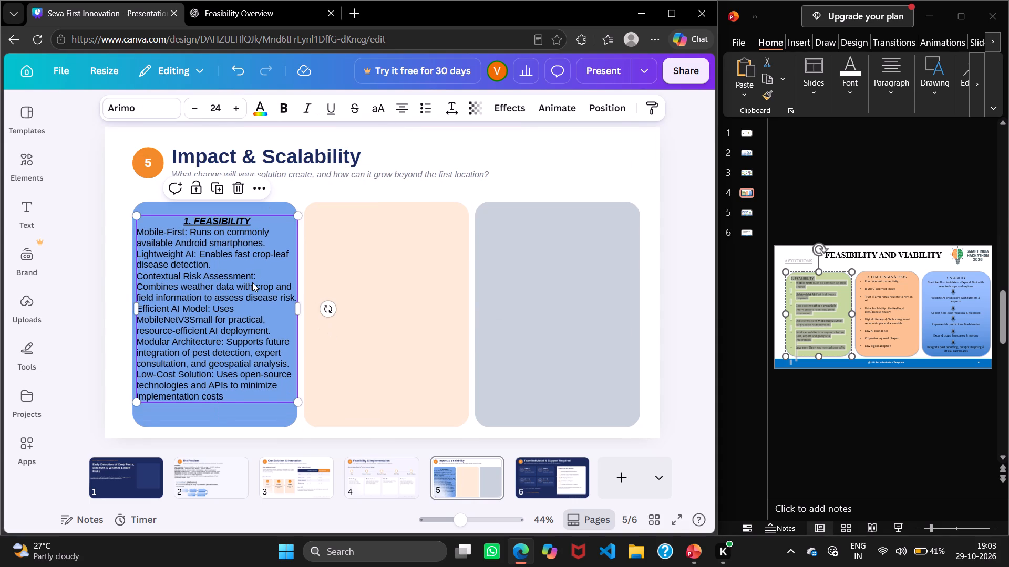
left_click(251, 218)
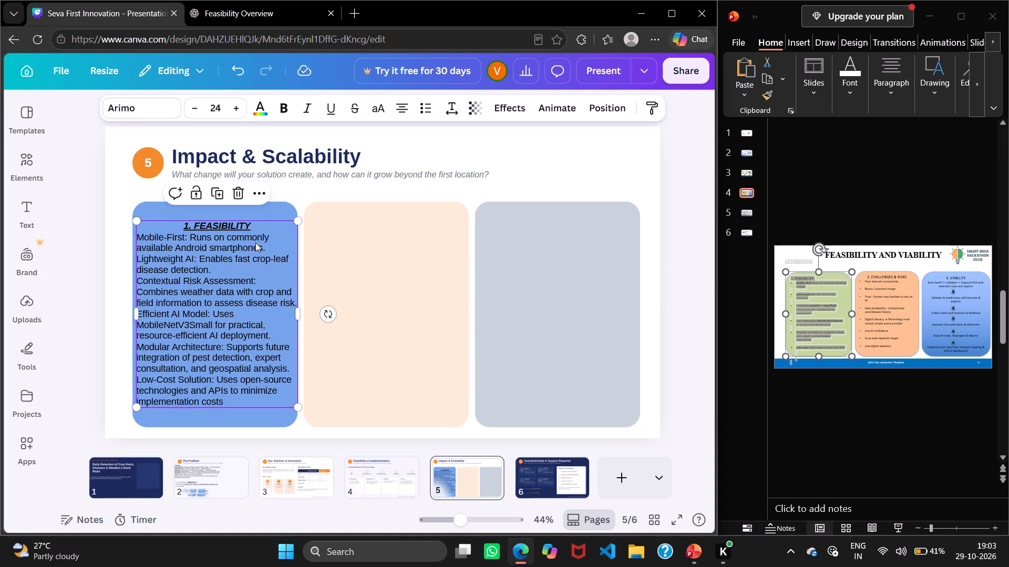
Bold the labels "Mobile-First:", "Lightweight AI:" and "Contextual Risk Assessment:" in the Feasibility text.
left_click(189, 237)
left_click(189, 237)
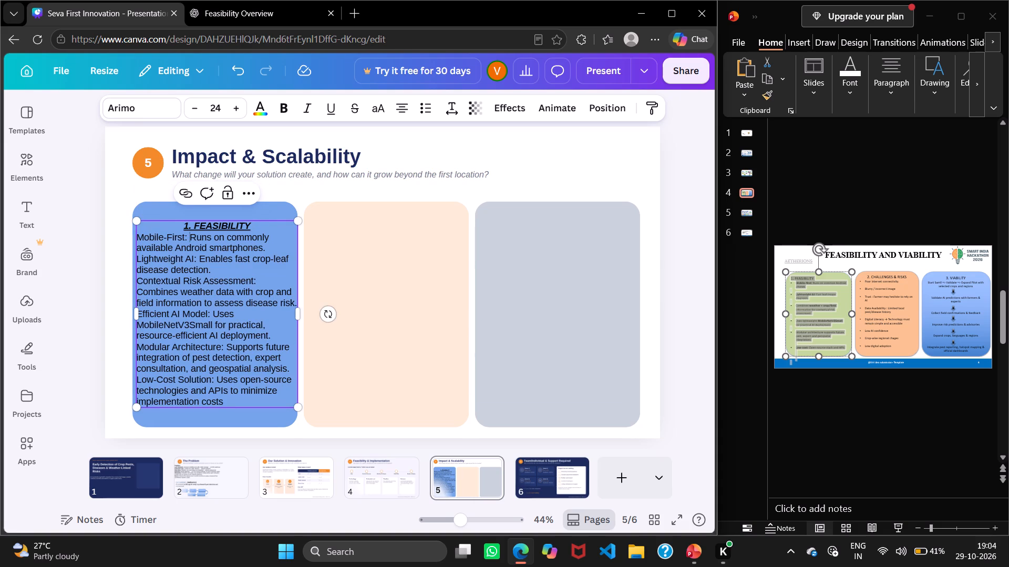
left_click_drag(188, 236, 137, 236)
key("ctrl+b")
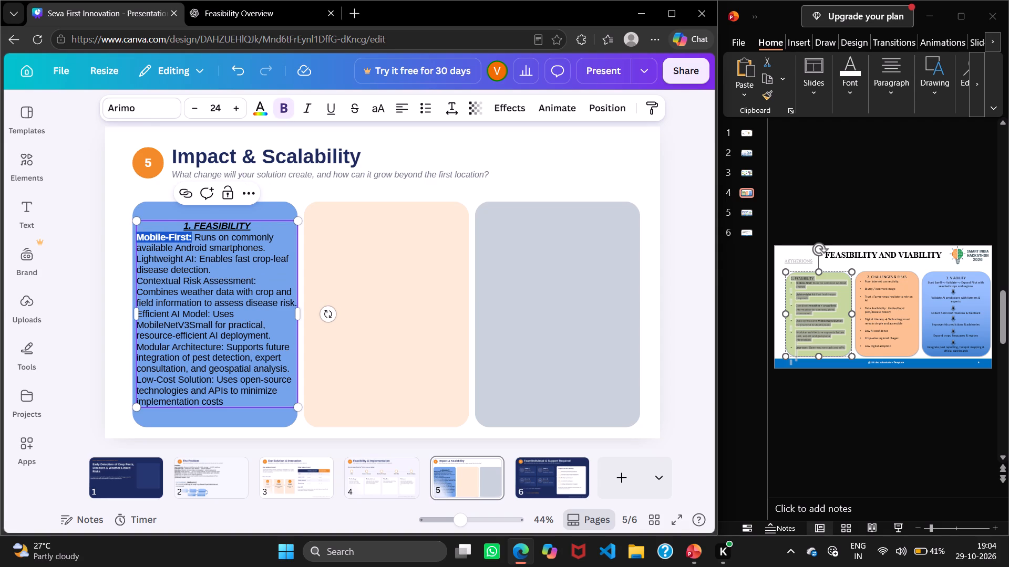
left_click_drag(196, 259, 139, 260, "ctrl")
key("ctrl+b")
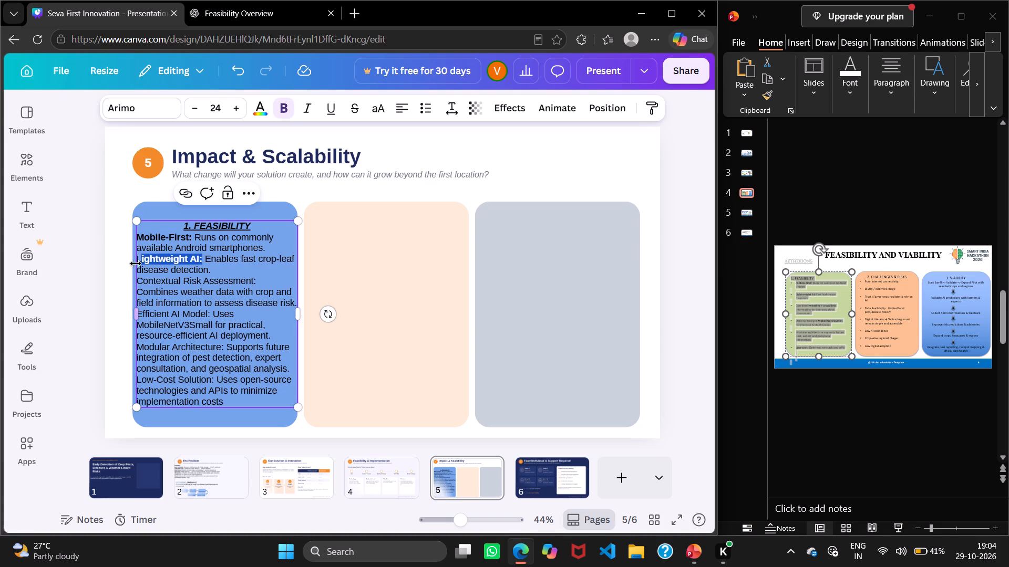
left_click_drag(204, 258, 194, 258)
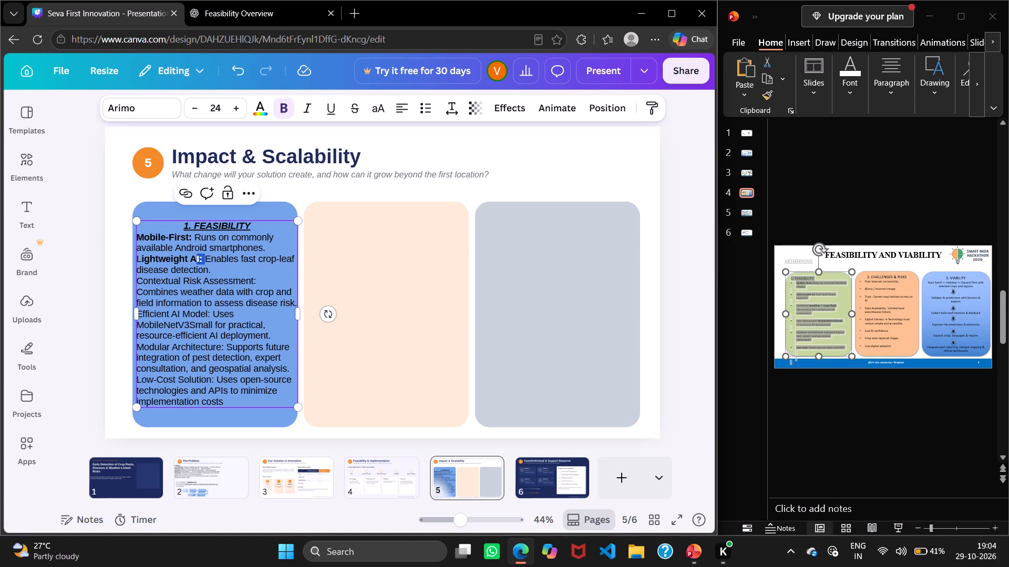
left_click_drag(194, 258, 137, 258)
key("ctrl+b")
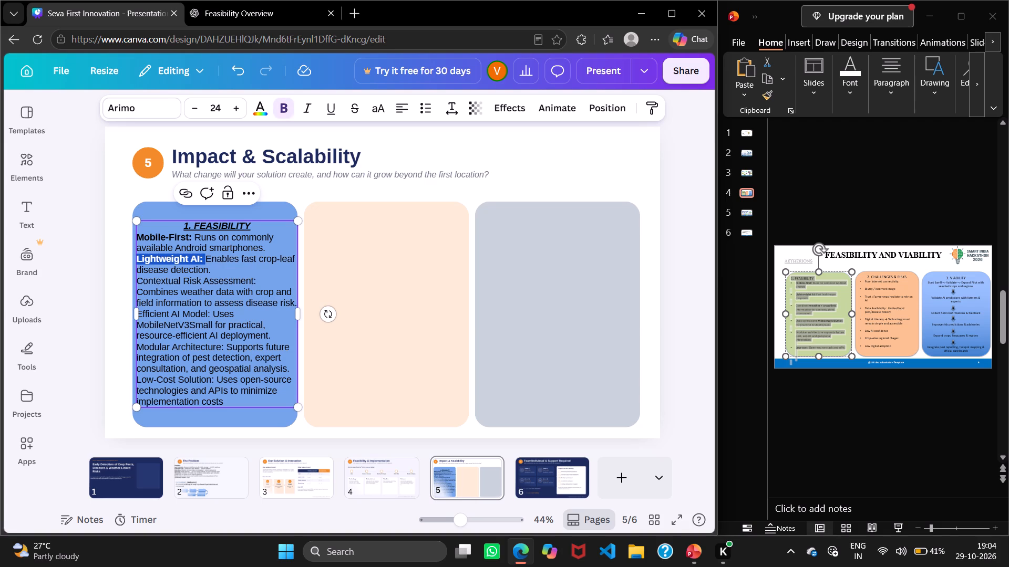
left_click_drag(259, 281, 139, 283)
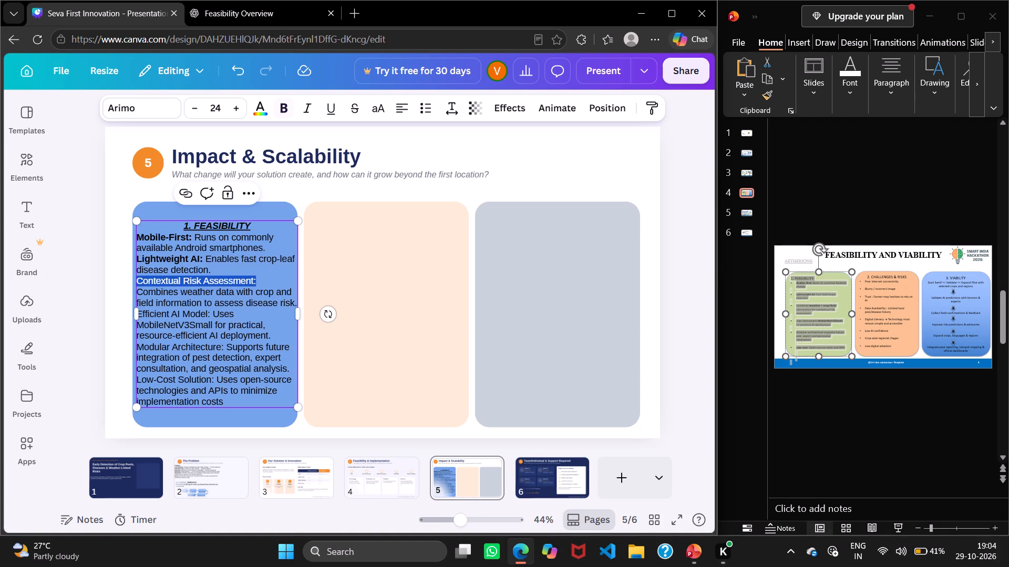
key("ctrl+b")
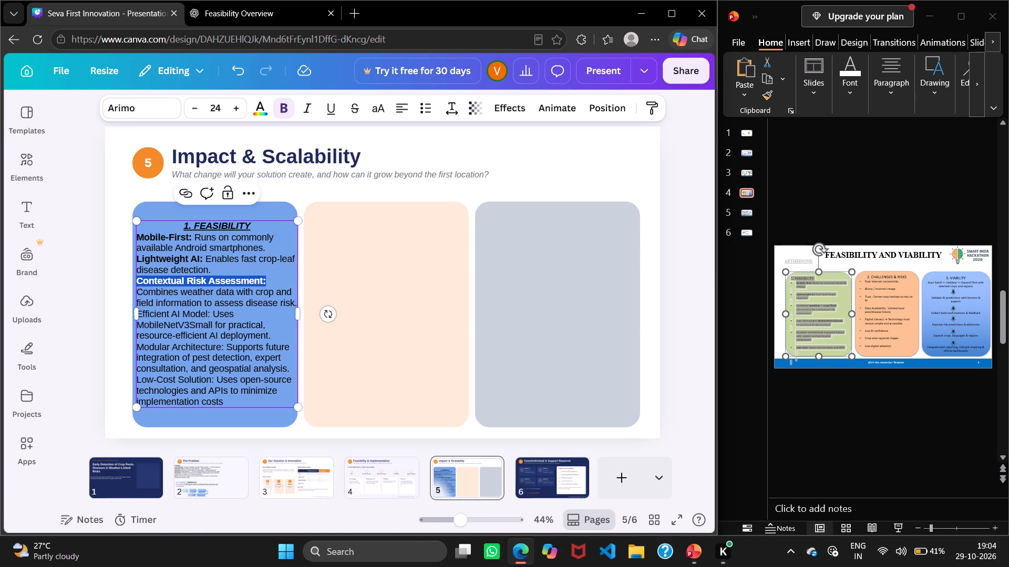
Bold the labels "Efficient AI Model:", "Modular Architecture:" and "Low-Cost Solution:" in the Feasibility text.
left_click_drag(210, 312, 137, 311)
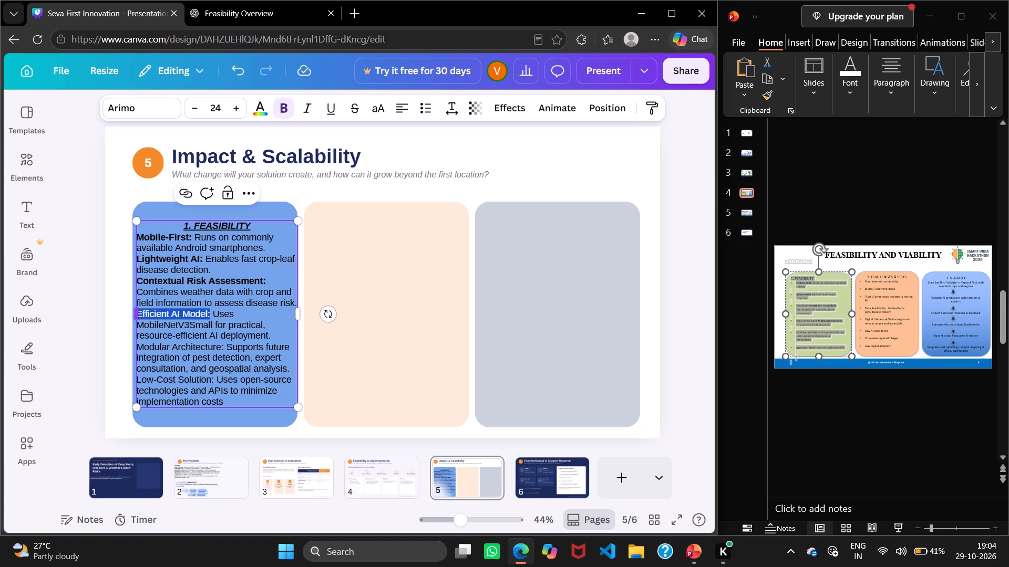
left_click_drag(137, 311, 138, 311)
key("ctrl+b")
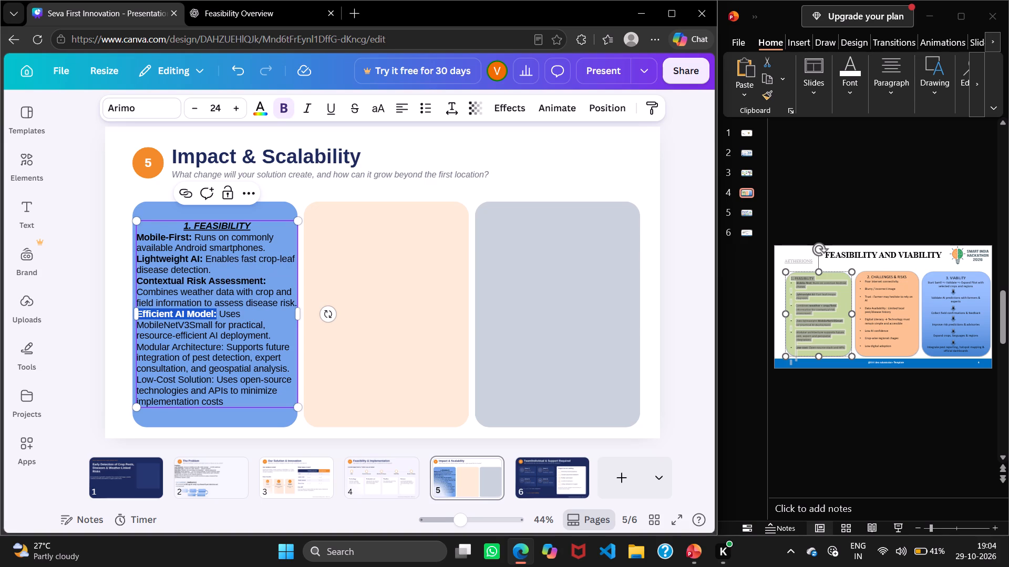
left_click_drag(226, 345, 139, 346)
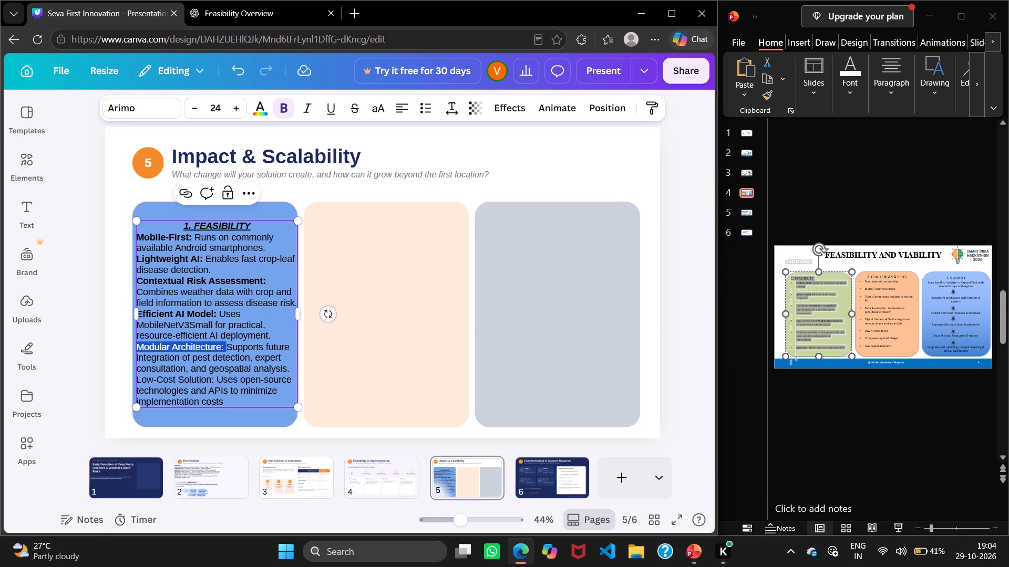
left_click_drag(139, 346, 139, 347)
key("ctrl+b")
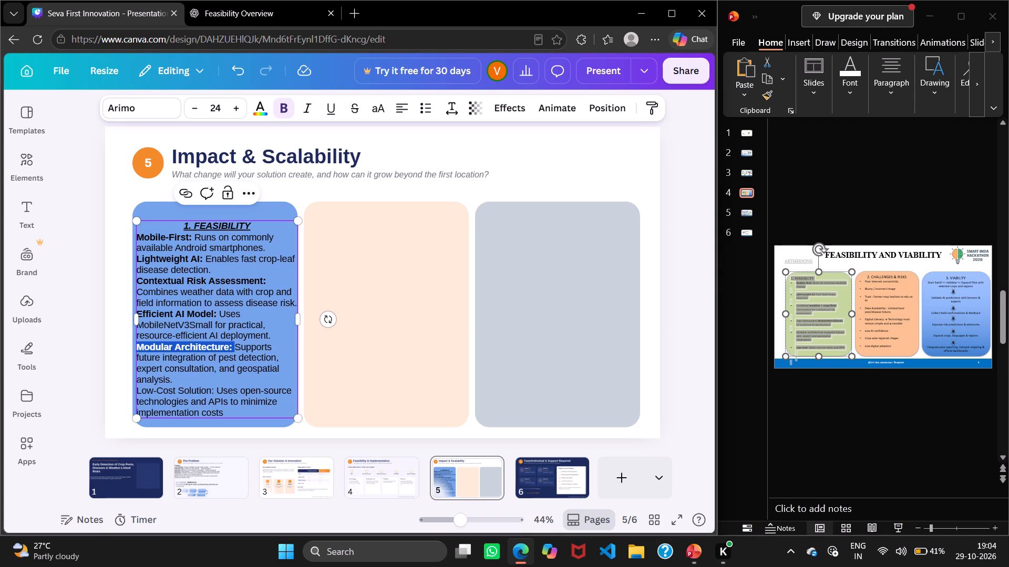
left_click_drag(214, 389, 141, 390)
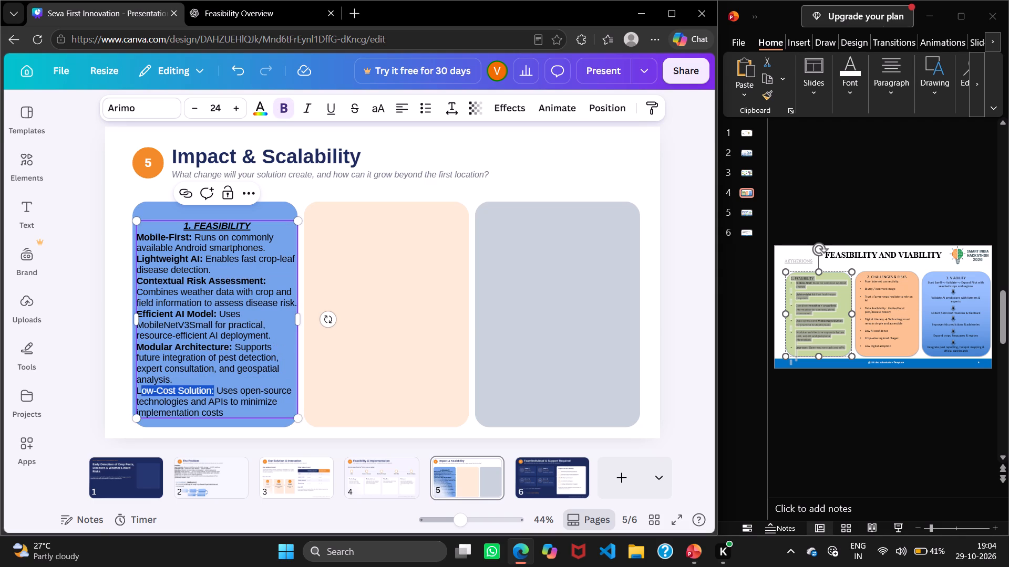
left_click_drag(141, 390, 137, 390)
key("ctrl+b")
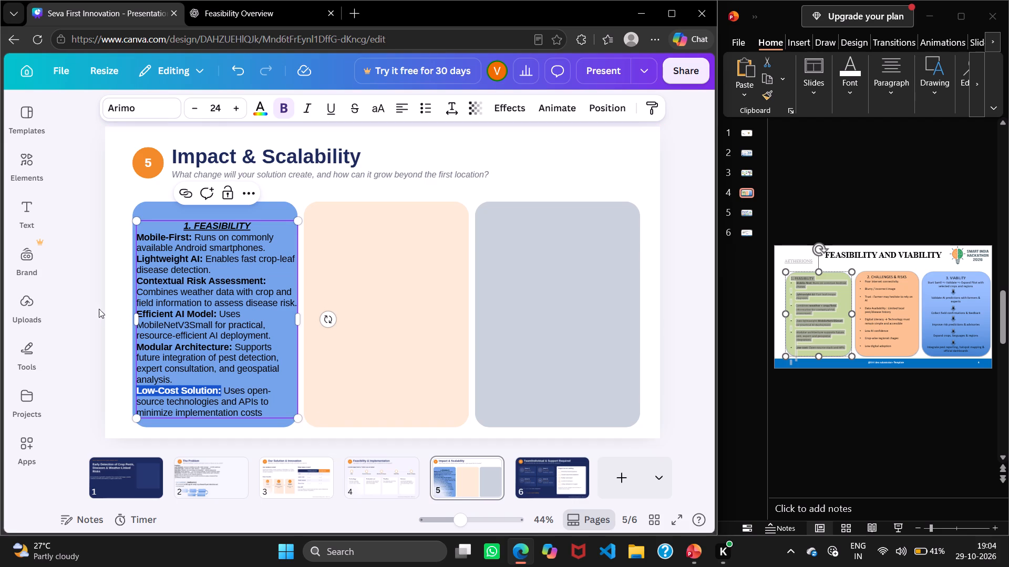
left_click(80, 276)
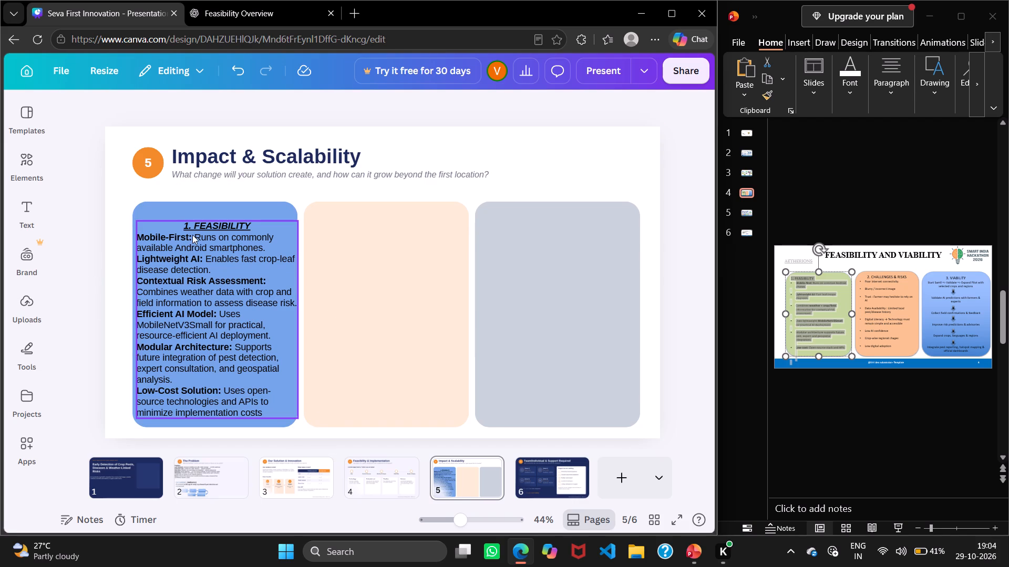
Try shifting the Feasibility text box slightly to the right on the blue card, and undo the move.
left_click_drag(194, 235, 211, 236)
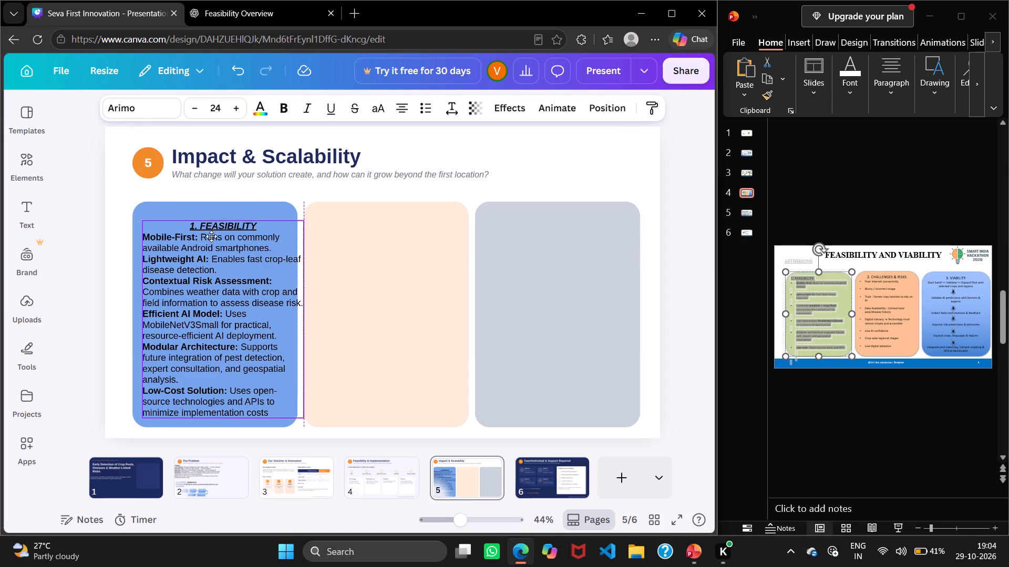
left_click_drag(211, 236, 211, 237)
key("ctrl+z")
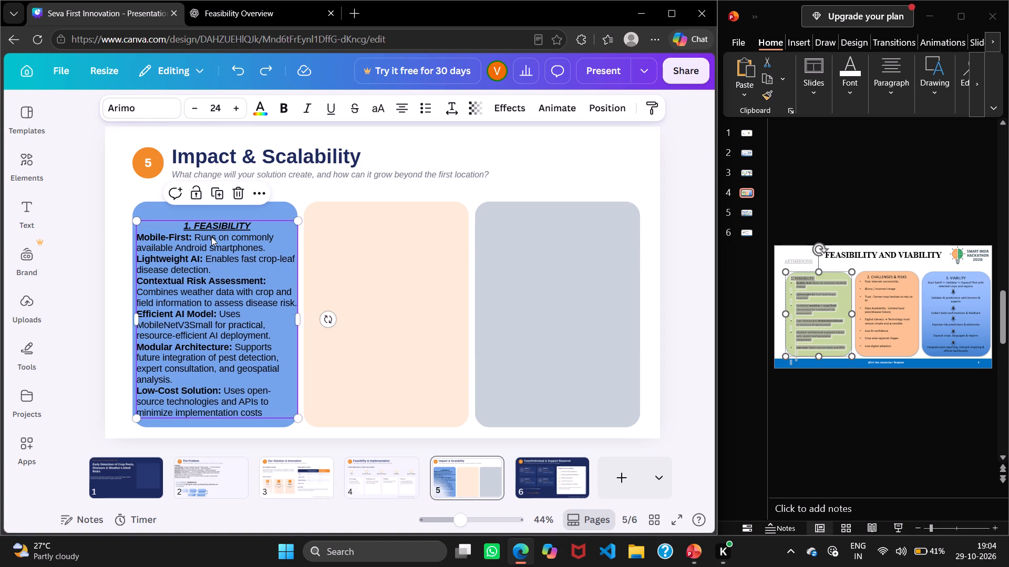
Set the font size of the "1. FEASIBILITY" heading to 26.
left_click(251, 225)
left_click(251, 225)
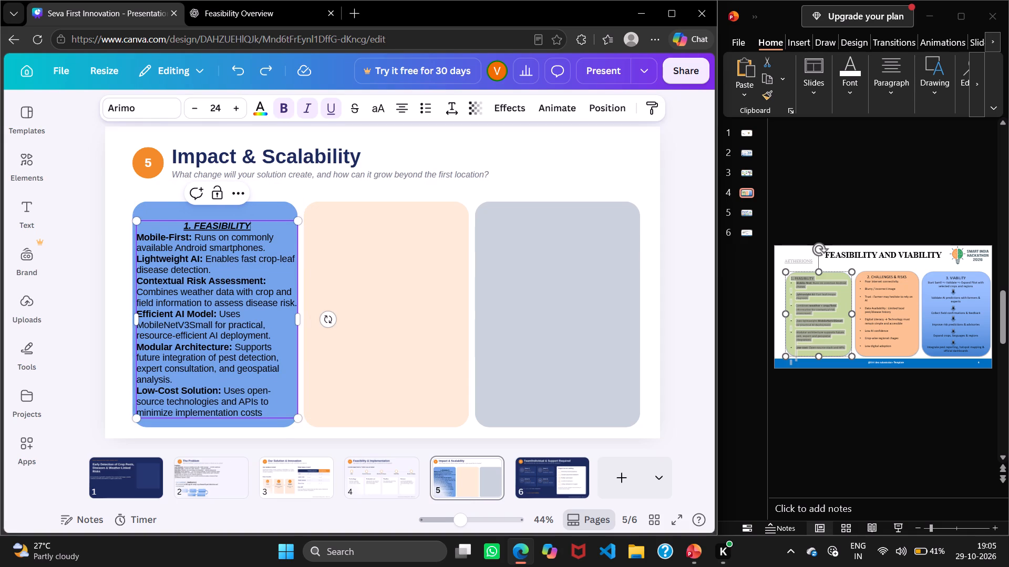
left_click_drag(251, 225, 185, 224)
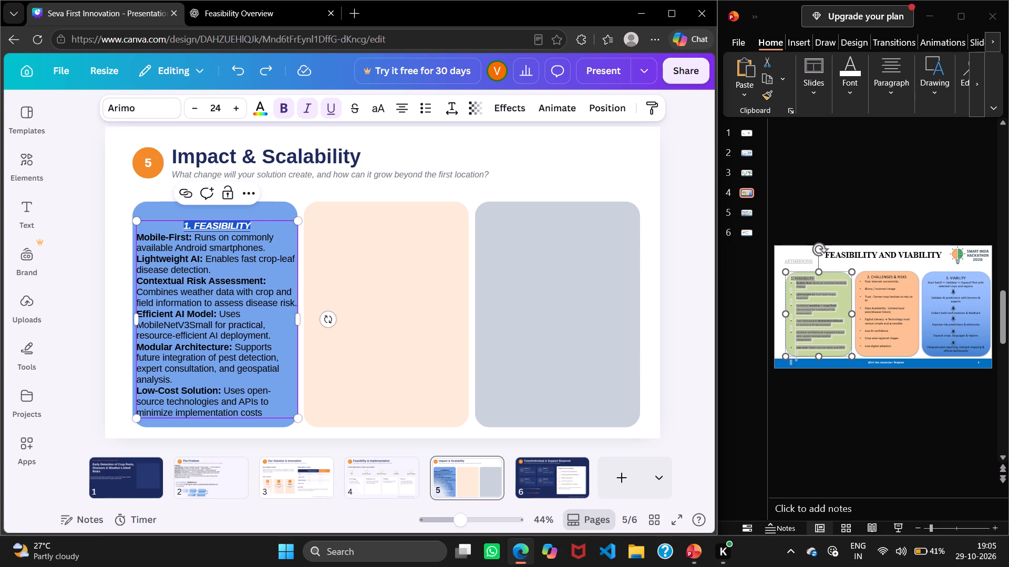
left_click(242, 108)
left_click(242, 108)
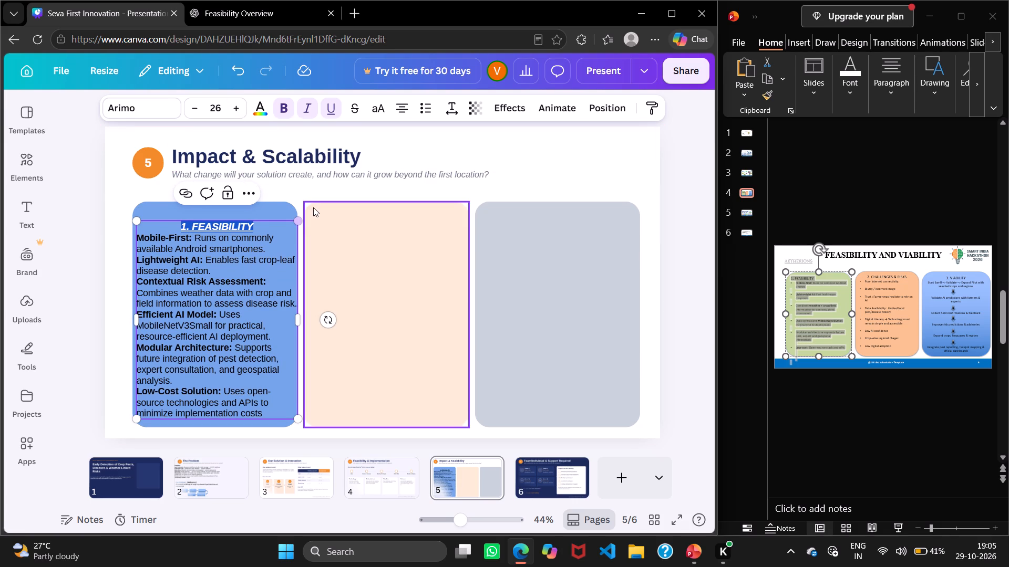
left_click(307, 184)
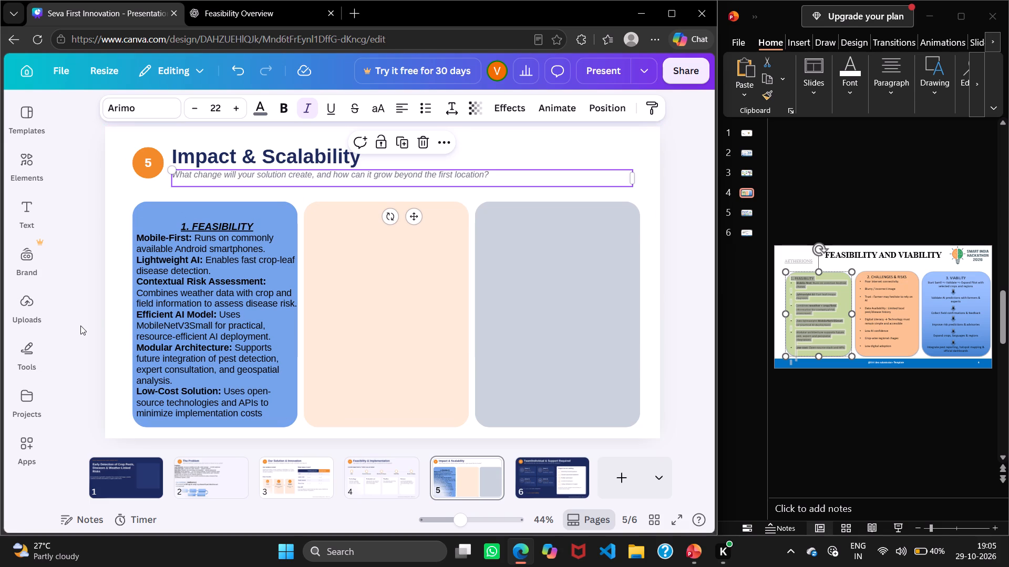
left_click(80, 325)
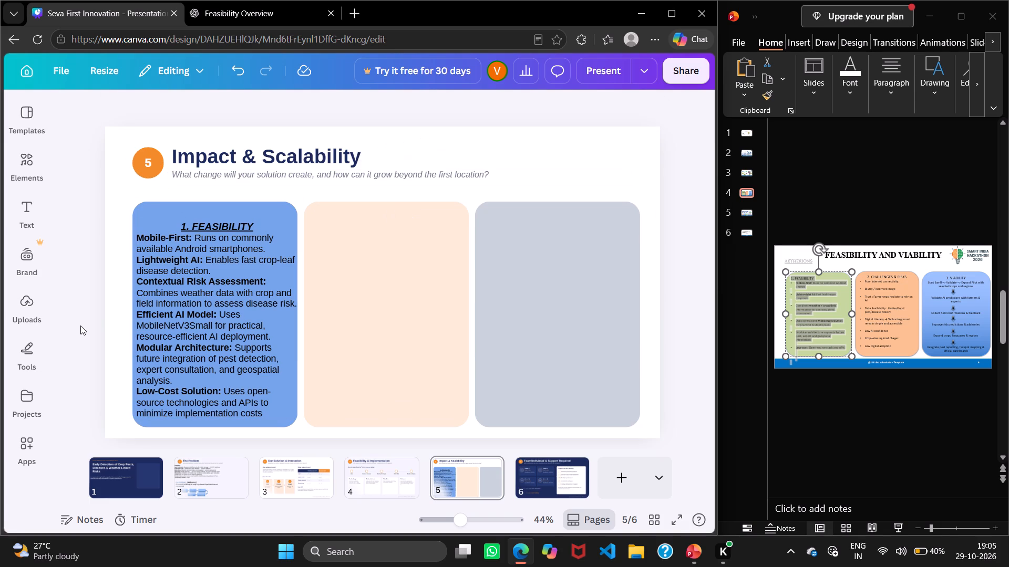
Format the six Feasibility points below the "1. FEASIBILITY" heading on the blue card as a bulleted list.
left_click(252, 227)
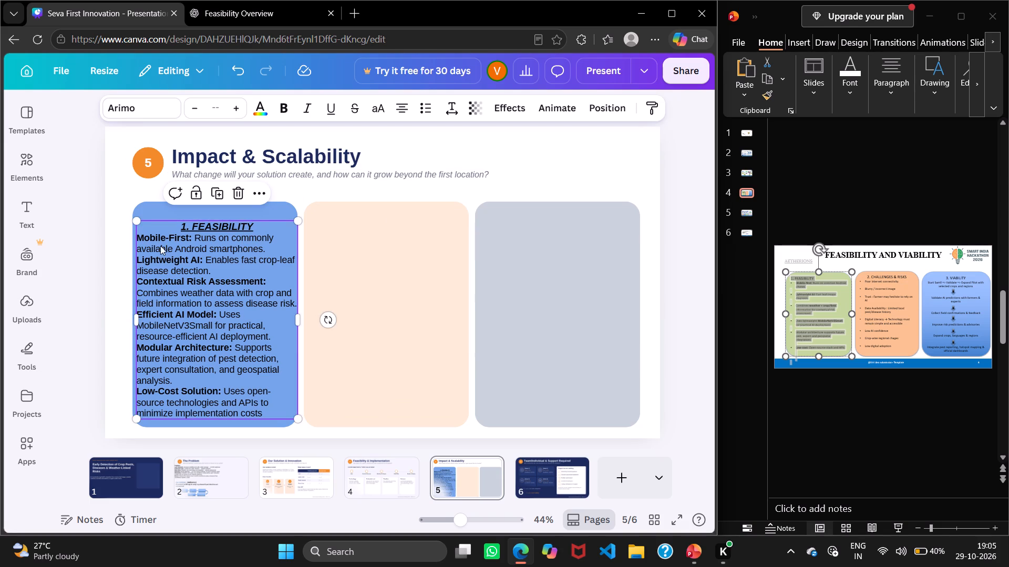
left_click(138, 235)
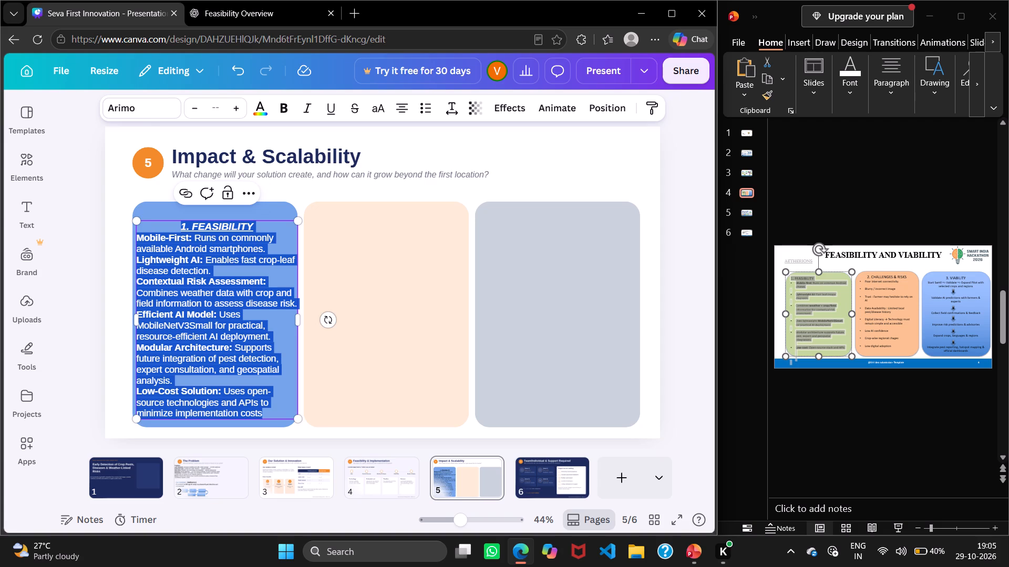
left_click_drag(137, 237, 148, 252)
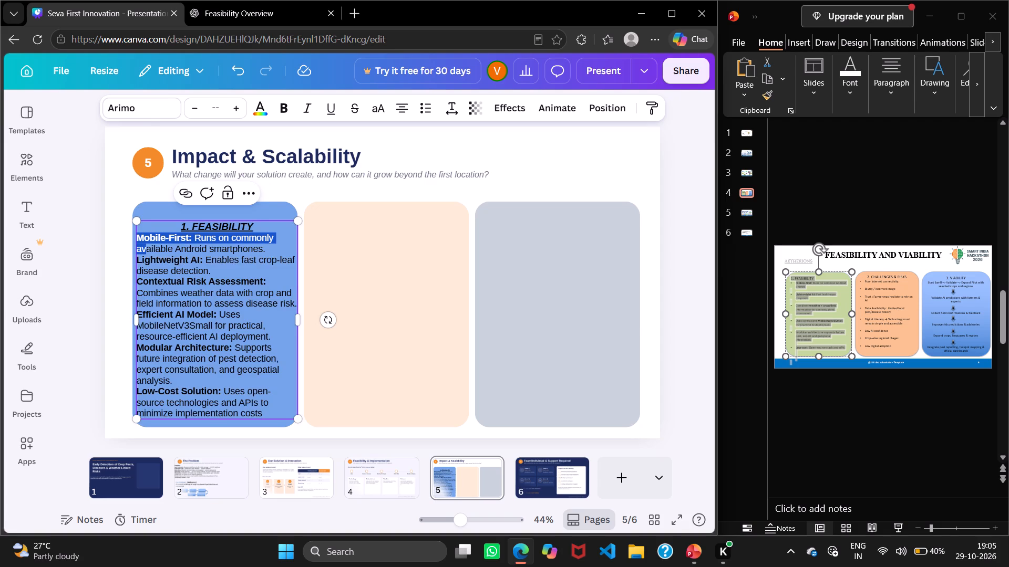
left_click_drag(148, 252, 266, 411)
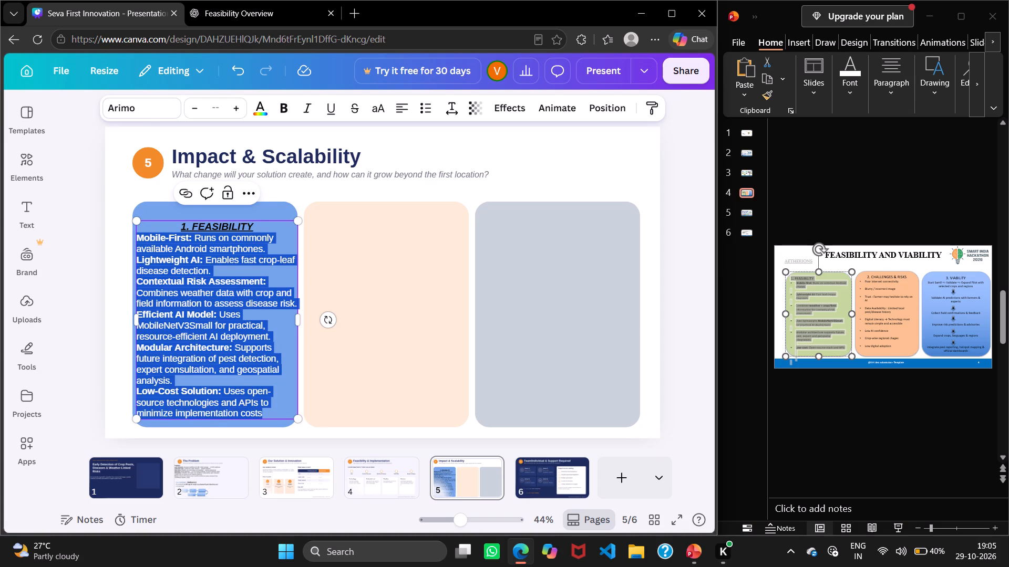
left_click(424, 113)
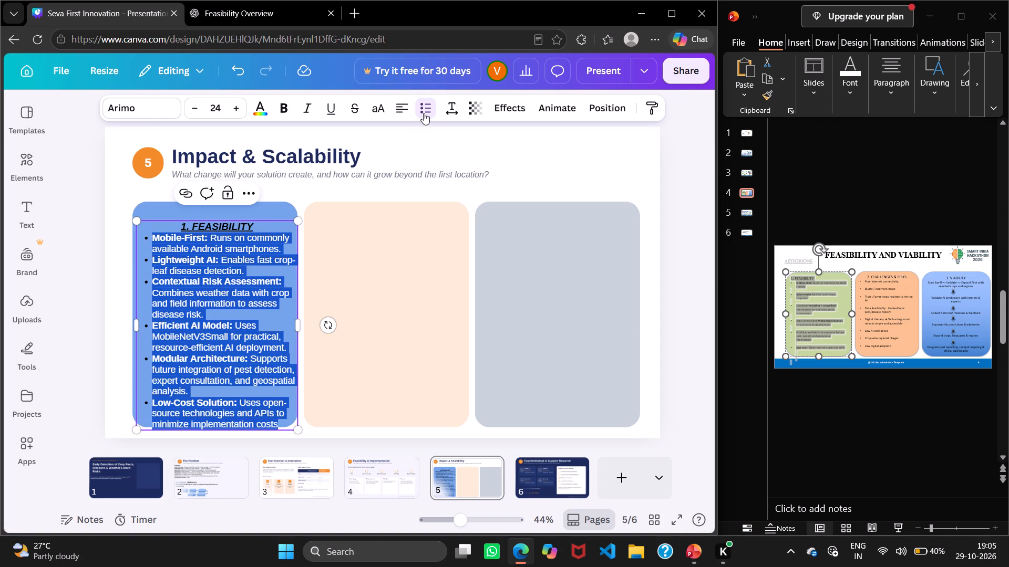
left_click(82, 292)
Move the Feasibility text box up and slightly left so it fits inside the blue card, aligned with the card's left edge.
left_click_drag(202, 293, 197, 286)
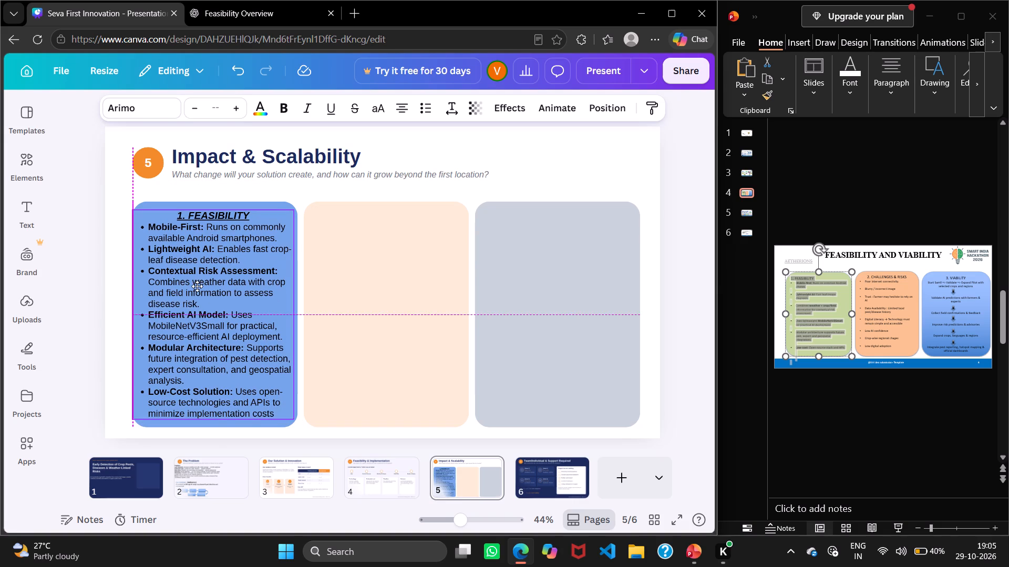
left_click_drag(197, 286, 197, 286)
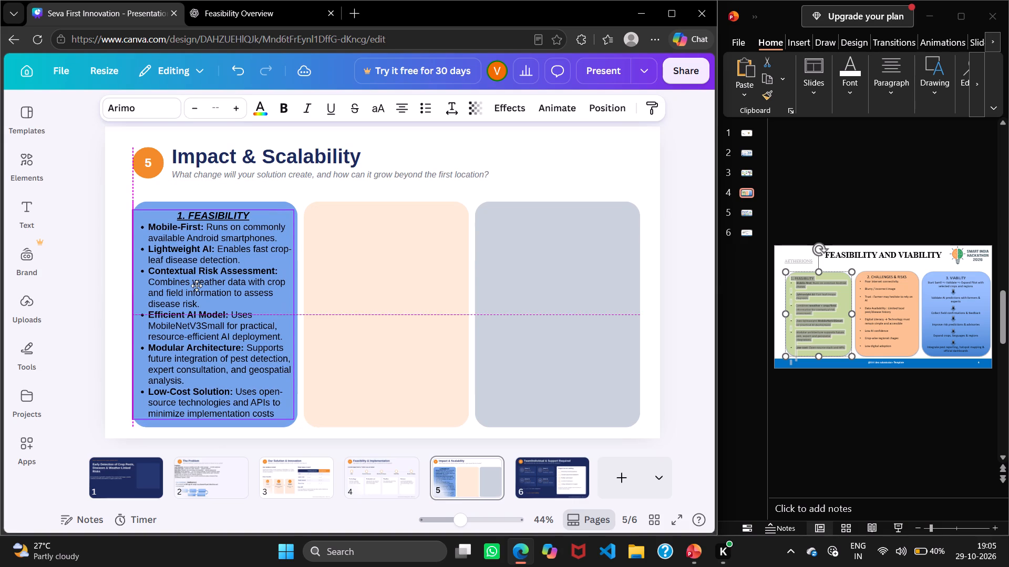
left_click_drag(197, 286, 197, 286)
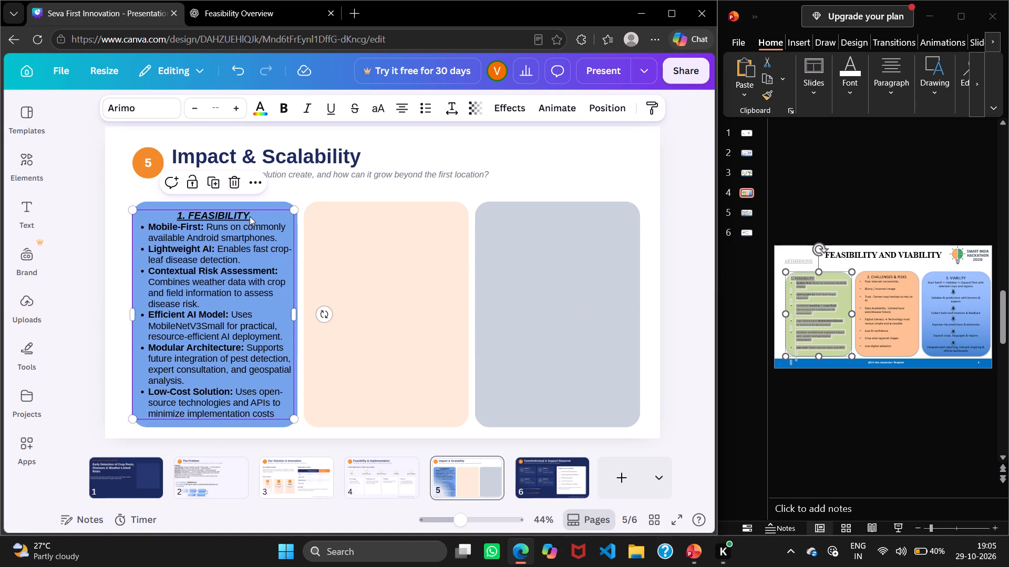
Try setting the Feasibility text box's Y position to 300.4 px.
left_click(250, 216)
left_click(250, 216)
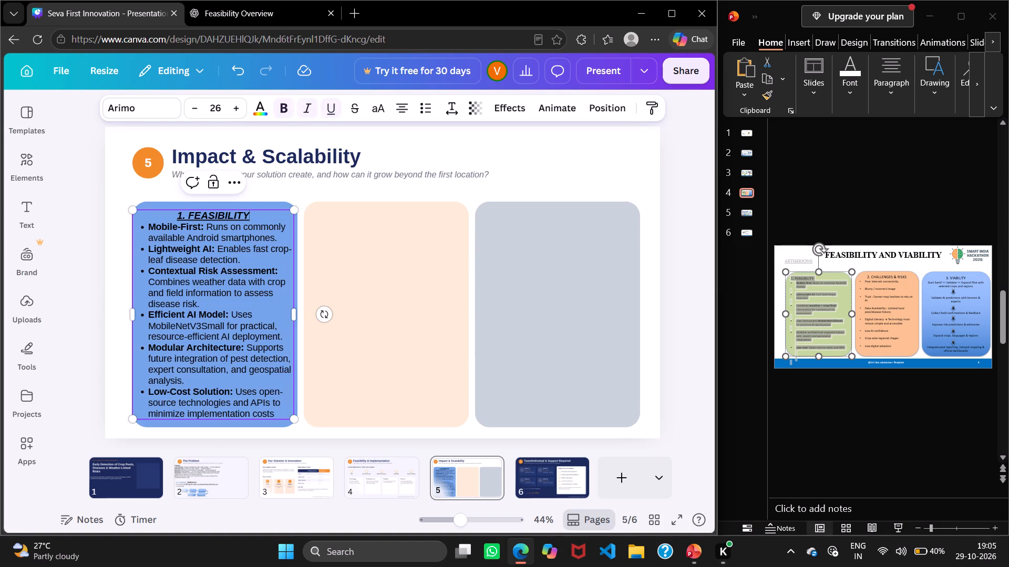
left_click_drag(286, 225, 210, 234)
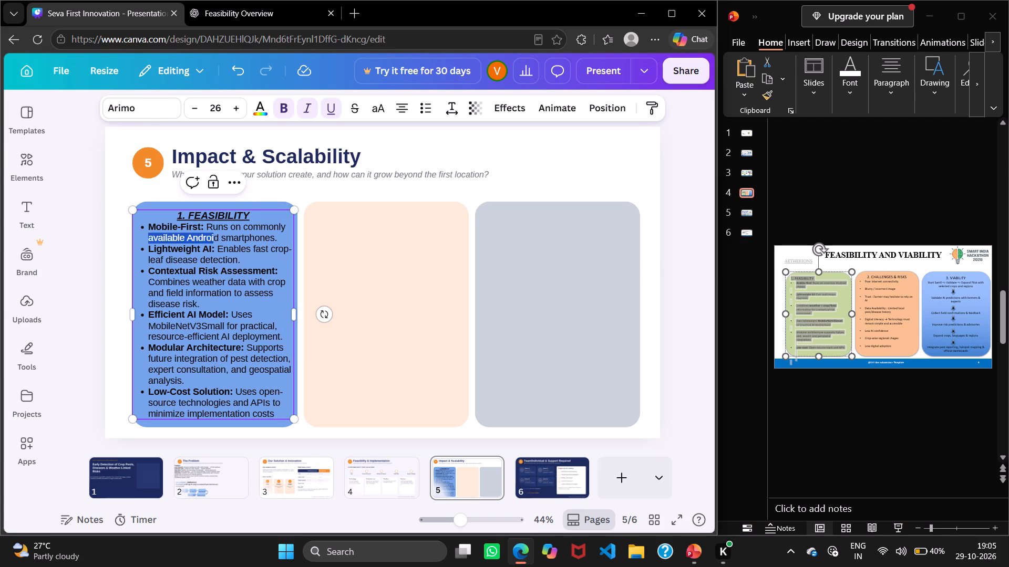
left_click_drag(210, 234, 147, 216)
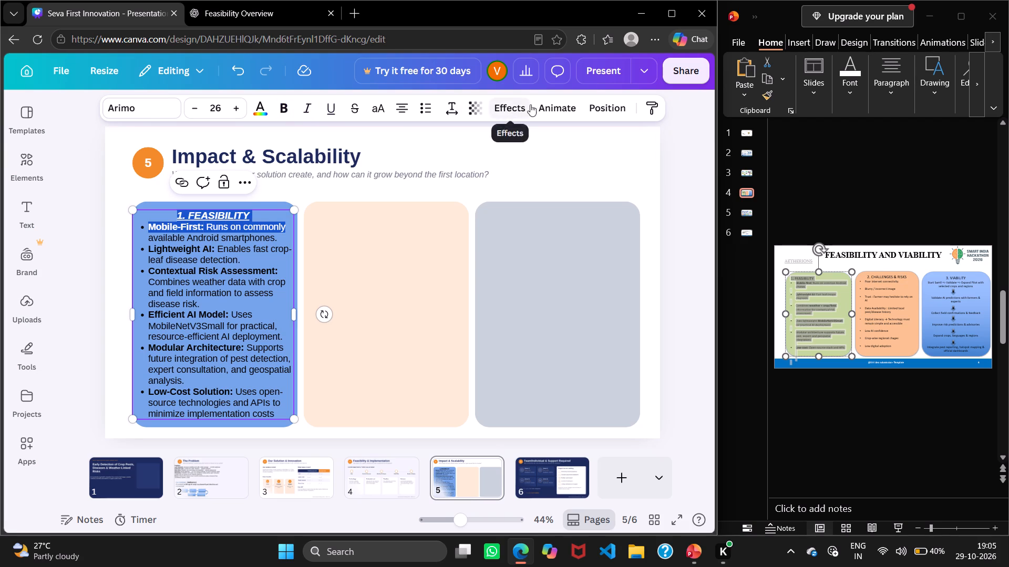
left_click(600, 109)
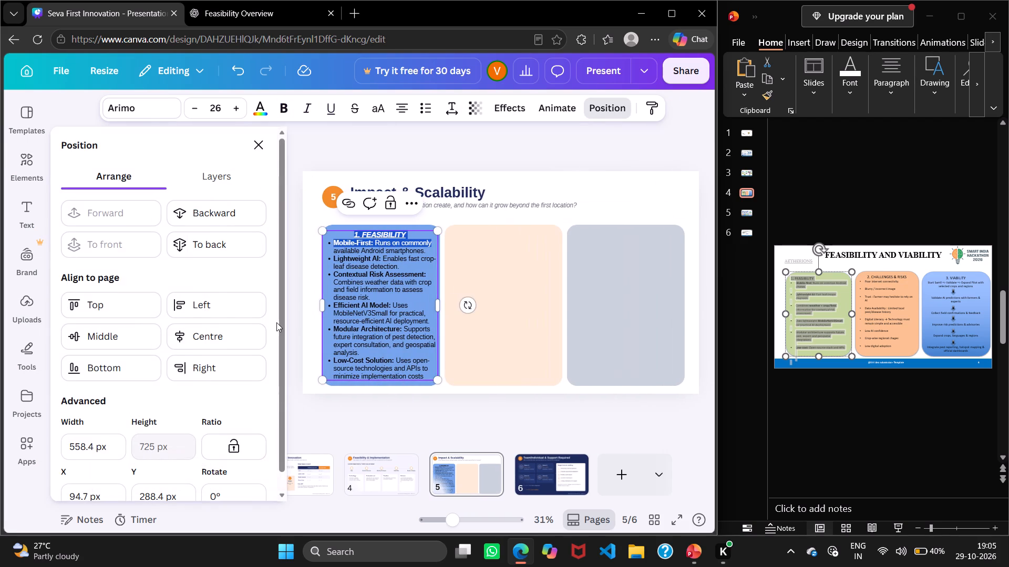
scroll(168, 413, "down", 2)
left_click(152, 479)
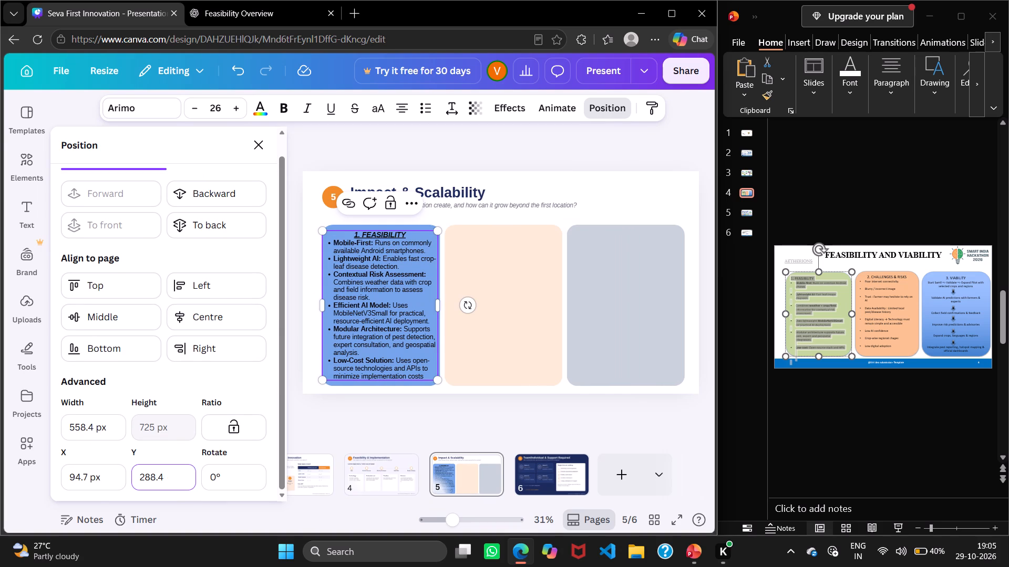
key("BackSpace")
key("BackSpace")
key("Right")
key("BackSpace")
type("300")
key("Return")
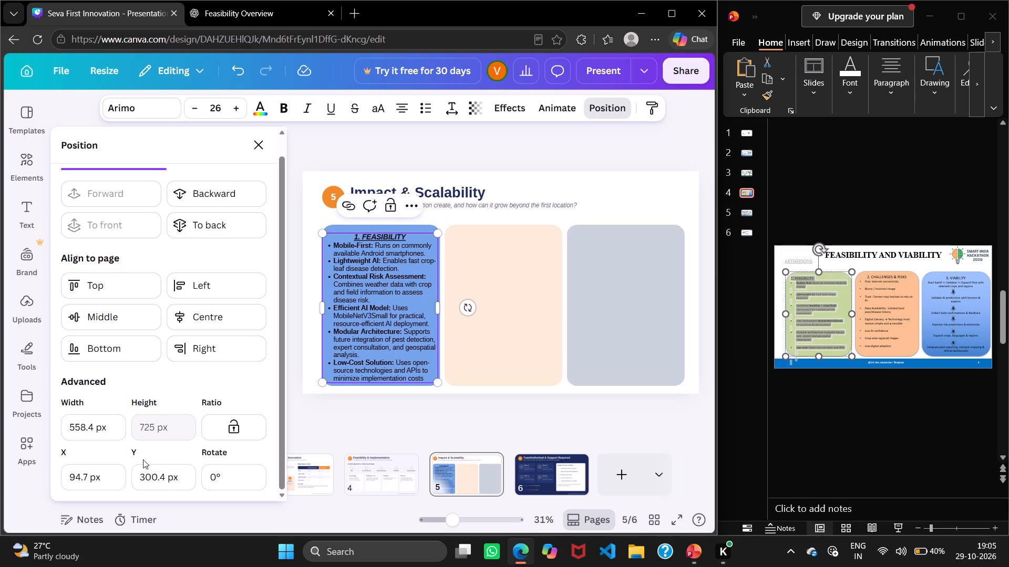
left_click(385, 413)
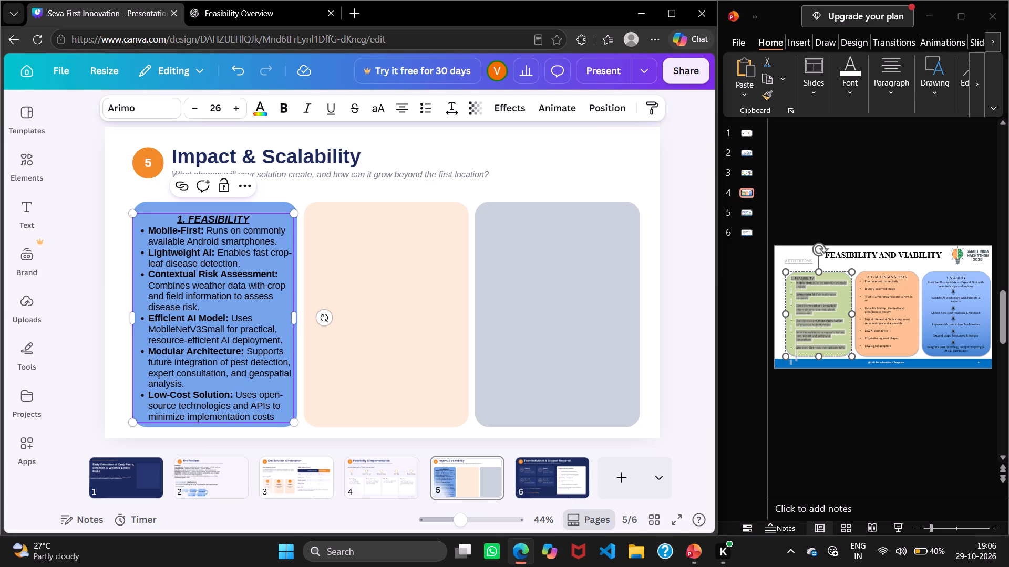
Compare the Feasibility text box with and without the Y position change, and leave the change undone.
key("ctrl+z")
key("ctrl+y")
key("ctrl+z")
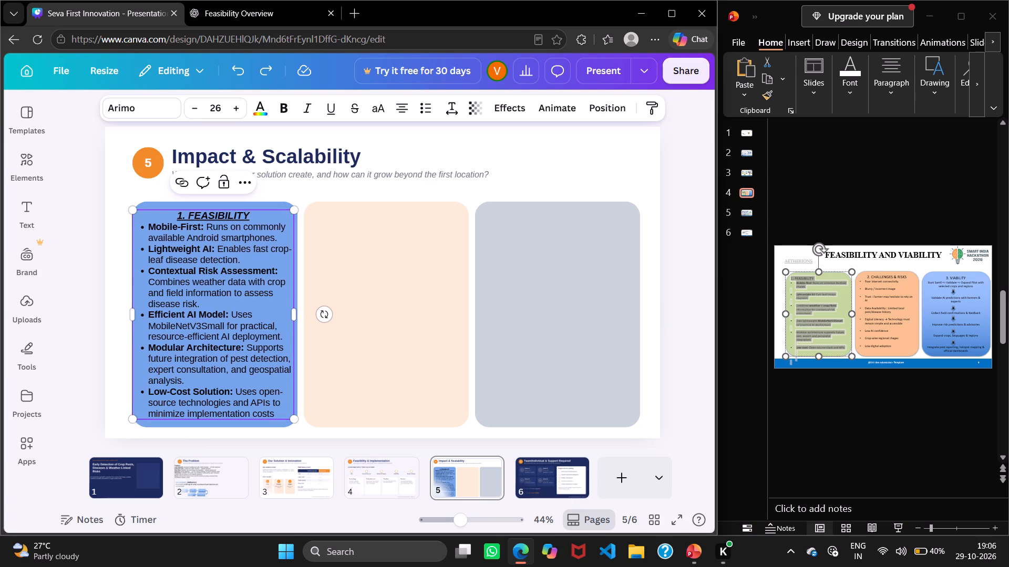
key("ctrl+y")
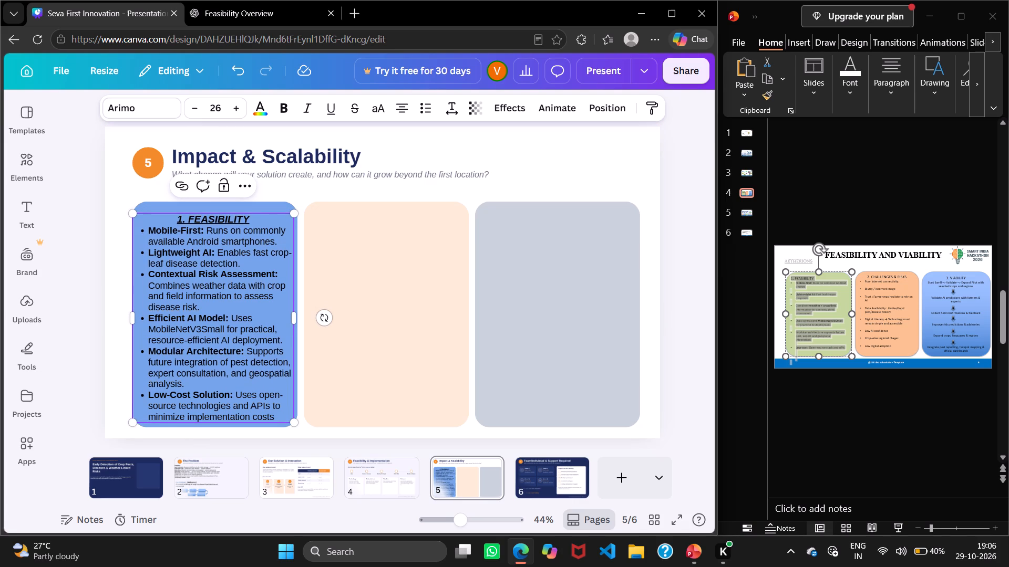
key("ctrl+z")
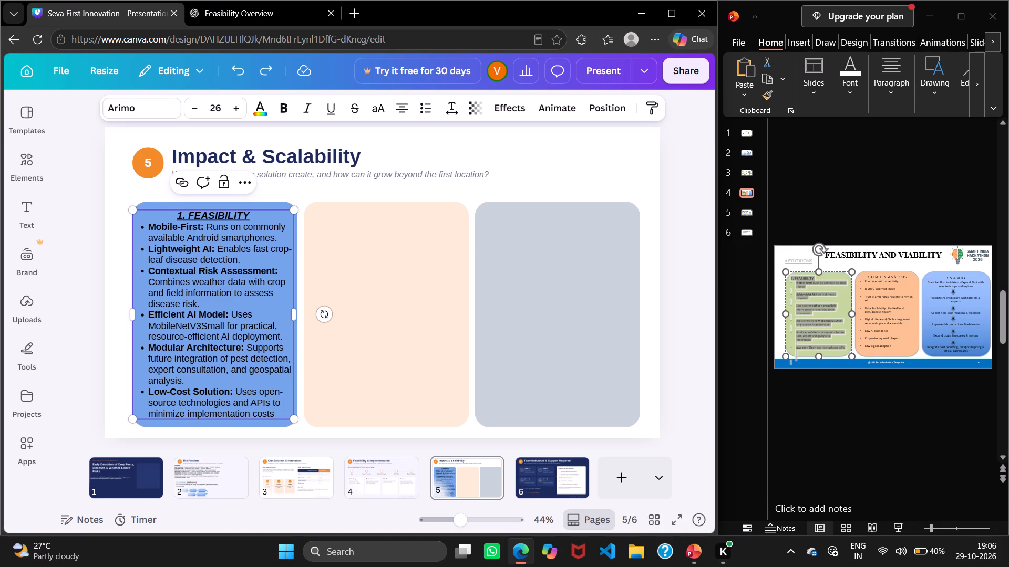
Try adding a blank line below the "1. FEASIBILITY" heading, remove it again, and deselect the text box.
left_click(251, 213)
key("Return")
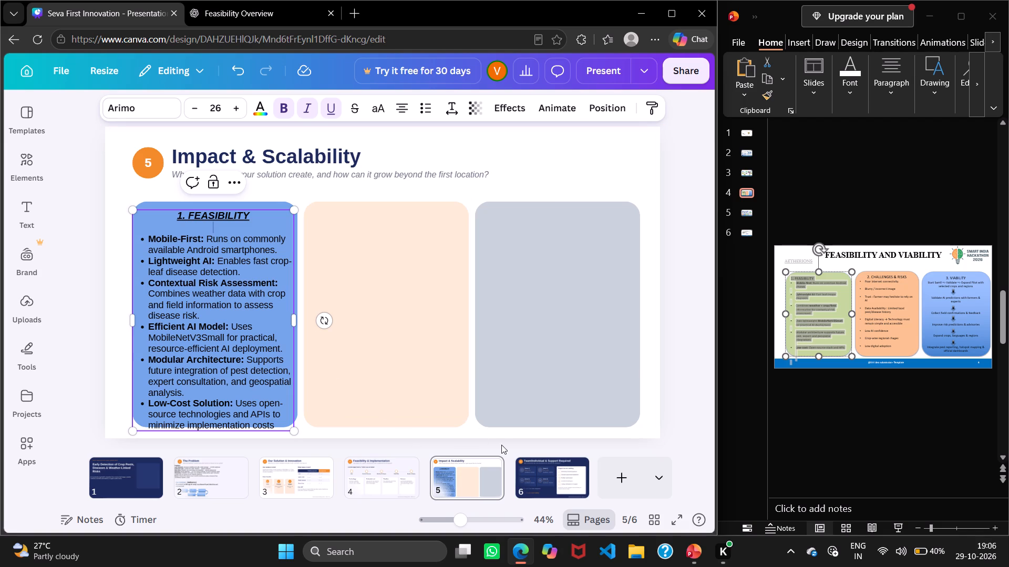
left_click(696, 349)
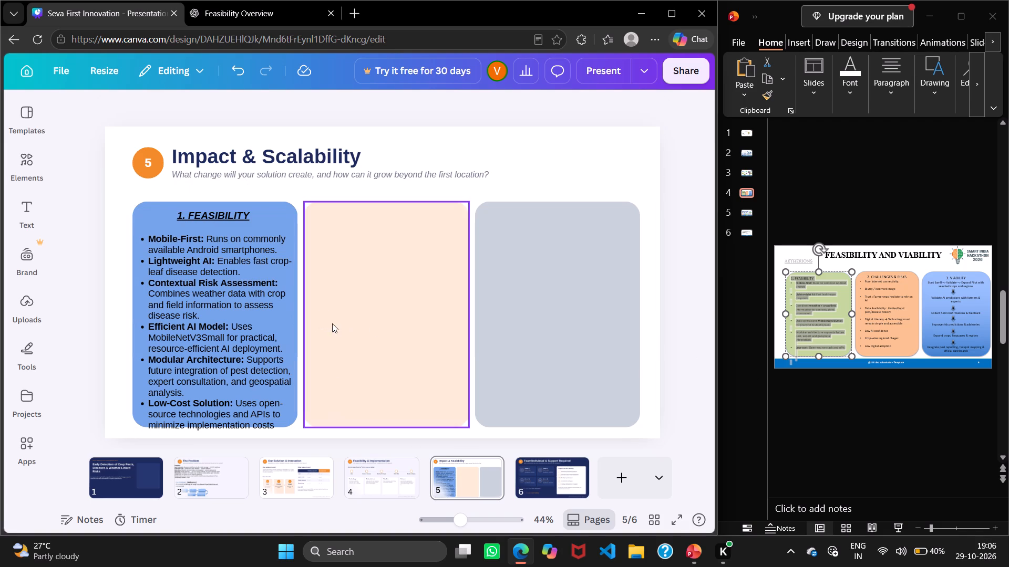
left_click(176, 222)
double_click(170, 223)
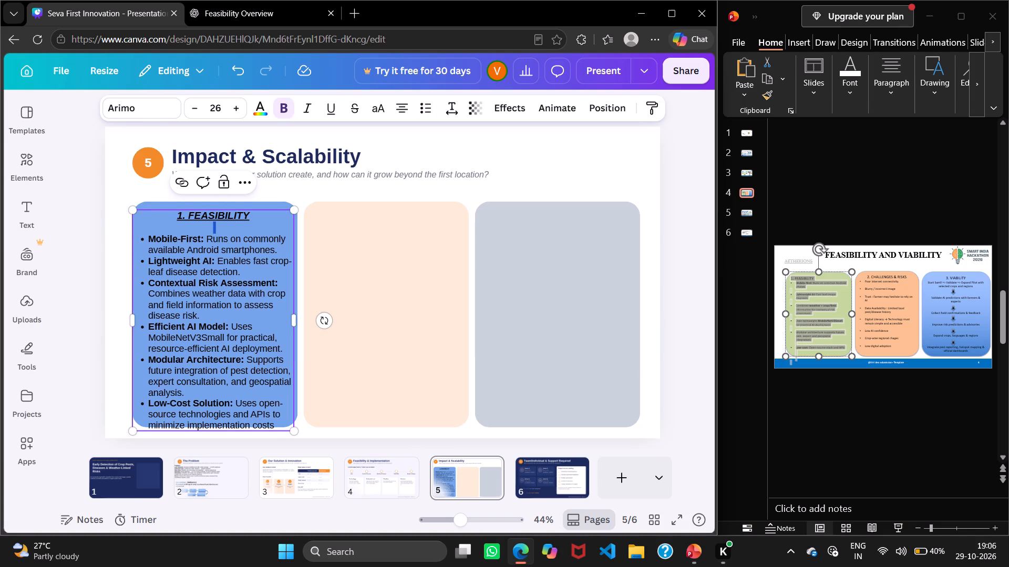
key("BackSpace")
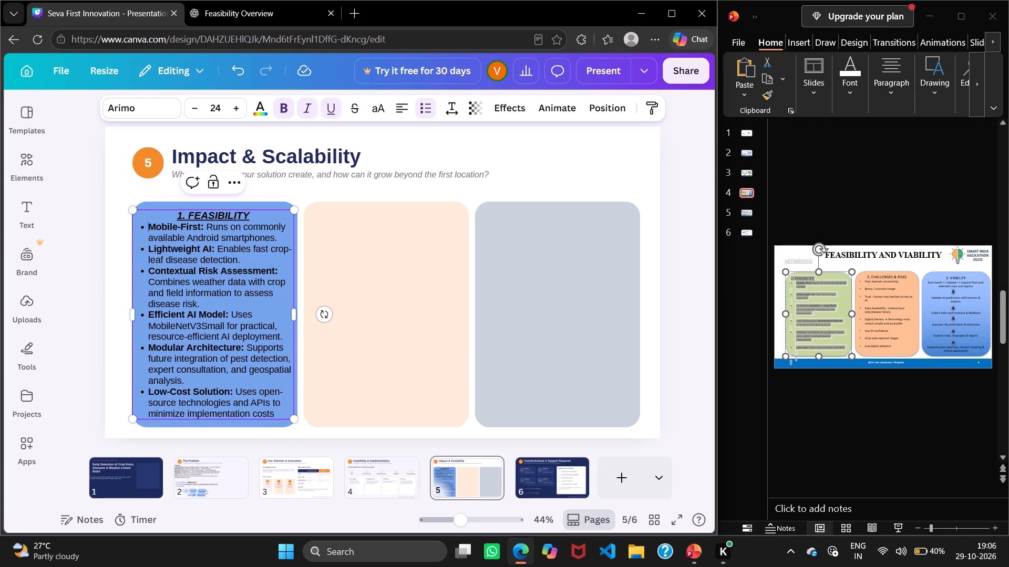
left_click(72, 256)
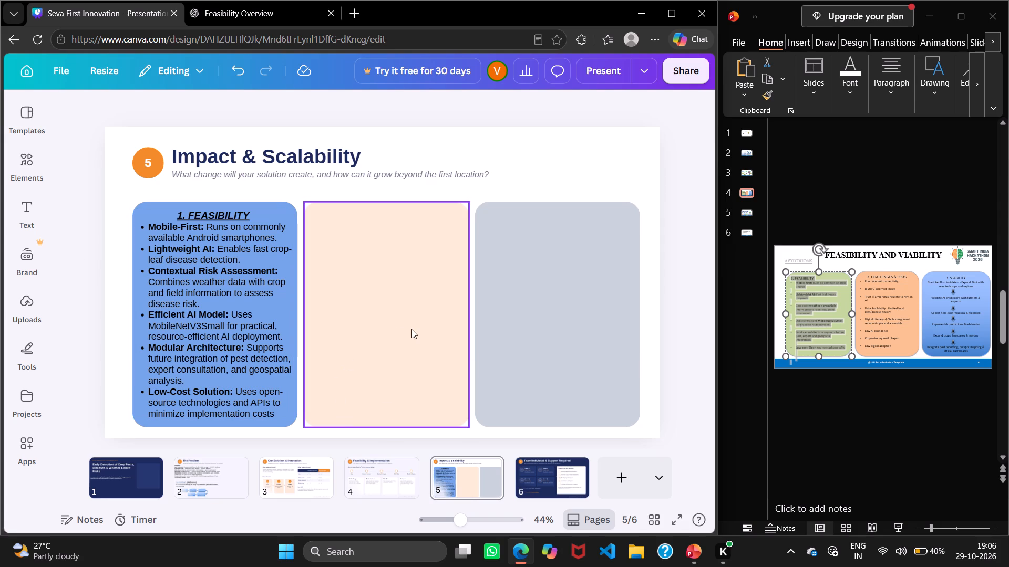
Switch to PowerPoint and copy the full "2. CHALLENGES & RISKS" text, heading included, from the orange card on slide 4.
left_click(886, 321)
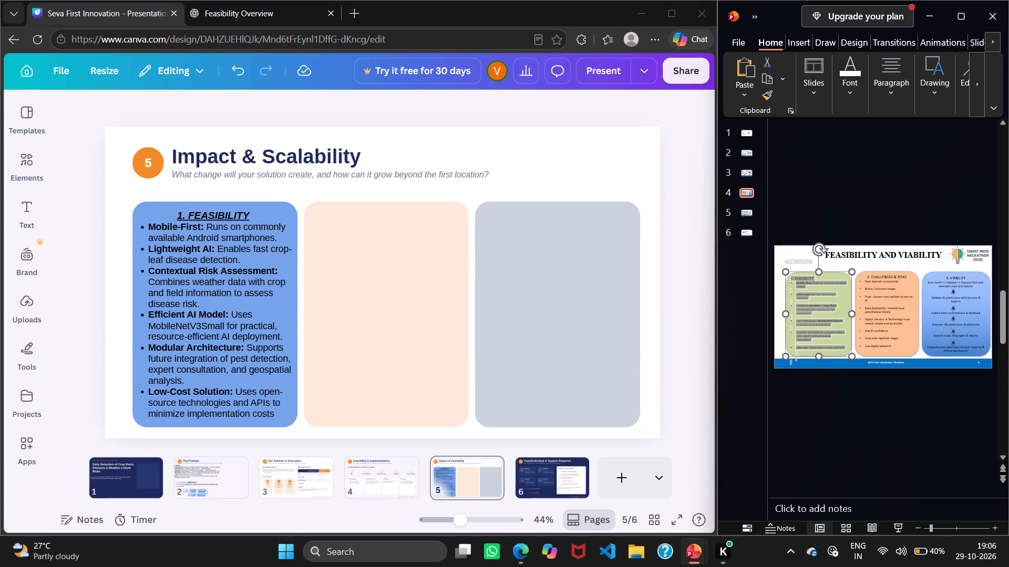
left_click_drag(895, 344, 864, 296)
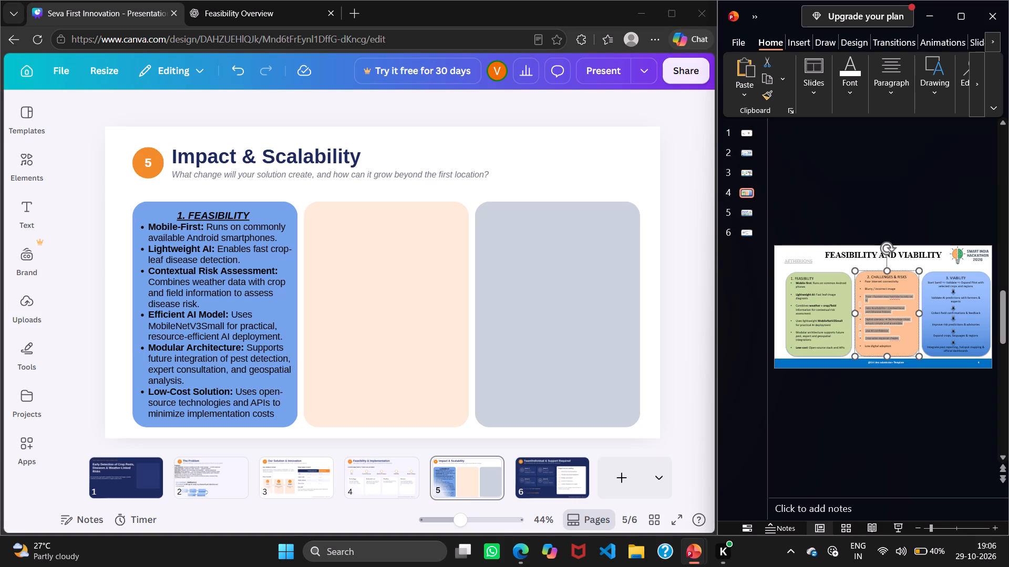
left_click_drag(864, 296, 876, 276)
left_click_drag(876, 276, 877, 275)
left_click(894, 345)
left_click_drag(894, 345, 831, 287)
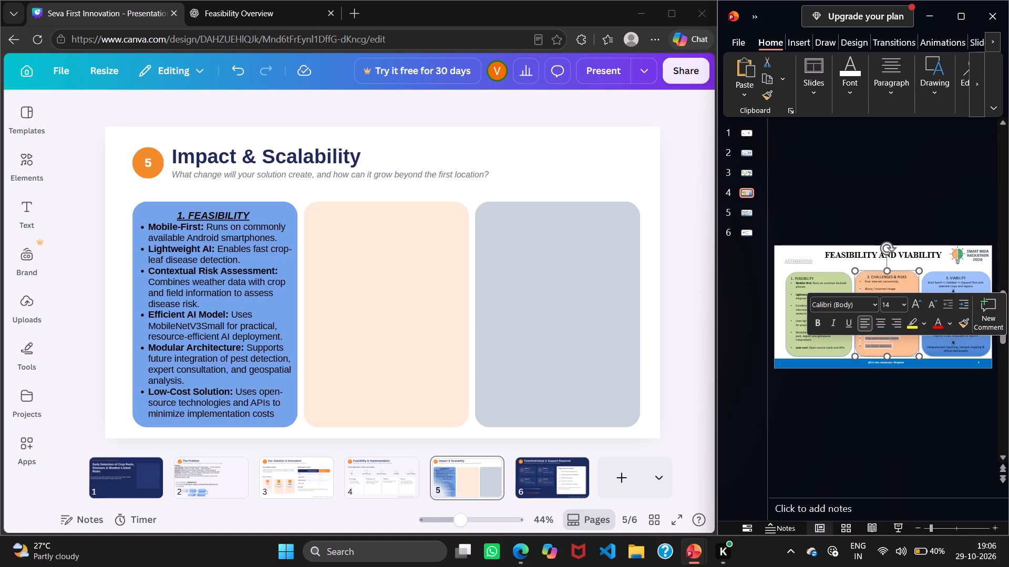
left_click_drag(831, 287, 842, 269)
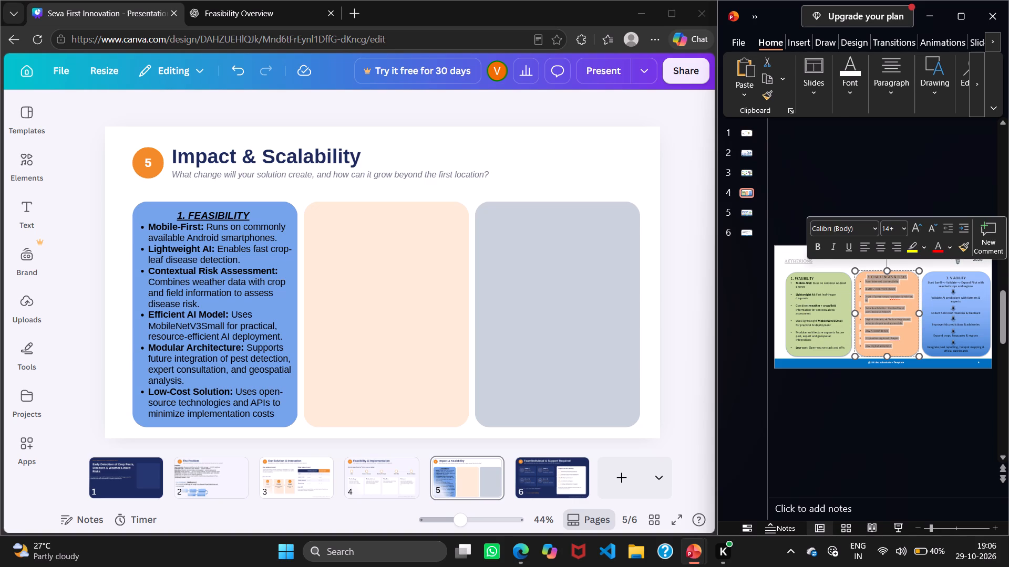
key("ctrl+c")
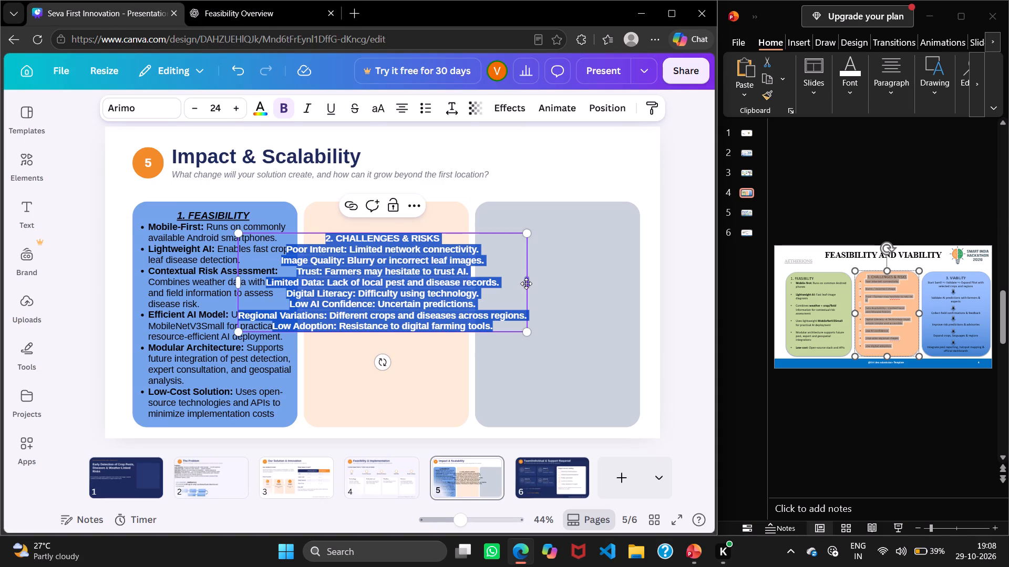
Narrow the new Challenges & Risks text box to about the middle card's width and left-align its text.
left_click(526, 283)
left_click_drag(528, 283, 445, 293)
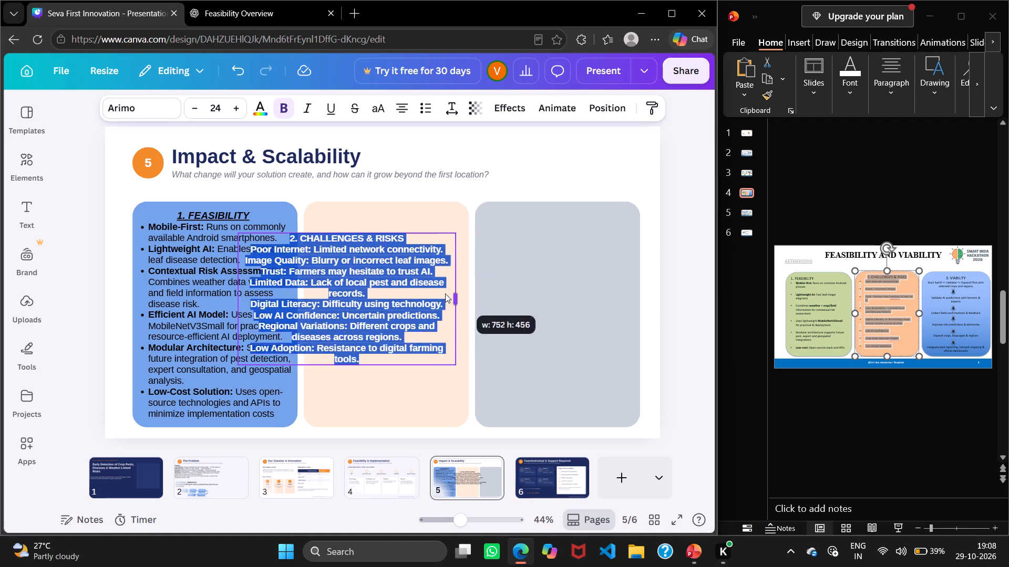
left_click_drag(445, 293, 403, 295)
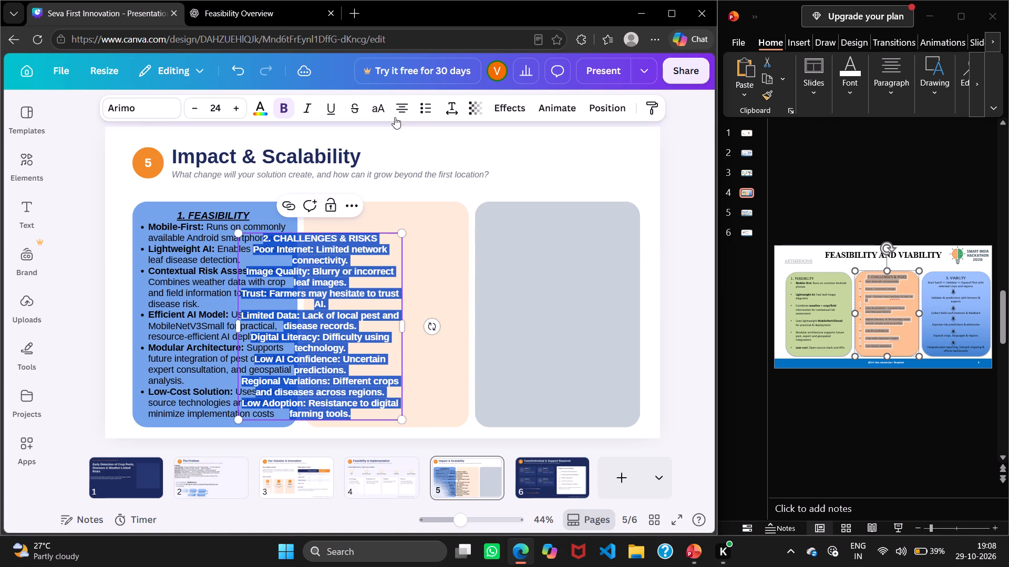
left_click(405, 102)
Move the Challenges & Risks text box onto the peach middle card, aligned with the card's width.
left_click_drag(327, 280, 390, 268)
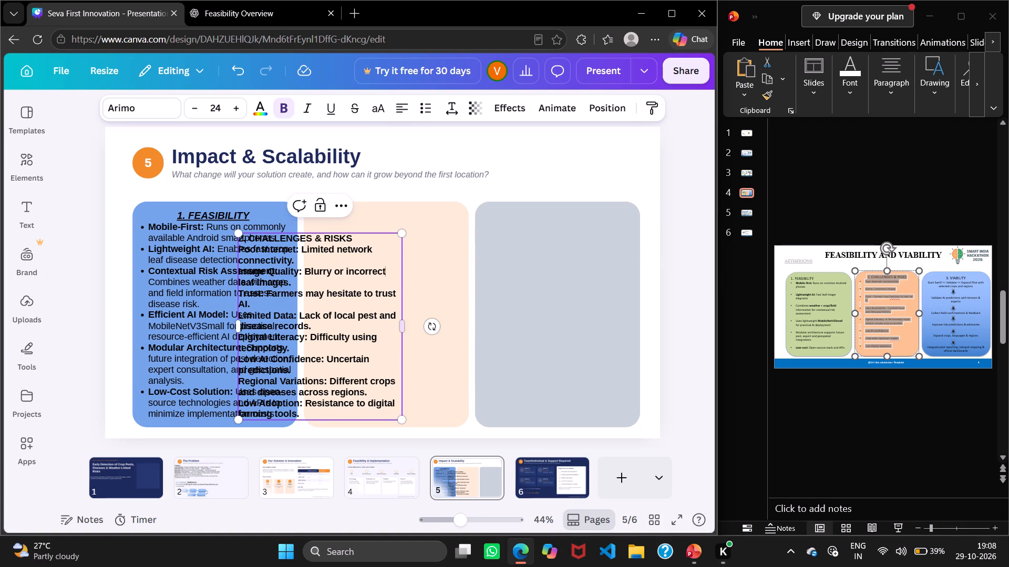
left_click_drag(390, 264, 409, 262)
left_click(390, 242)
left_click_drag(384, 231, 426, 223)
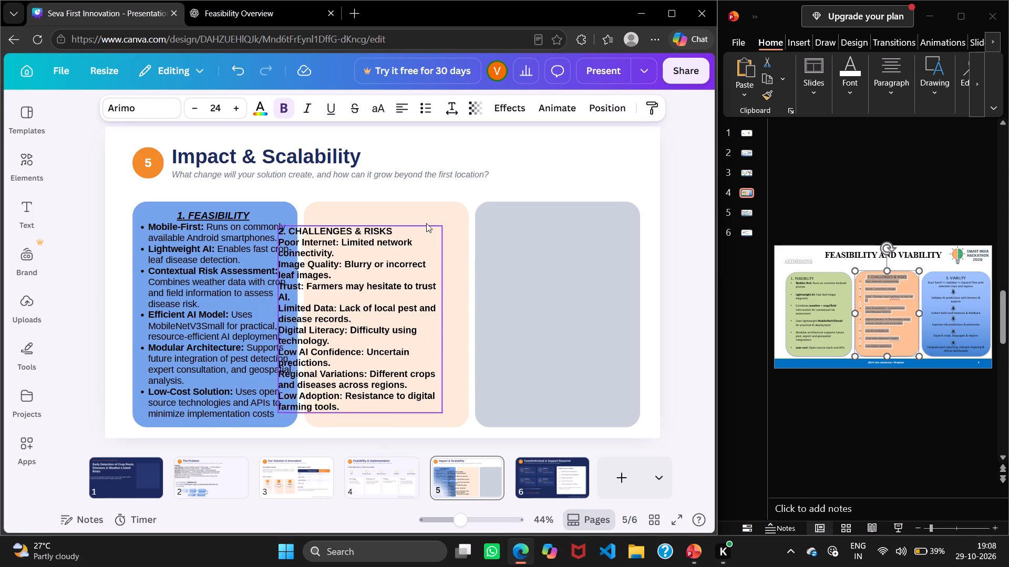
left_click_drag(426, 223, 452, 217)
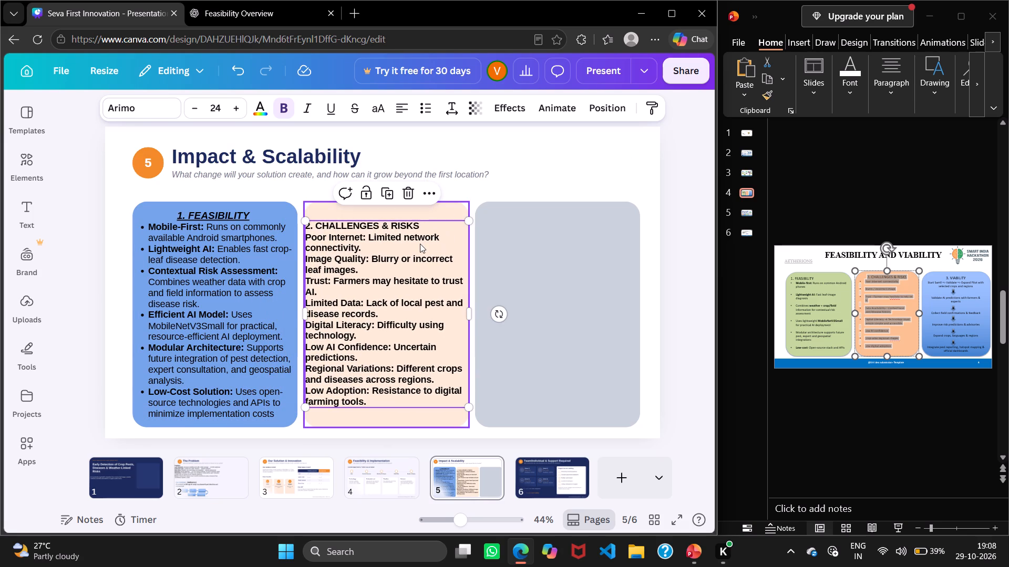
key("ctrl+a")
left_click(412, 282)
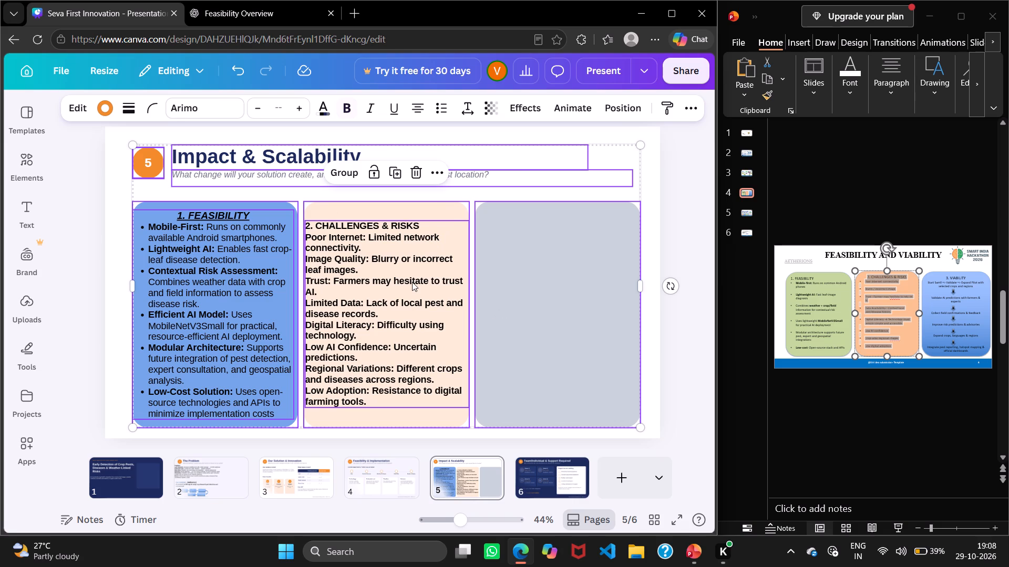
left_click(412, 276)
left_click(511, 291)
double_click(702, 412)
Centre the "2. CHALLENGES & RISKS" heading within the middle card's text box.
left_click(414, 364)
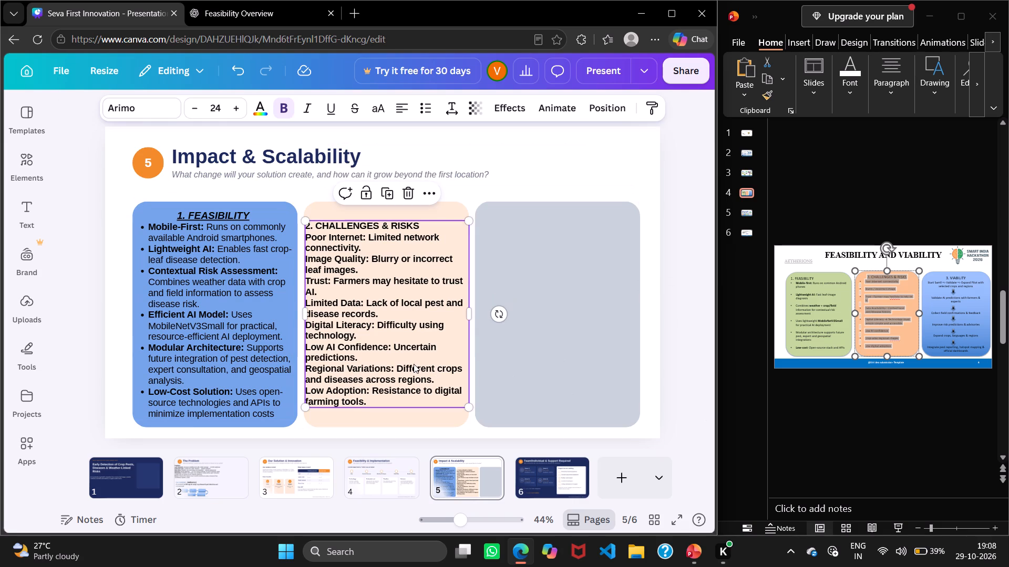
double_click(414, 364)
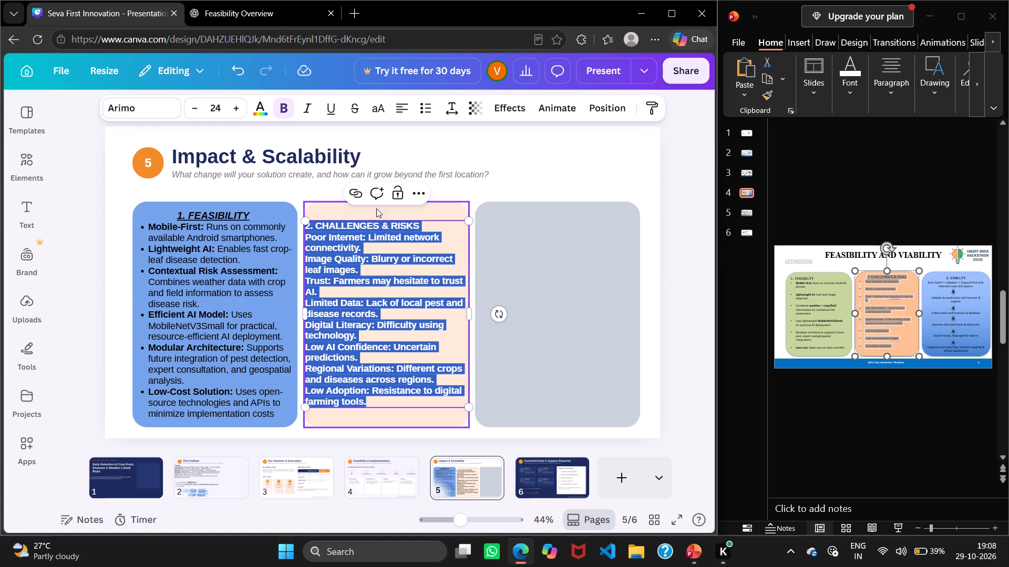
left_click(397, 246)
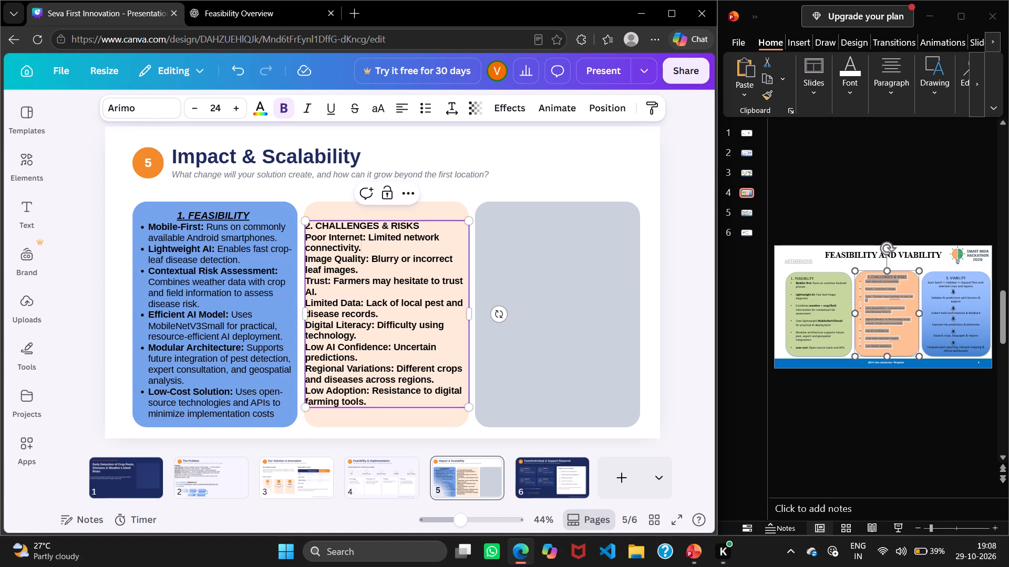
left_click_drag(424, 226, 310, 222)
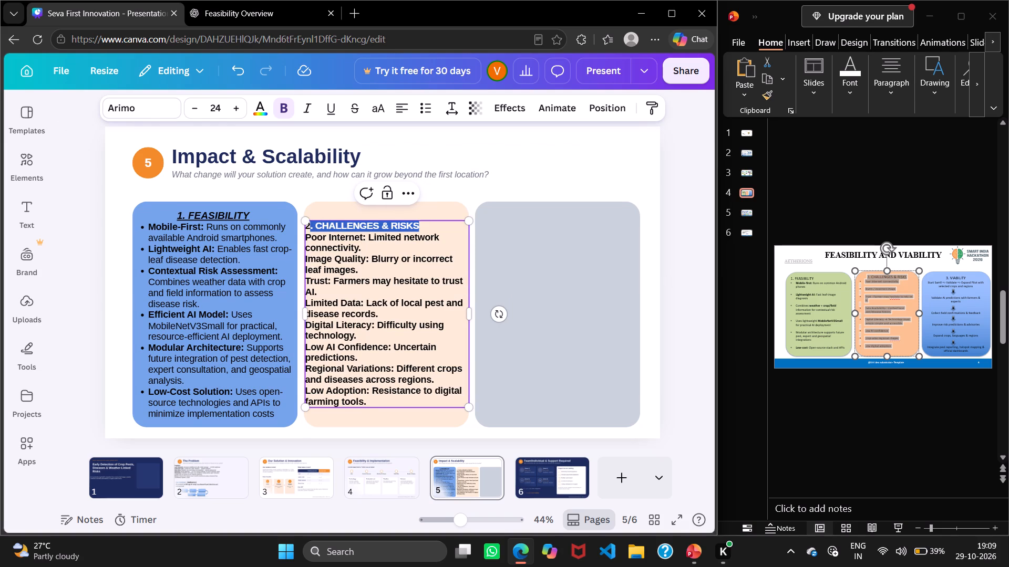
left_click_drag(310, 222, 307, 224)
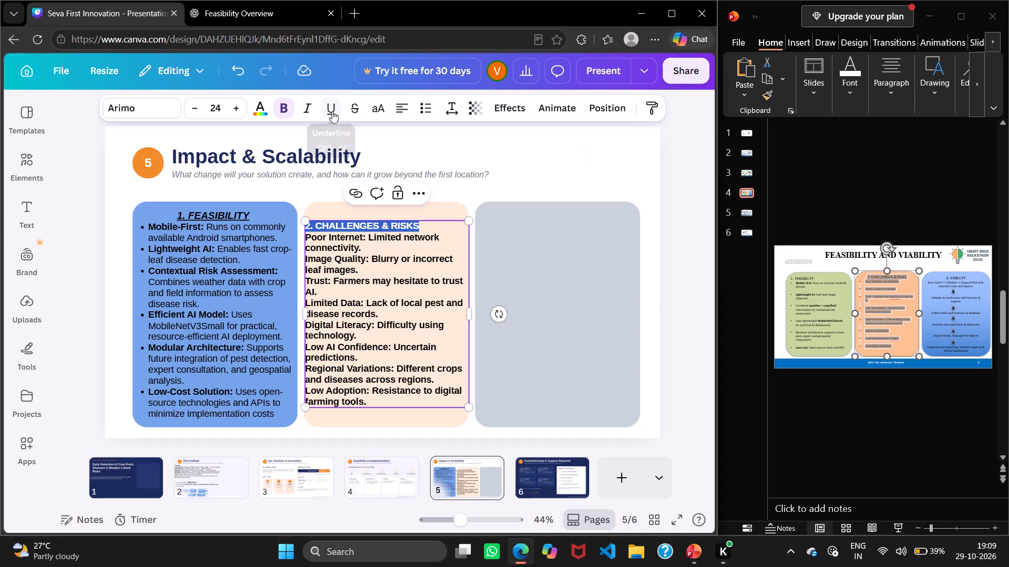
left_click(399, 110)
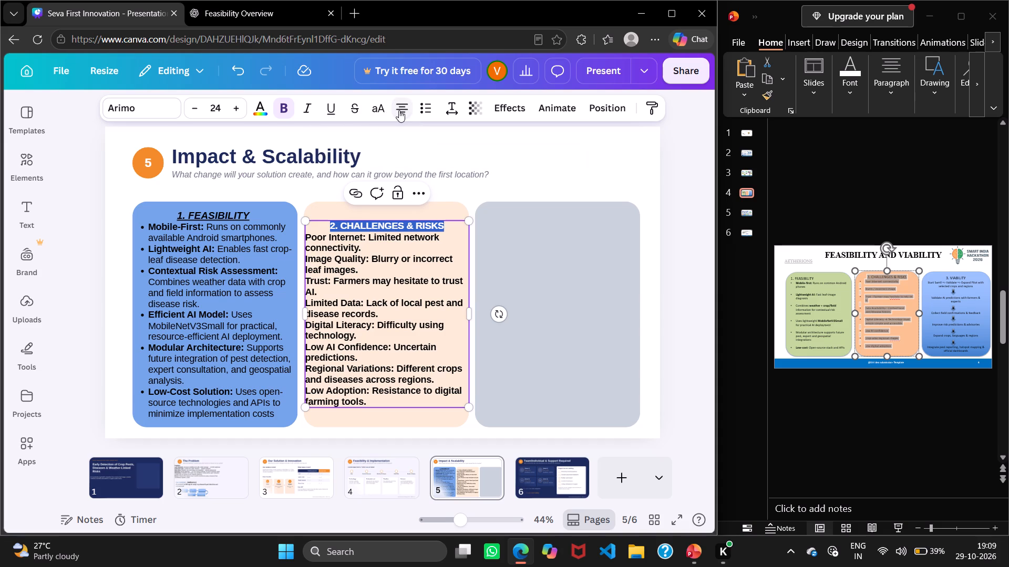
Remove bold from all the Challenges & Risks text below the heading, from "Poor Internet" through "farming tools.".
left_click(402, 260)
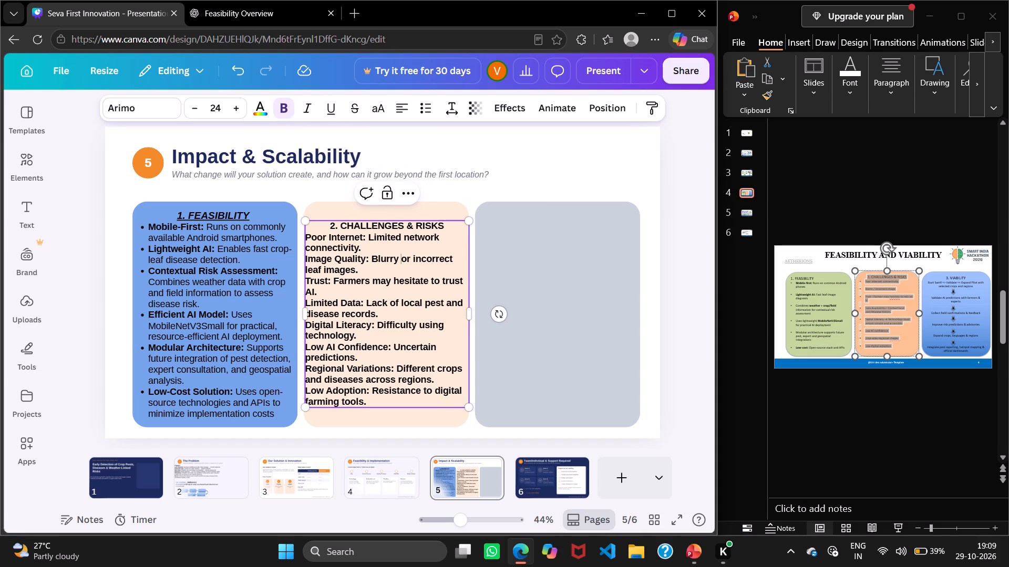
left_click_drag(376, 402, 303, 249)
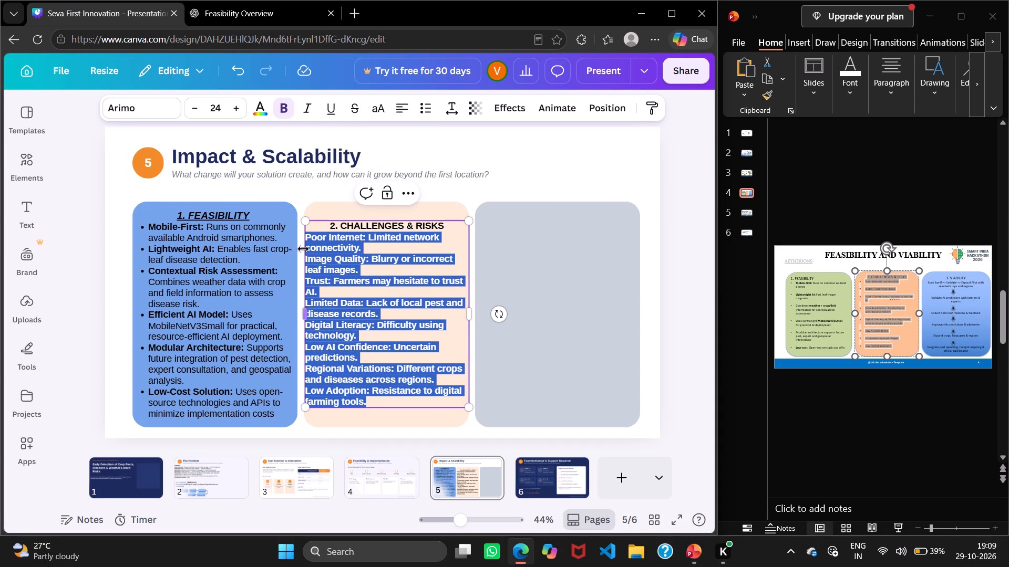
left_click_drag(303, 249, 303, 246)
left_click(288, 110)
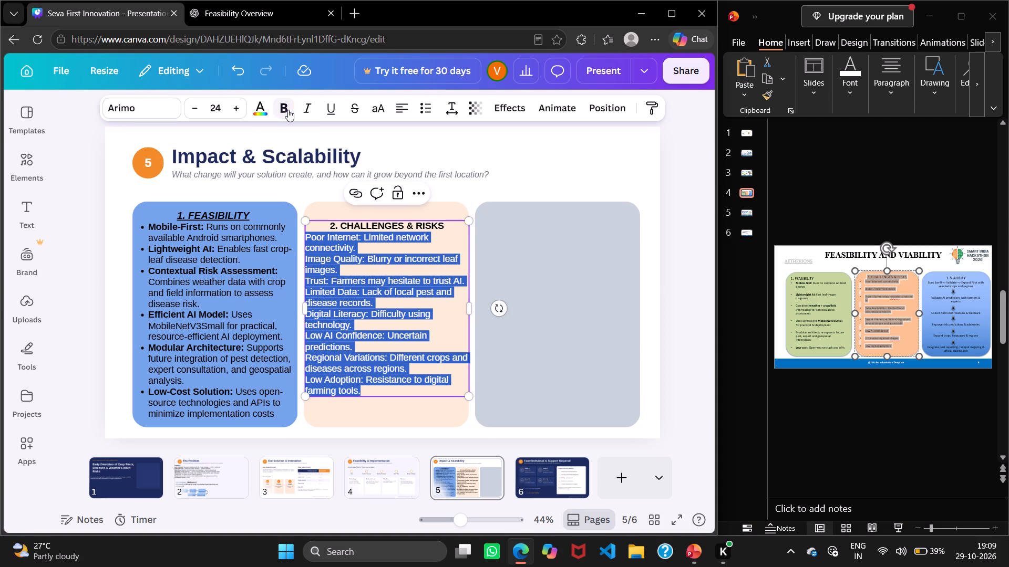
Bold the "Poor Internet:" and "Image Quality:" labels in the Challenges & Risks text.
left_click(363, 236)
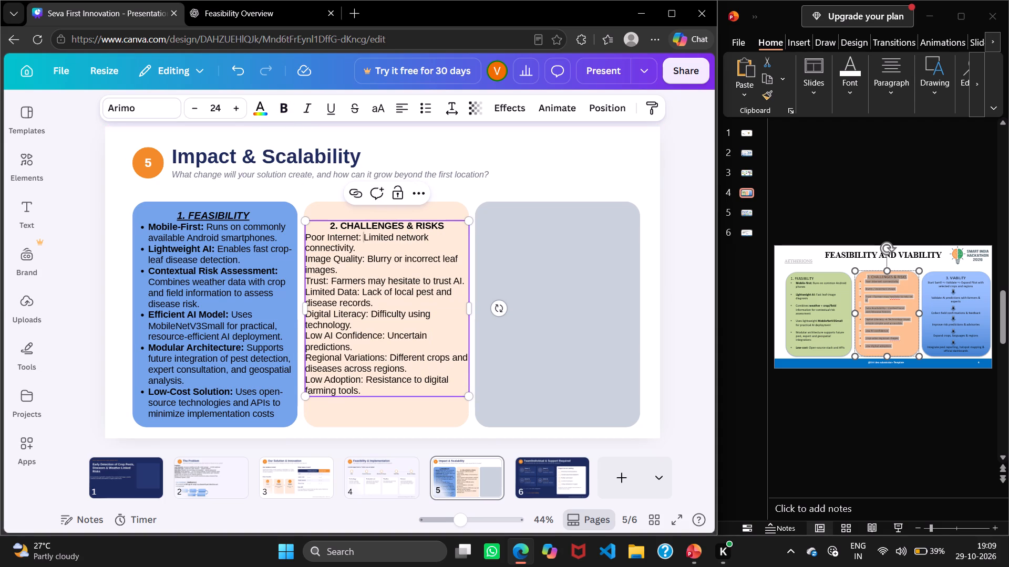
left_click_drag(360, 236, 321, 233)
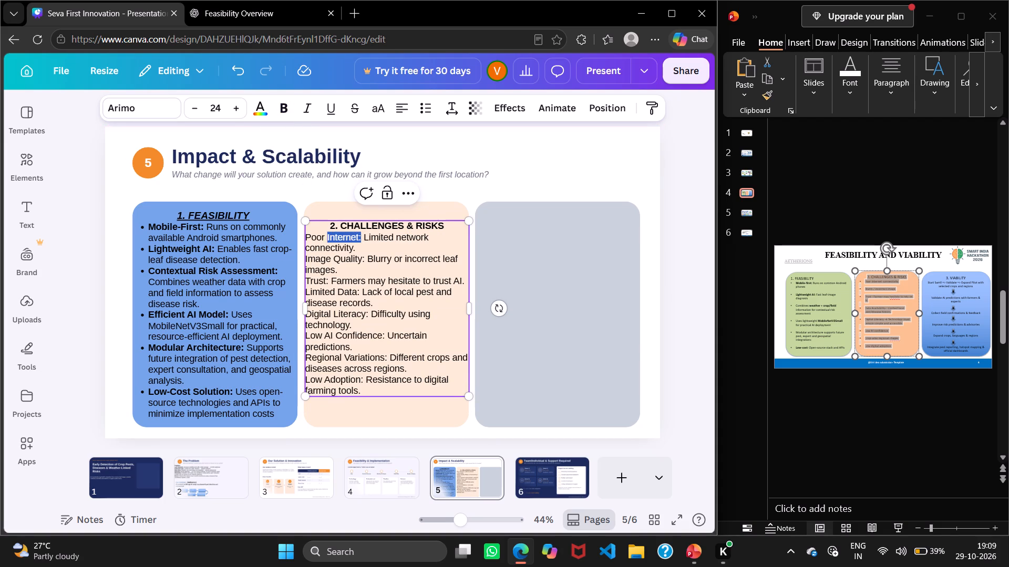
left_click_drag(321, 233, 306, 235)
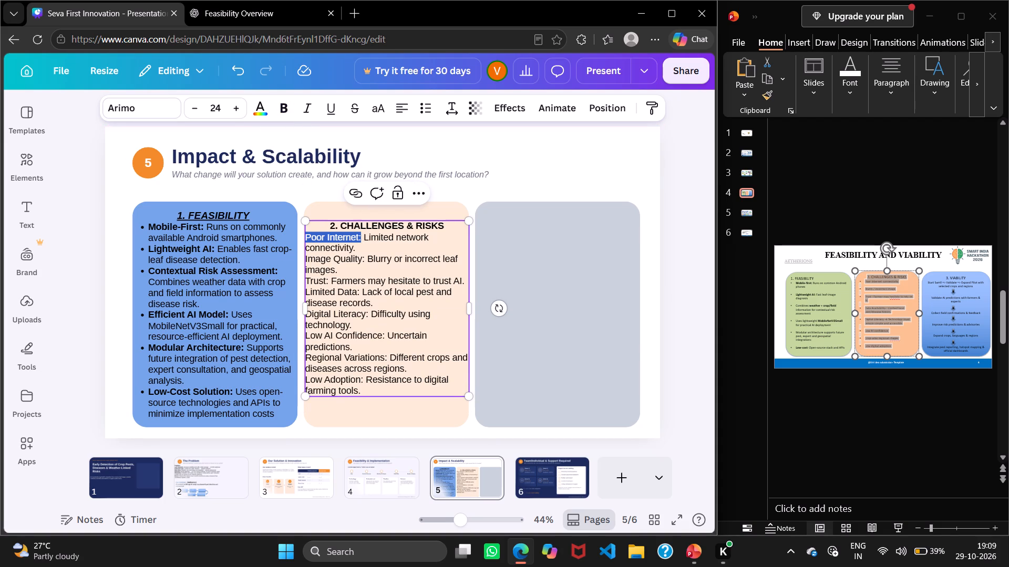
key("ctrl+b")
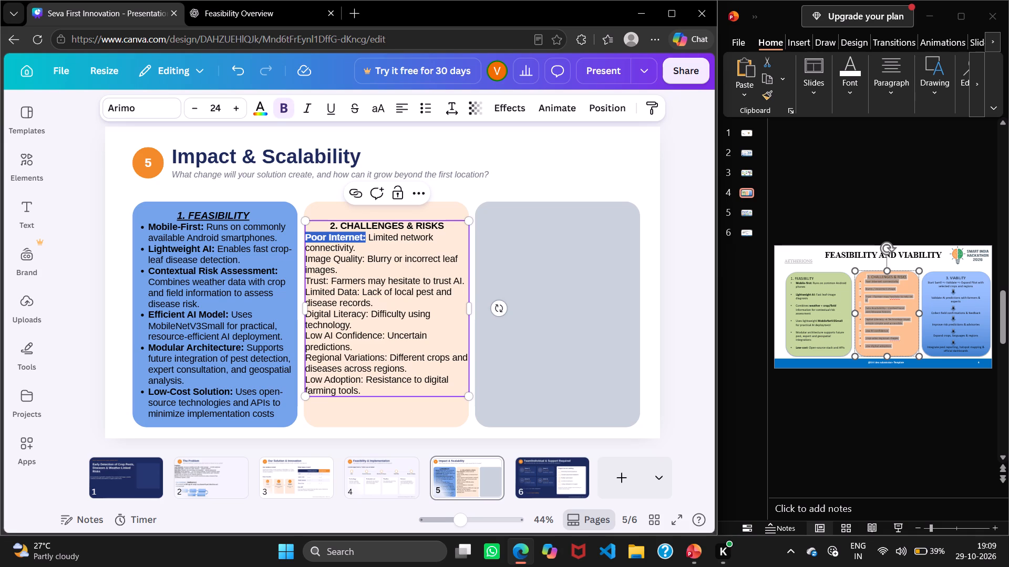
left_click_drag(363, 259, 326, 263, "ctrl")
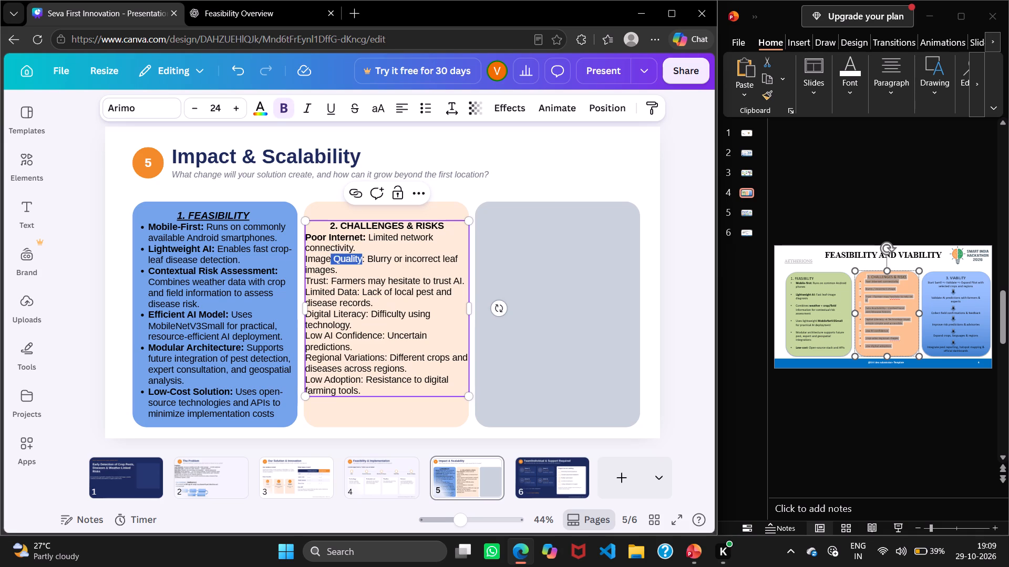
left_click_drag(326, 263, 347, 263, "ctrl")
left_click_drag(364, 261, 315, 261, "ctrl")
left_click_drag(315, 261, 303, 261, "ctrl")
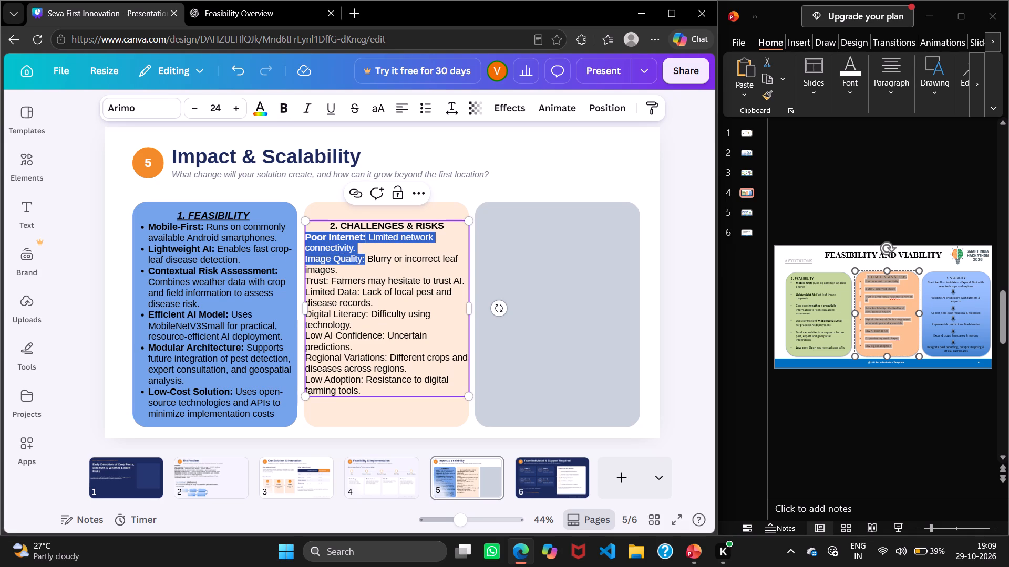
left_click(364, 258, "ctrl")
left_click_drag(364, 258, 313, 261, "ctrl")
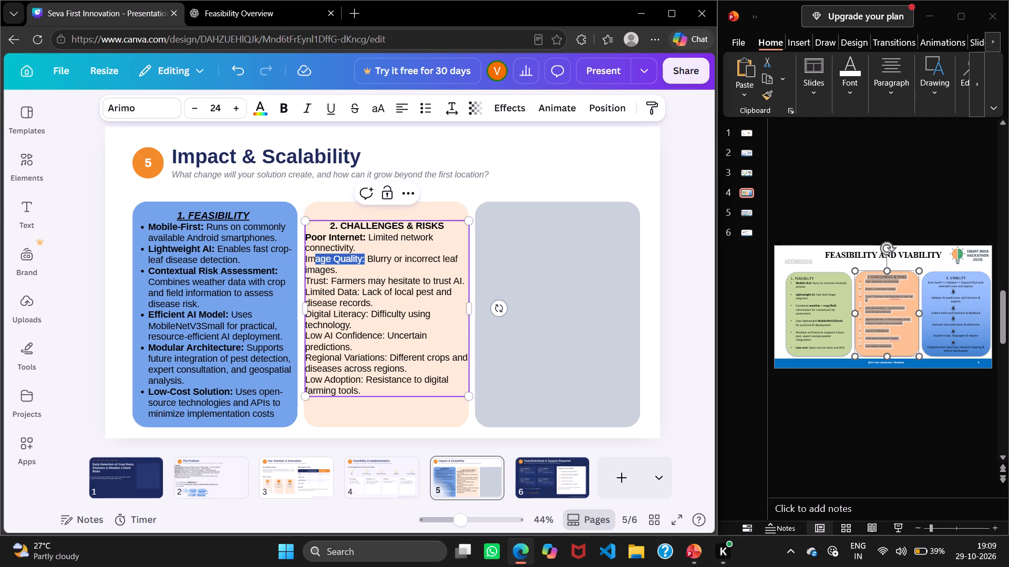
left_click_drag(313, 261, 306, 262, "ctrl")
left_click_drag(306, 262, 305, 262, "ctrl")
key("ctrl+b")
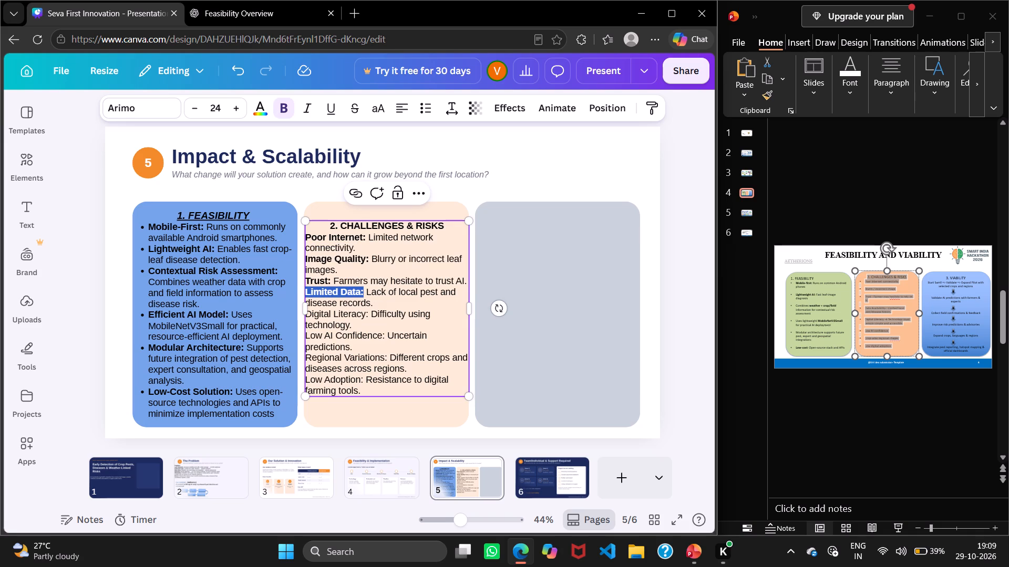
Bold the "Digital Literacy:" and "Low AI Confidence:" labels in the Challenges & Risks text.
left_click_drag(368, 314, 339, 313)
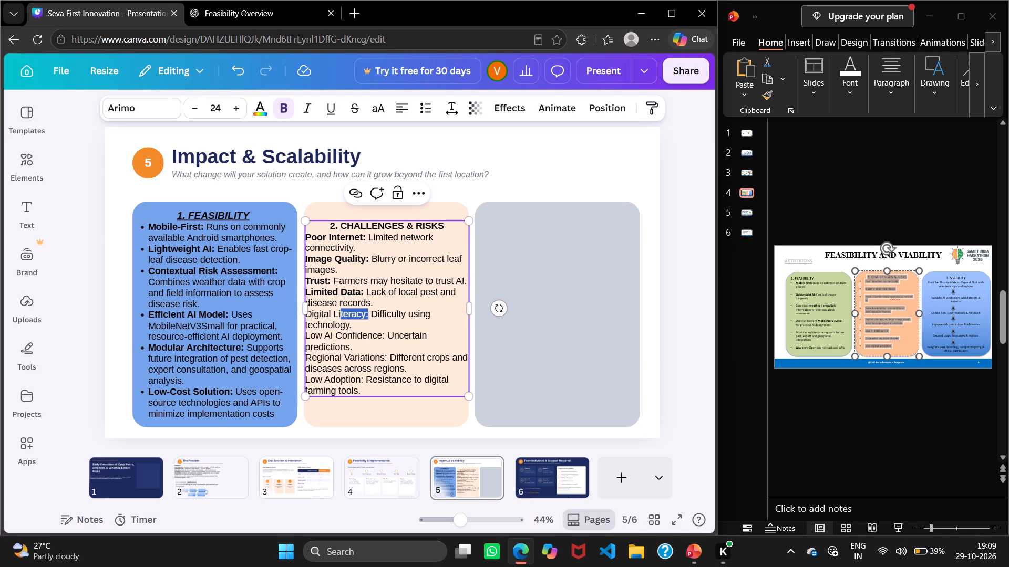
left_click_drag(339, 313, 307, 313)
key("ctrl+b")
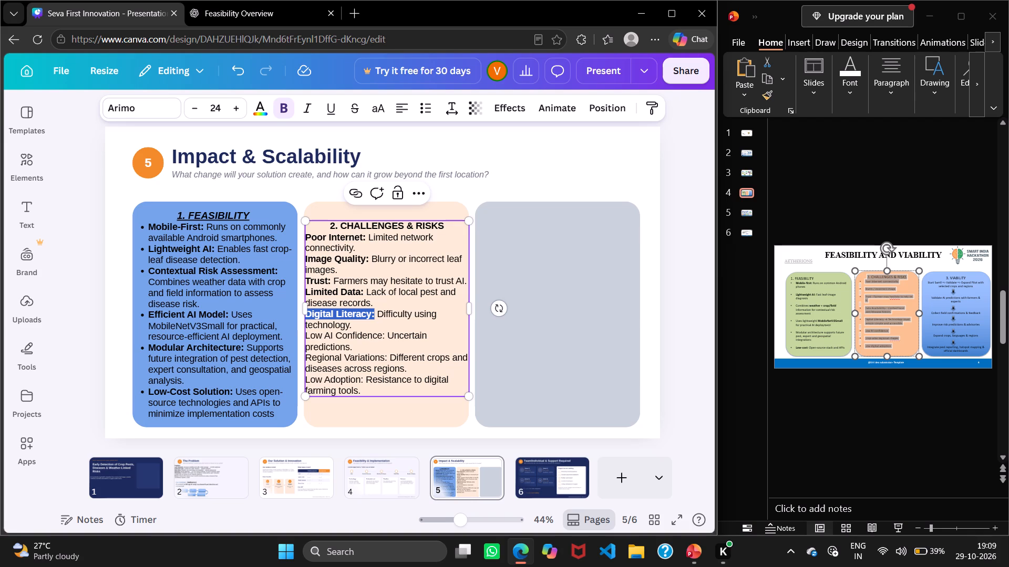
left_click_drag(384, 336, 306, 337)
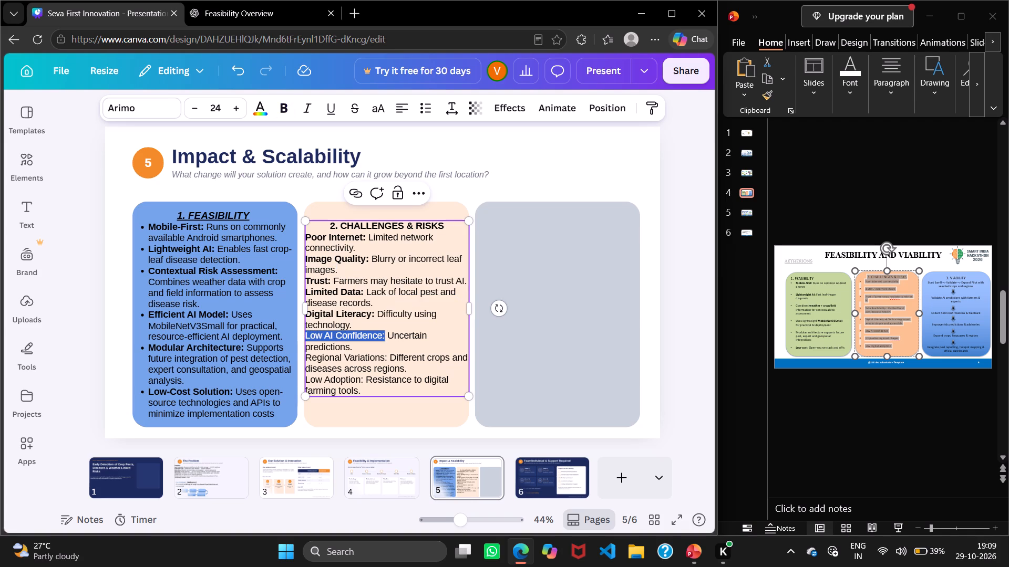
key("ctrl+b")
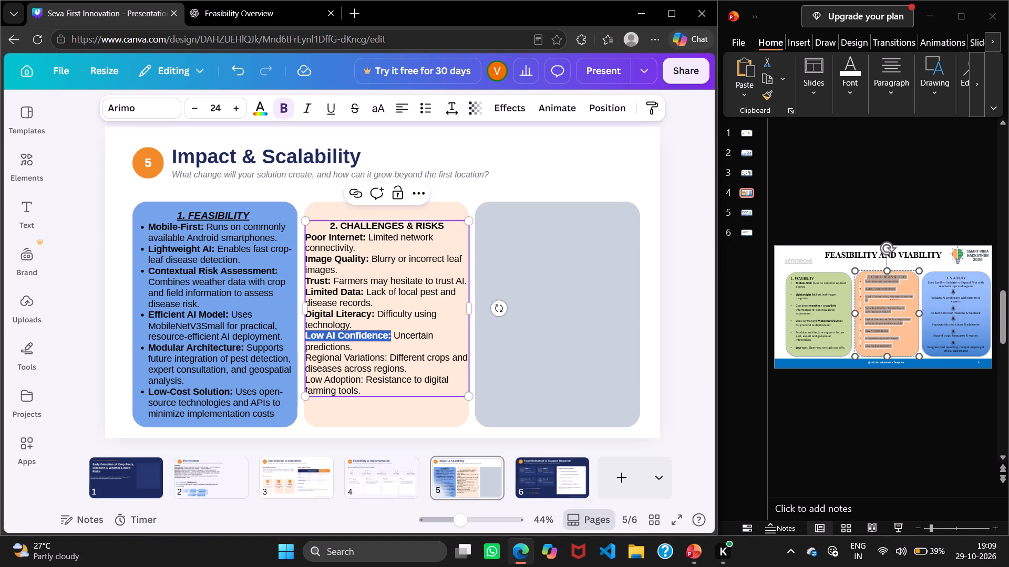
Bold the "Regional Variations:" and "Low Adoption:" labels in the Challenges & Risks text.
left_click_drag(387, 358, 308, 358)
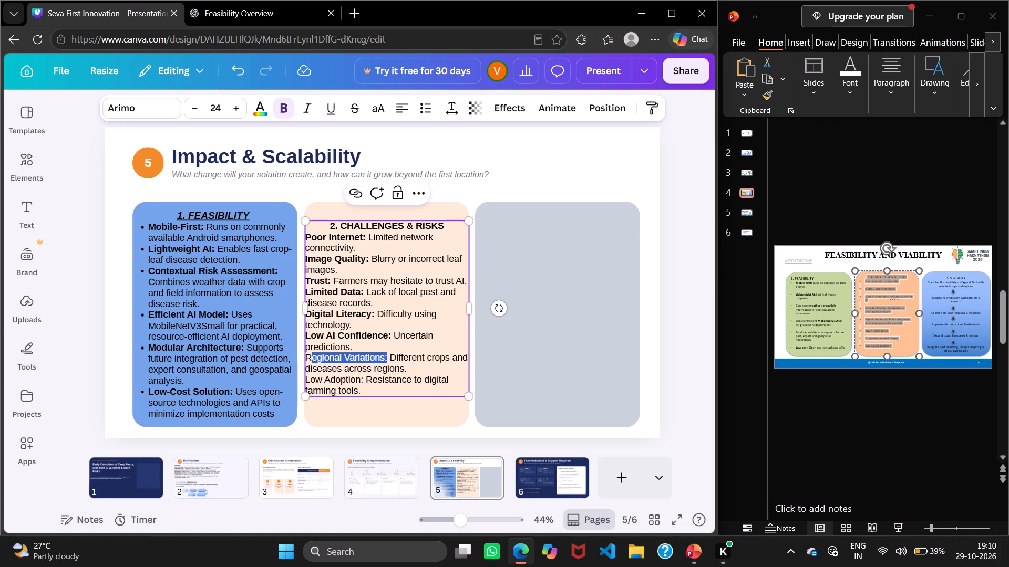
left_click_drag(308, 358, 306, 360)
key("ctrl+b")
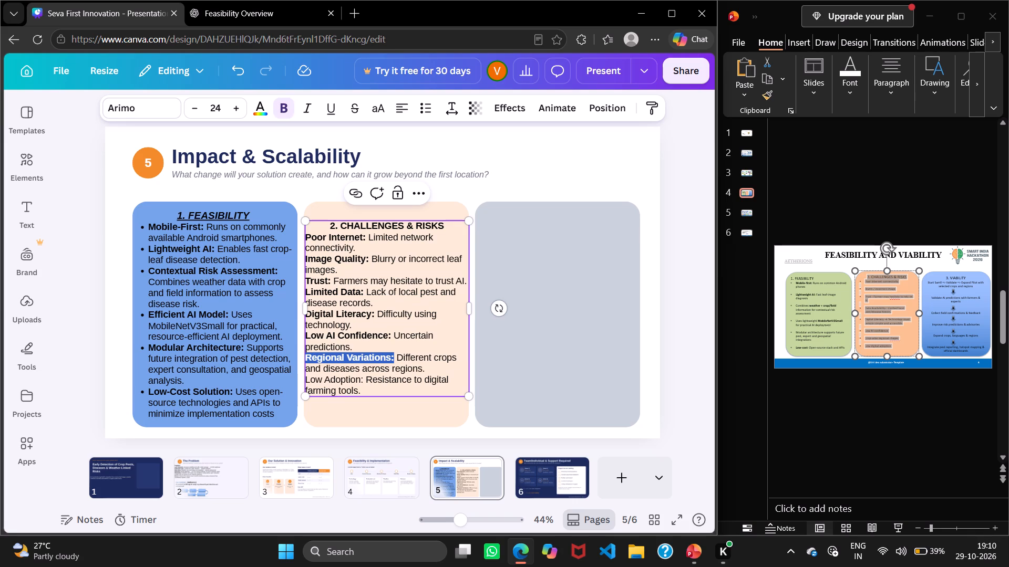
left_click_drag(364, 379, 308, 382)
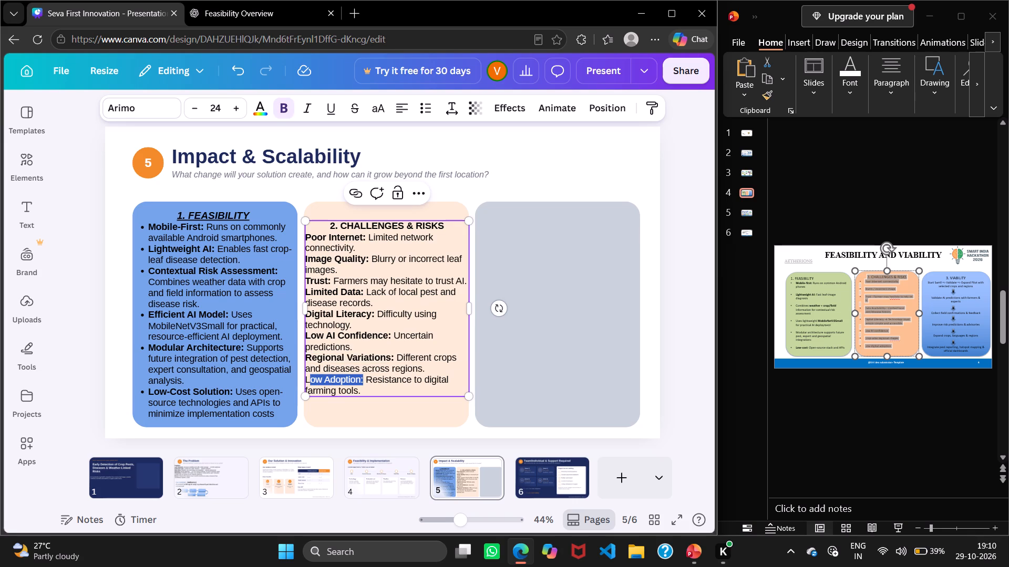
left_click_drag(308, 382, 306, 381)
key("ctrl+b")
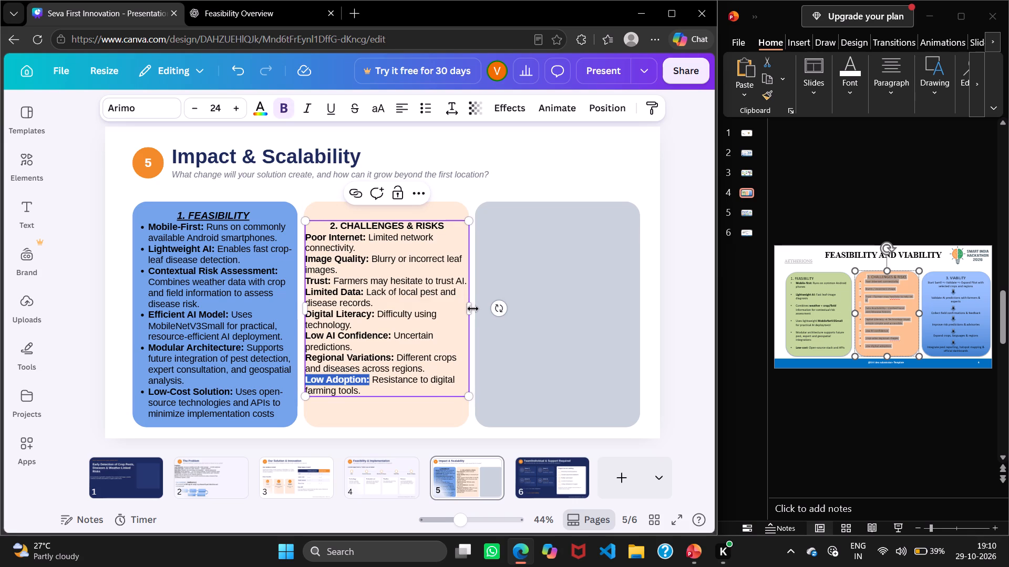
Narrow the Challenges & Risks text box slightly from its right edge so it sits inside the peach card.
left_click_drag(470, 306, 465, 308)
left_click_drag(465, 308, 464, 308)
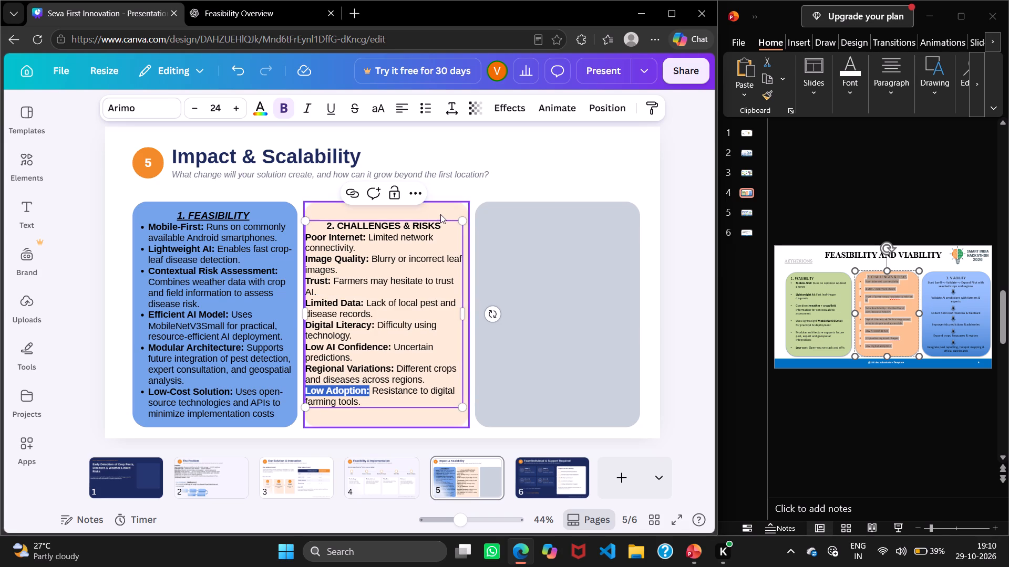
Underline the "2. CHALLENGES & RISKS" heading and set its font size to 26.
left_click(442, 224)
left_click_drag(442, 224, 365, 233)
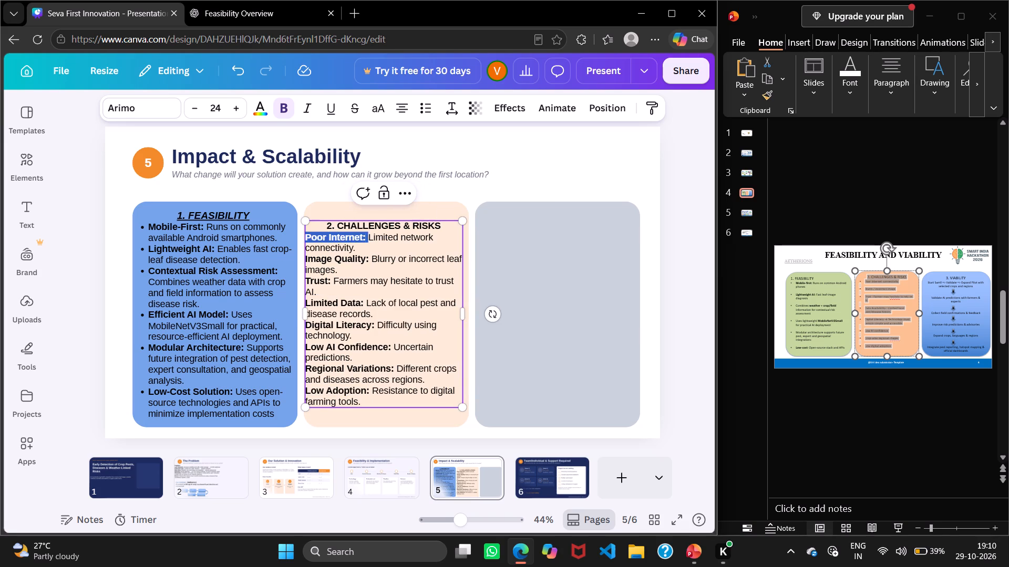
left_click_drag(365, 233, 329, 227)
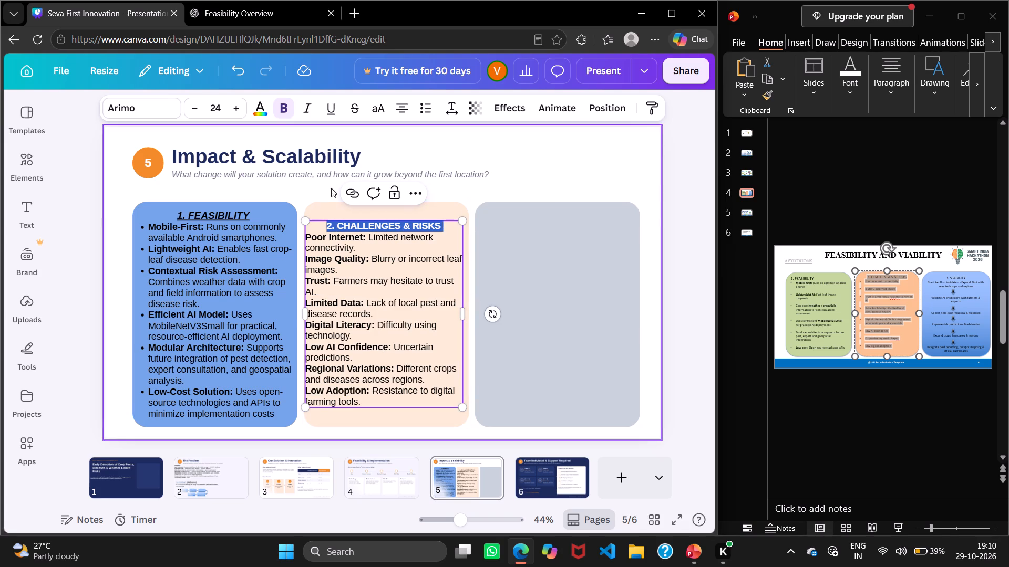
left_click(338, 106)
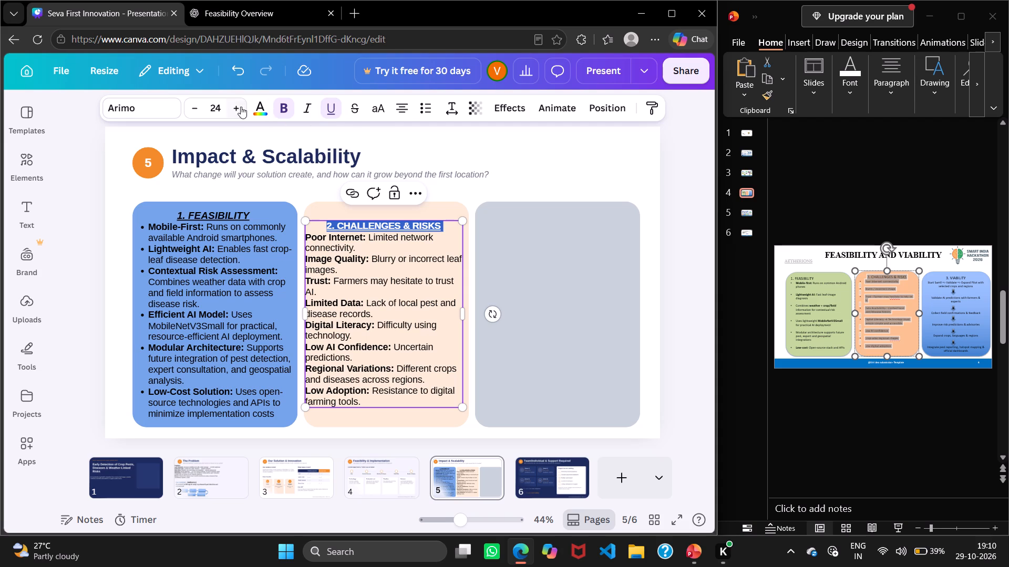
left_click(238, 106)
left_click(238, 106)
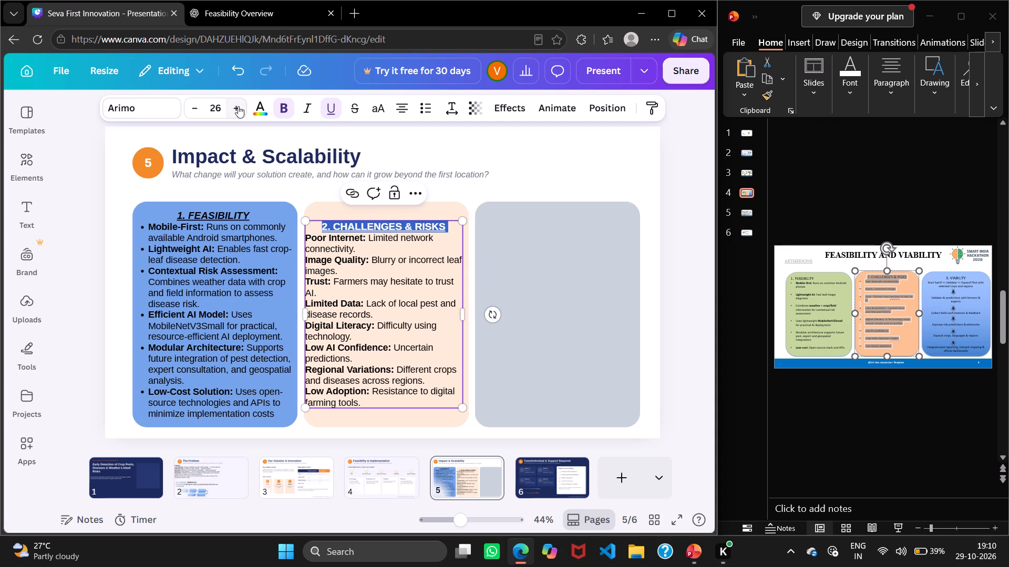
Reposition the Challenges & Risks text box so it is centred horizontally within the peach card.
left_click_drag(408, 299, 411, 289)
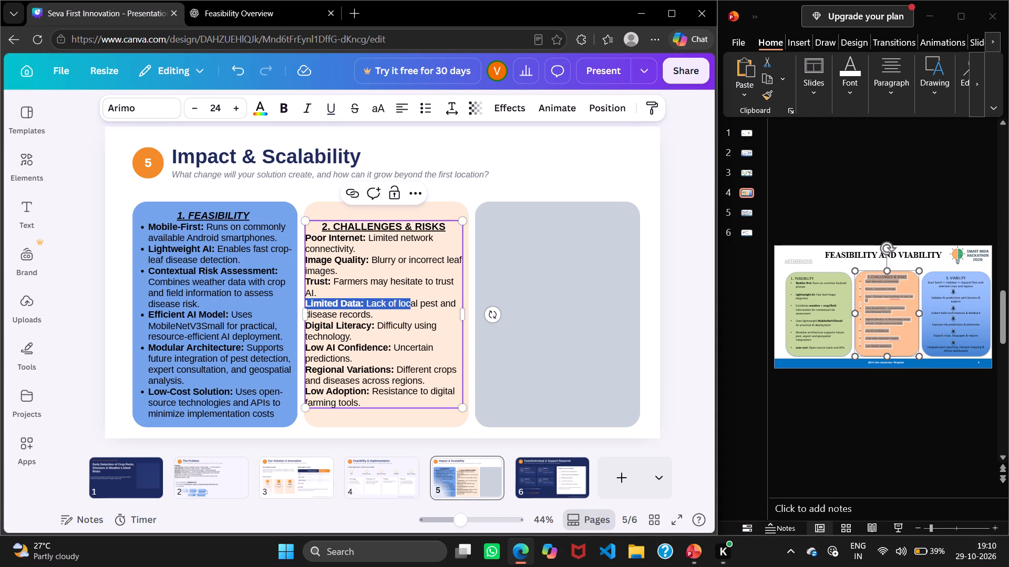
left_click(709, 286)
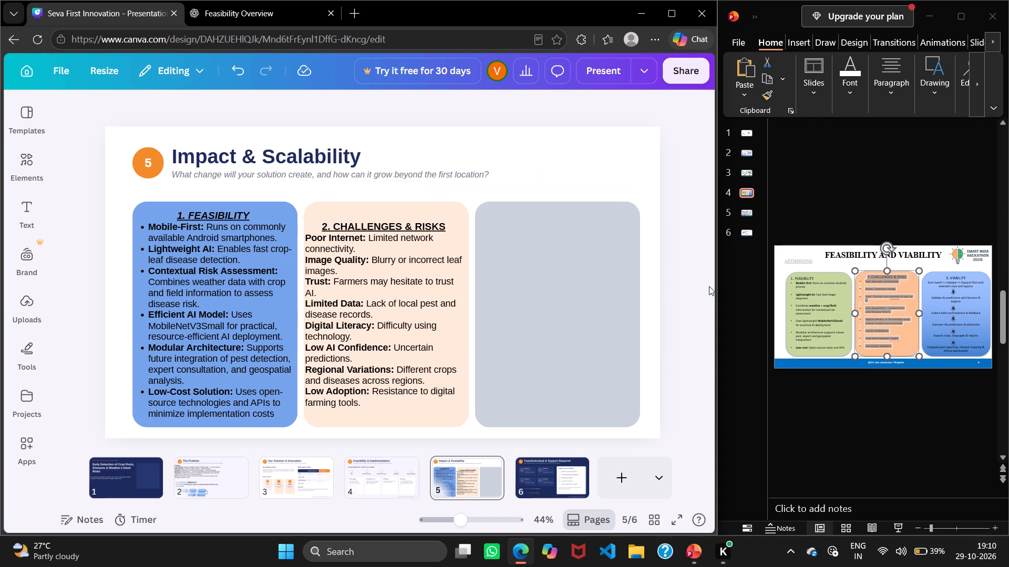
left_click_drag(401, 350, 403, 343)
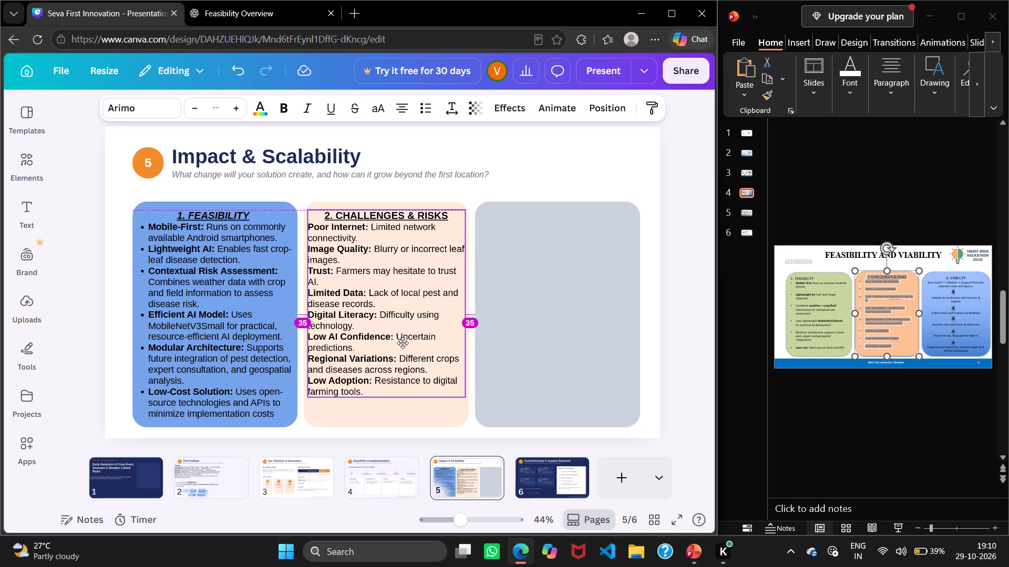
left_click_drag(403, 343, 403, 345)
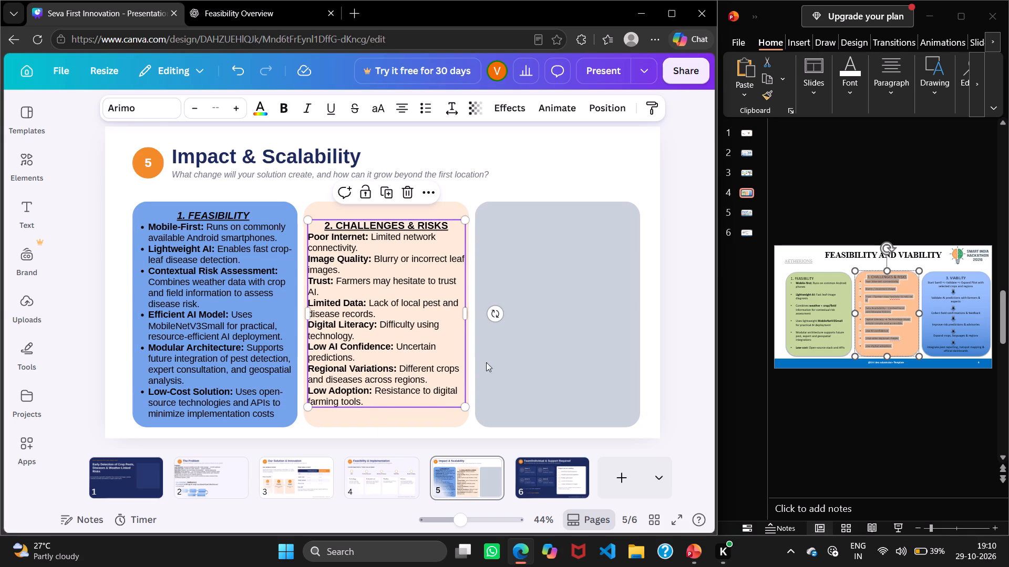
left_click(697, 359)
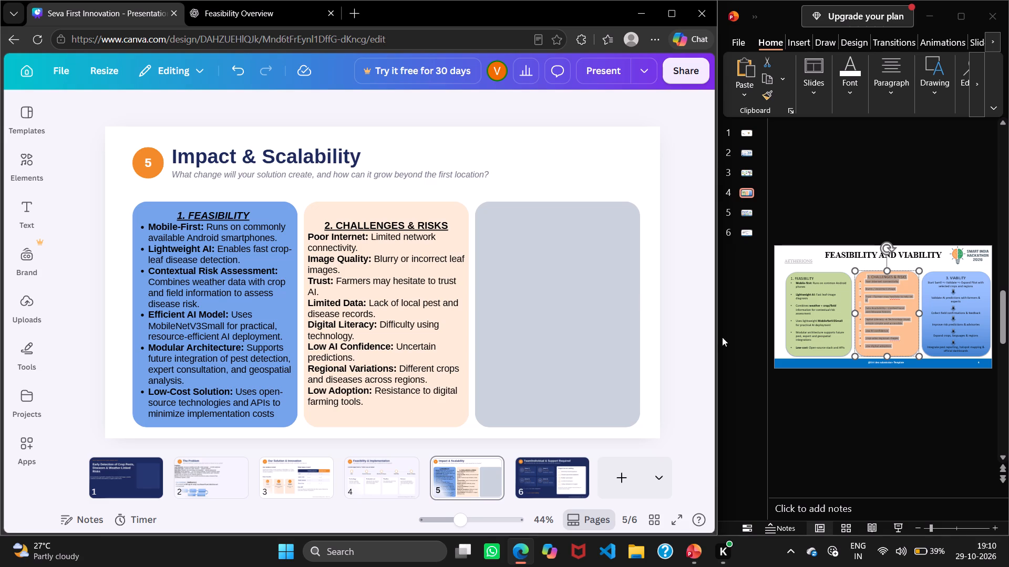
Copy all the "3. VIABILITY" text from the blue card in the PowerPoint slide and paste it onto the Canva Impact & Scalability slide.
left_click(948, 336)
left_click(962, 302)
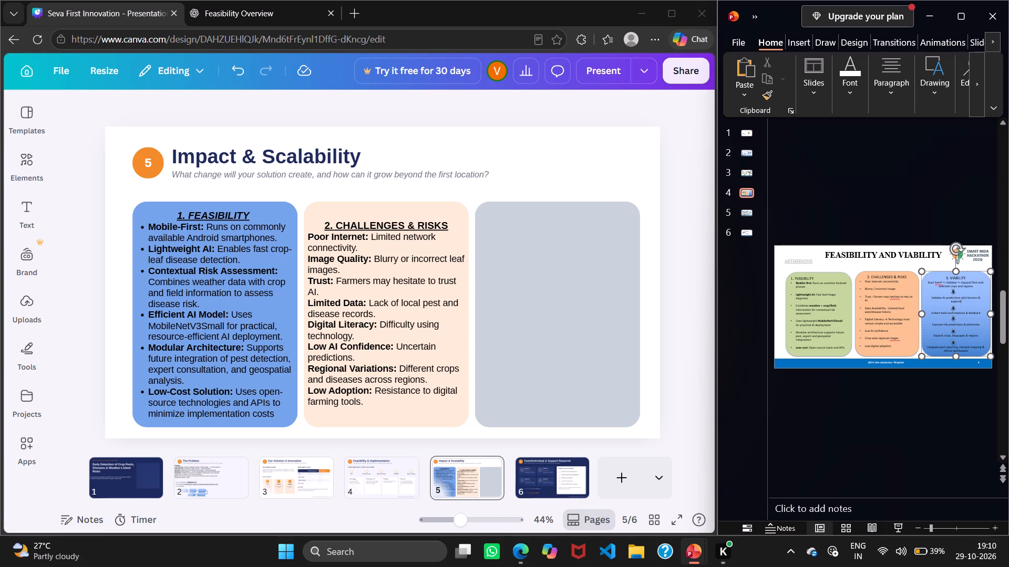
key("ctrl+a")
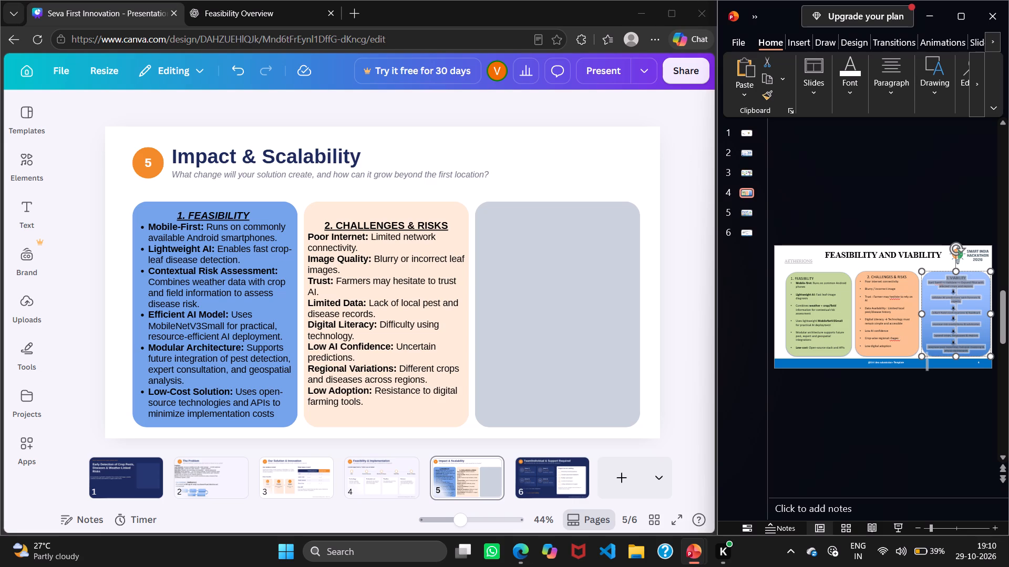
key("ctrl+c")
left_click(555, 331)
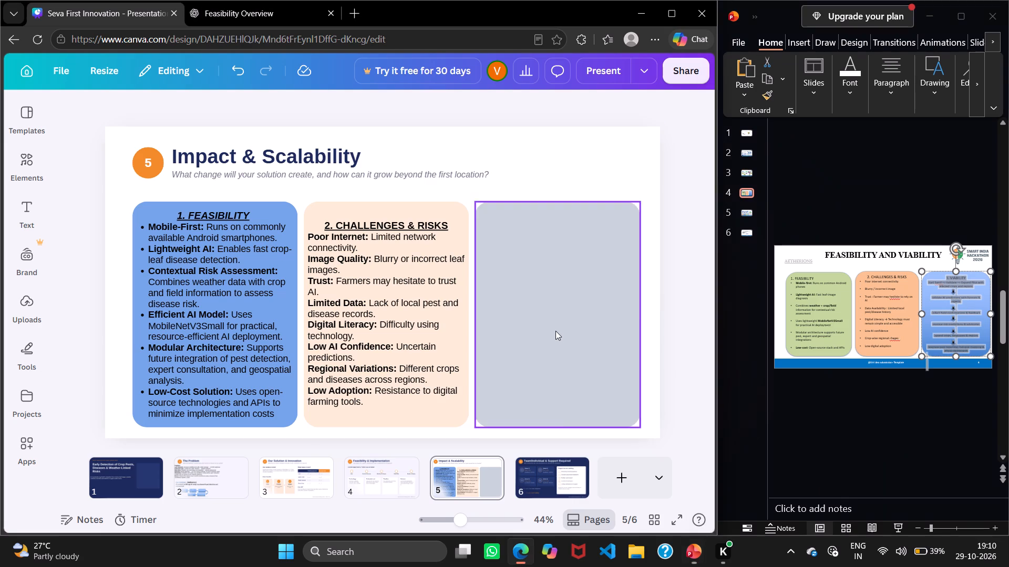
key("ctrl+v")
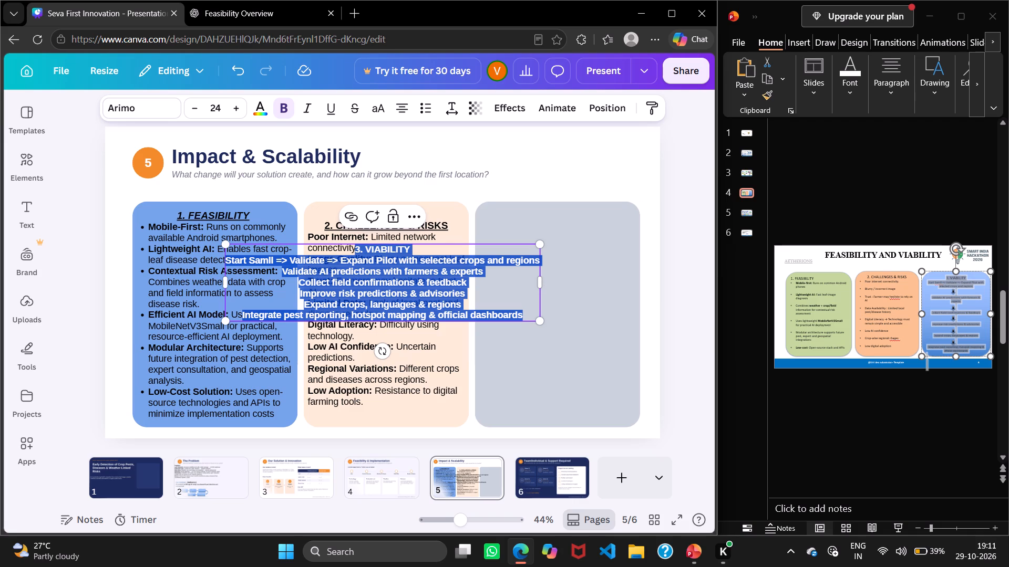
Narrow the pasted Viability text box to about the width of a card and move it to the top of the empty grey card.
left_click_drag(541, 282, 412, 285)
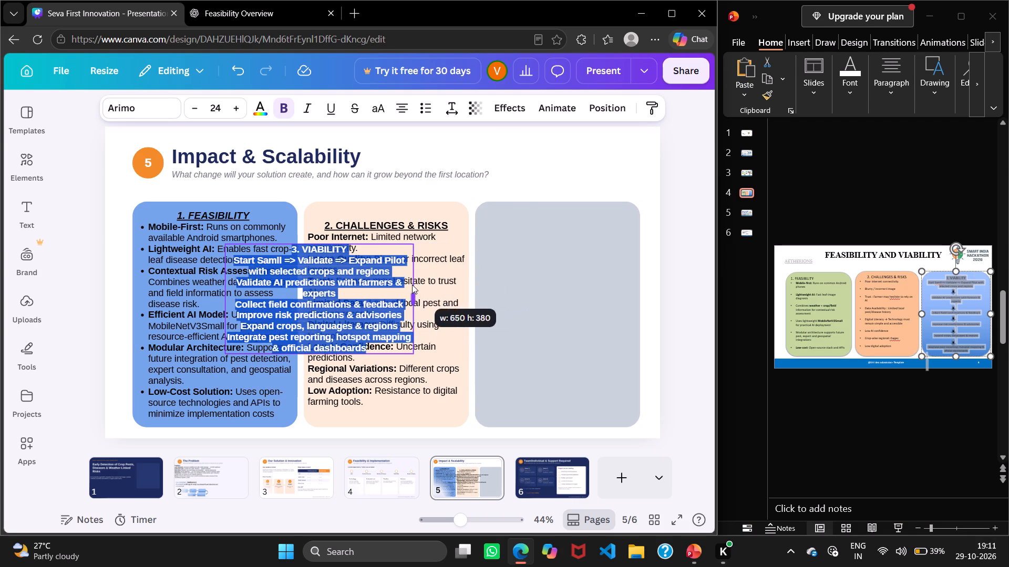
left_click_drag(412, 285, 331, 276)
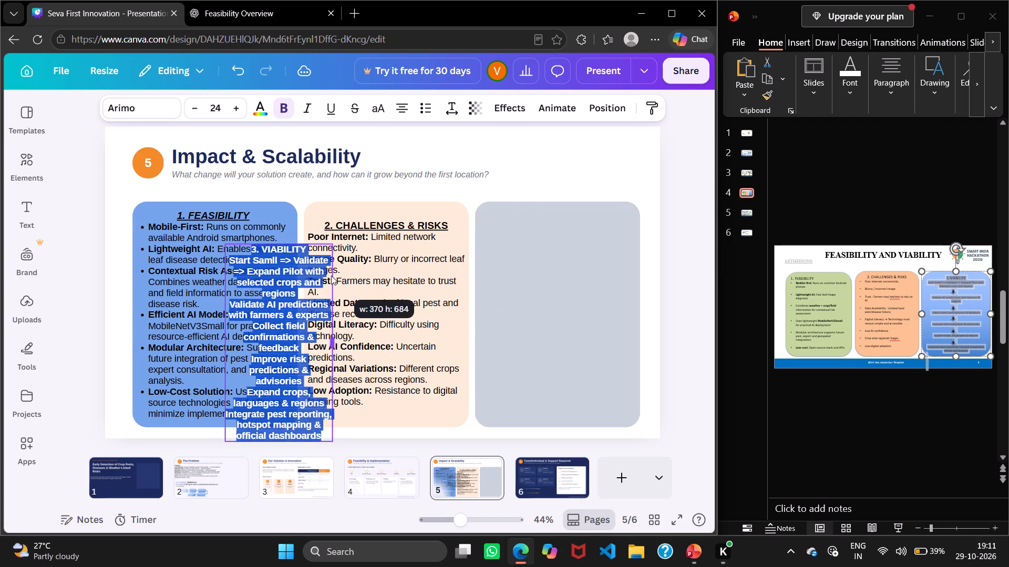
left_click_drag(331, 276, 317, 275)
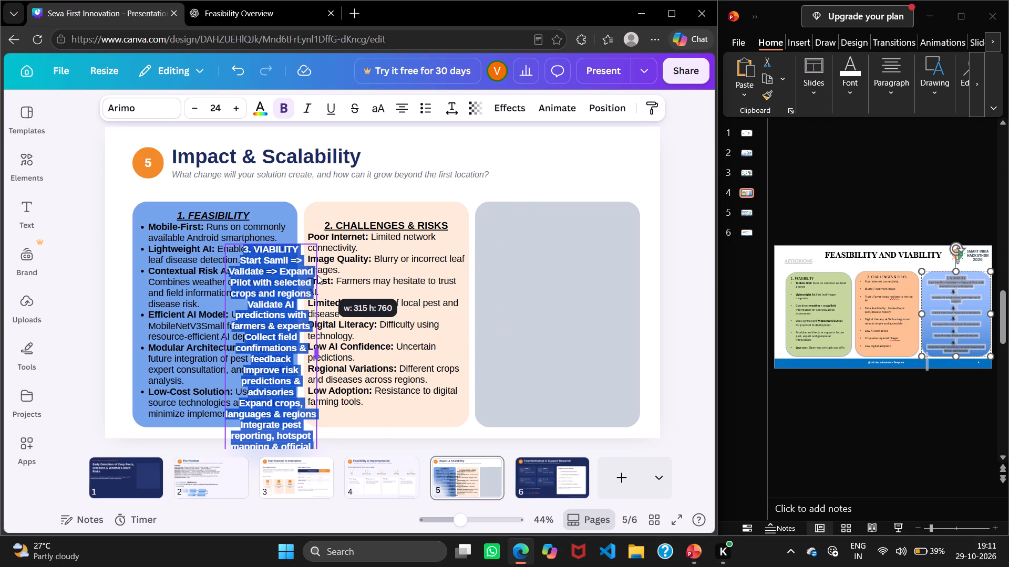
left_click_drag(317, 275, 294, 273)
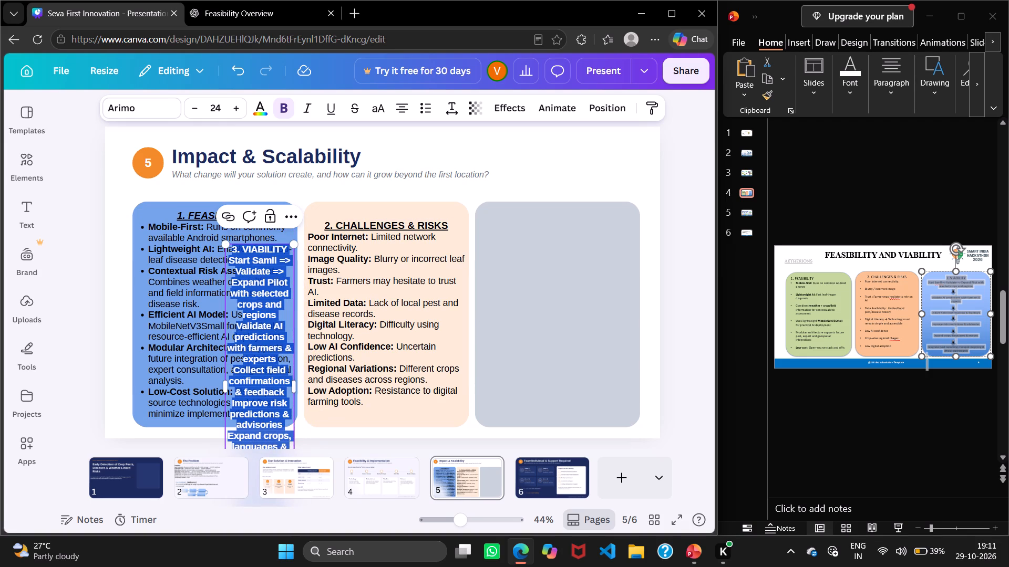
left_click_drag(298, 387, 385, 384)
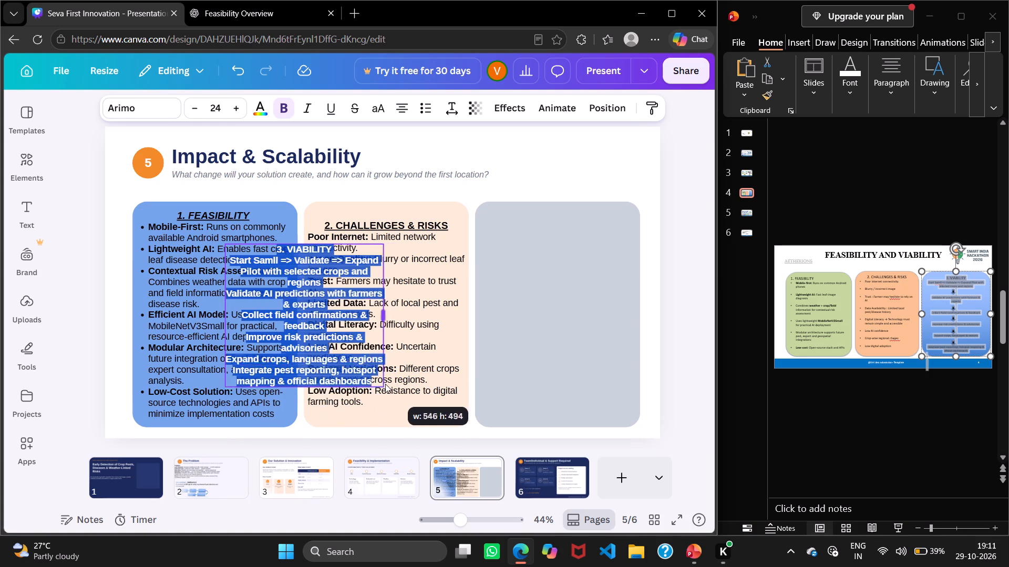
left_click_drag(385, 384, 384, 383)
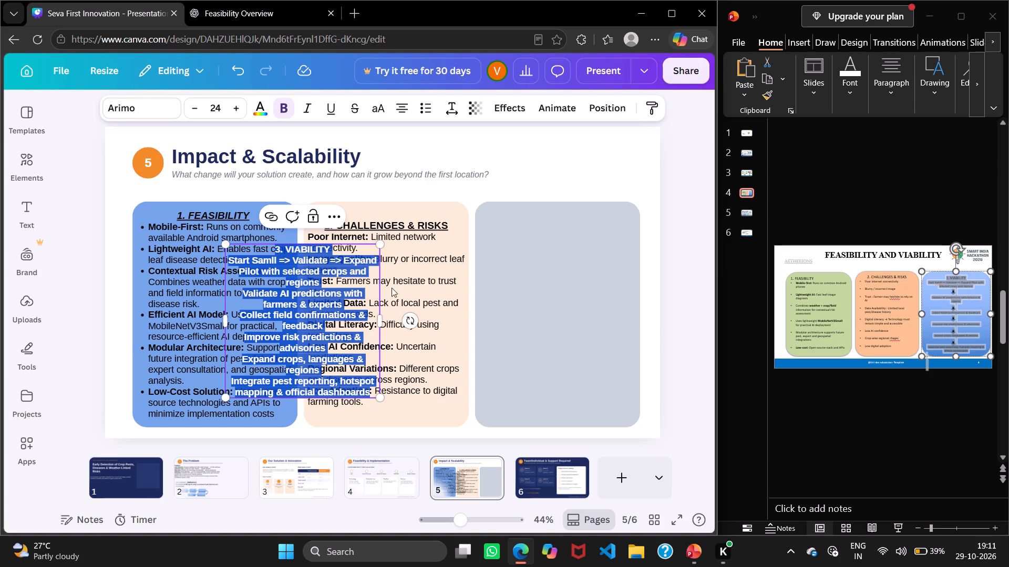
left_click(477, 292)
left_click_drag(324, 282, 534, 282)
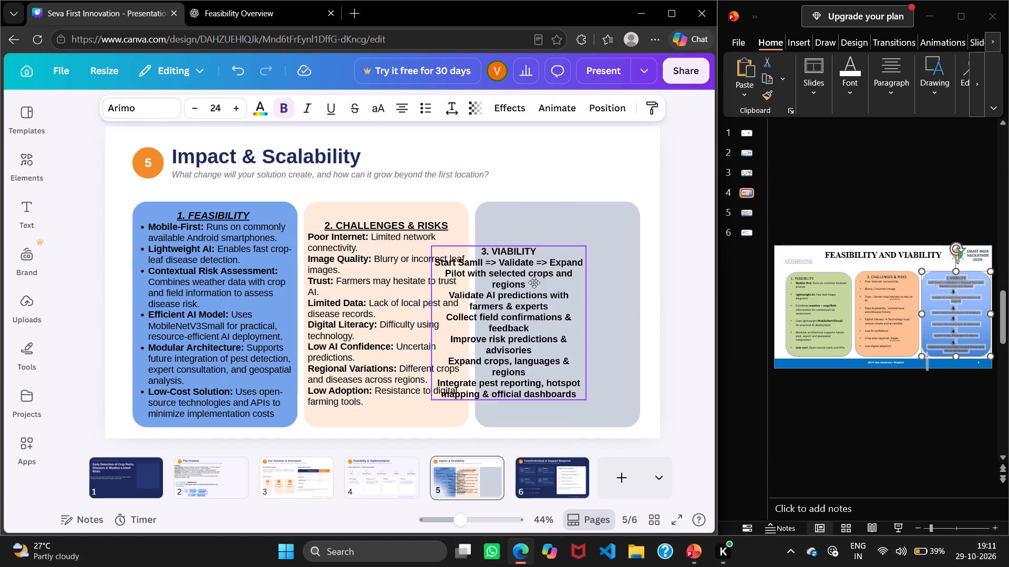
left_click_drag(534, 282, 575, 247)
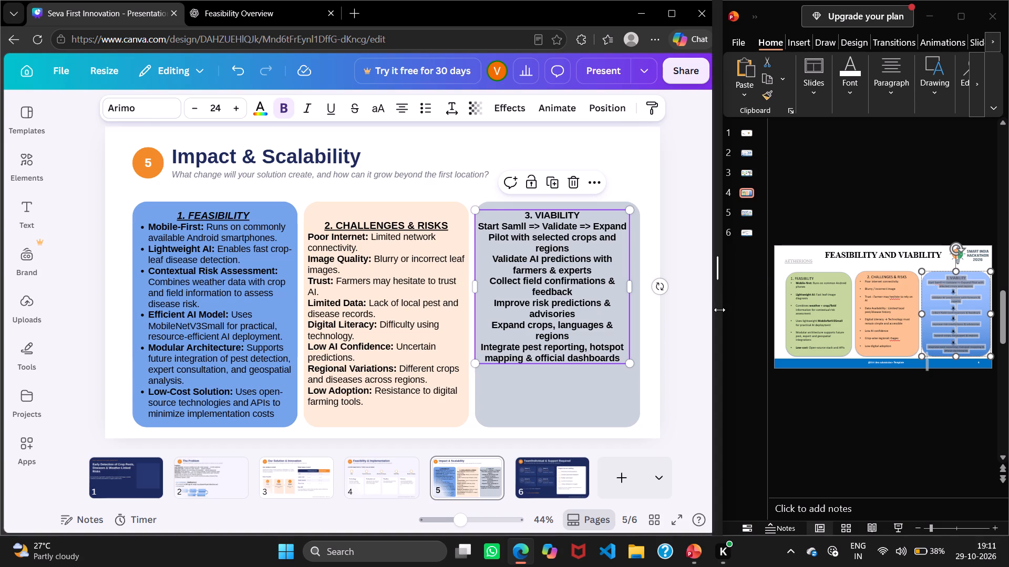
left_click_drag(719, 310, 519, 354)
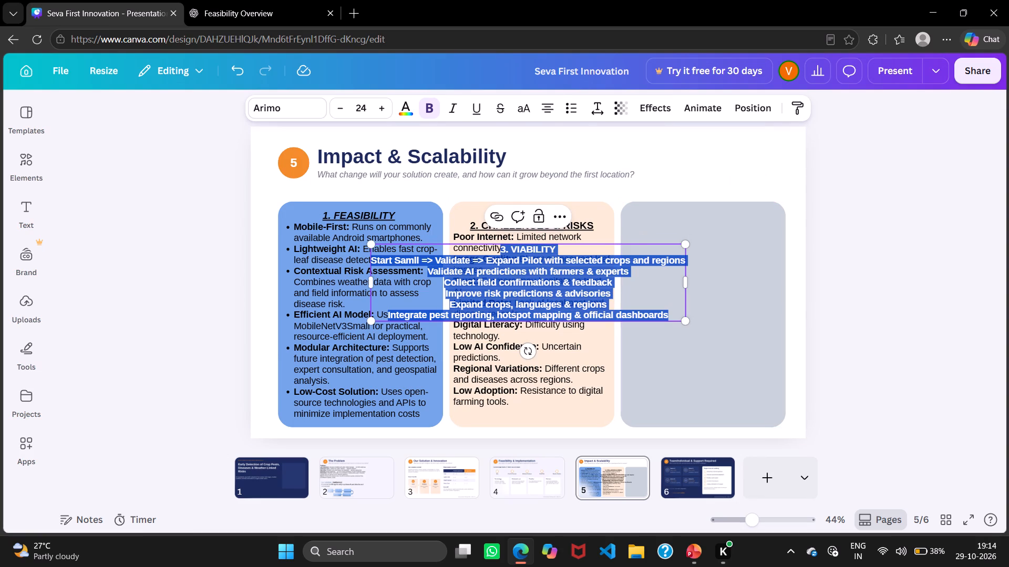
Narrow the pasted Viability text box so its longer lines wrap.
left_click_drag(689, 286, 629, 286)
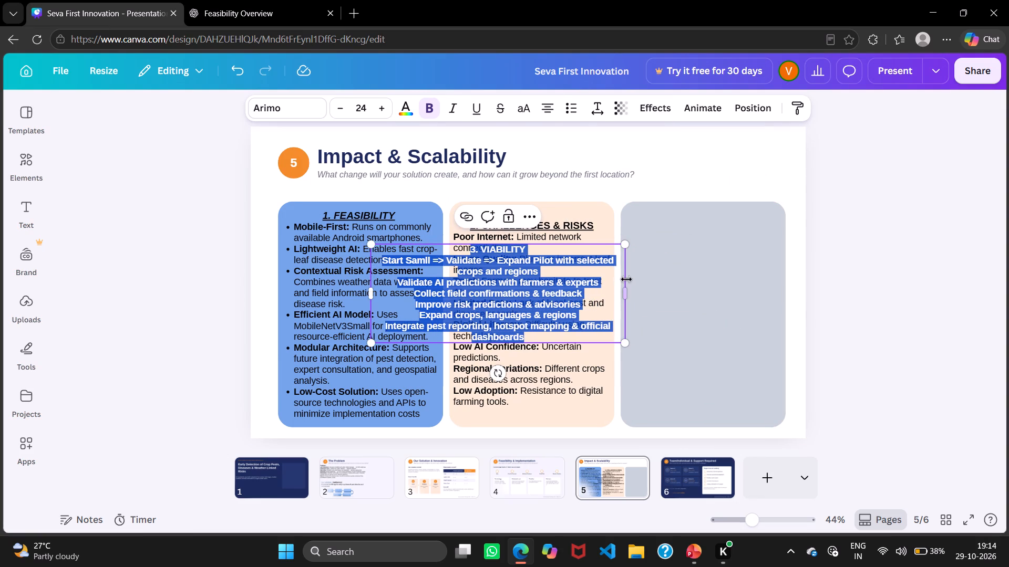
left_click_drag(625, 291, 605, 295)
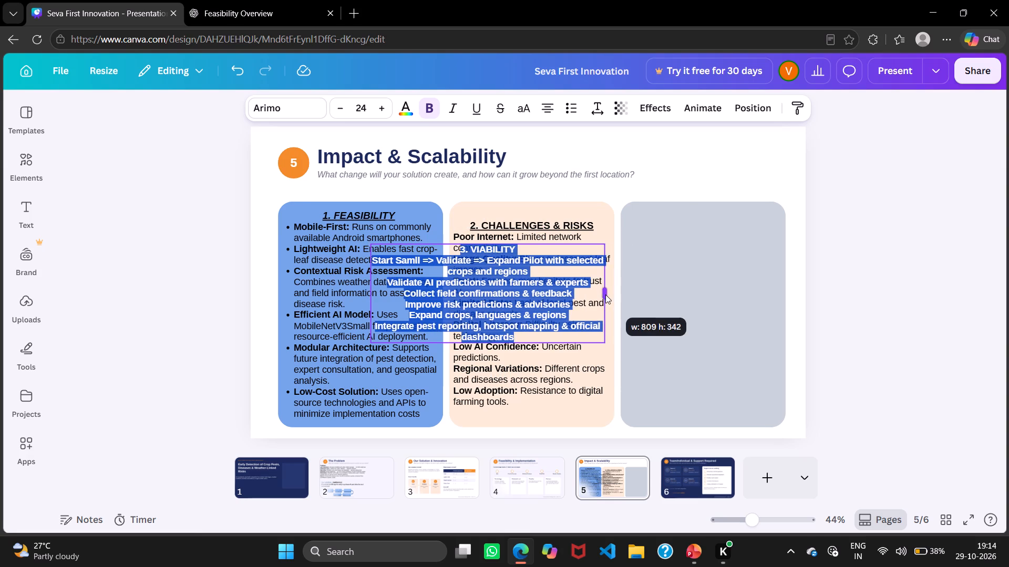
left_click_drag(605, 295, 571, 300)
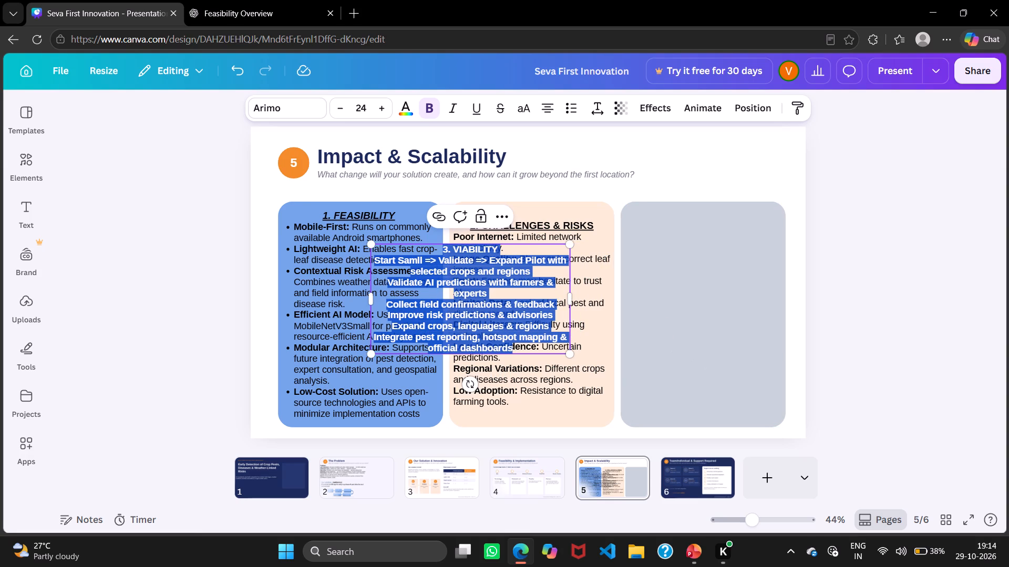
Remove the bold formatting from all the pasted Viability text and left-align it.
left_click(429, 99)
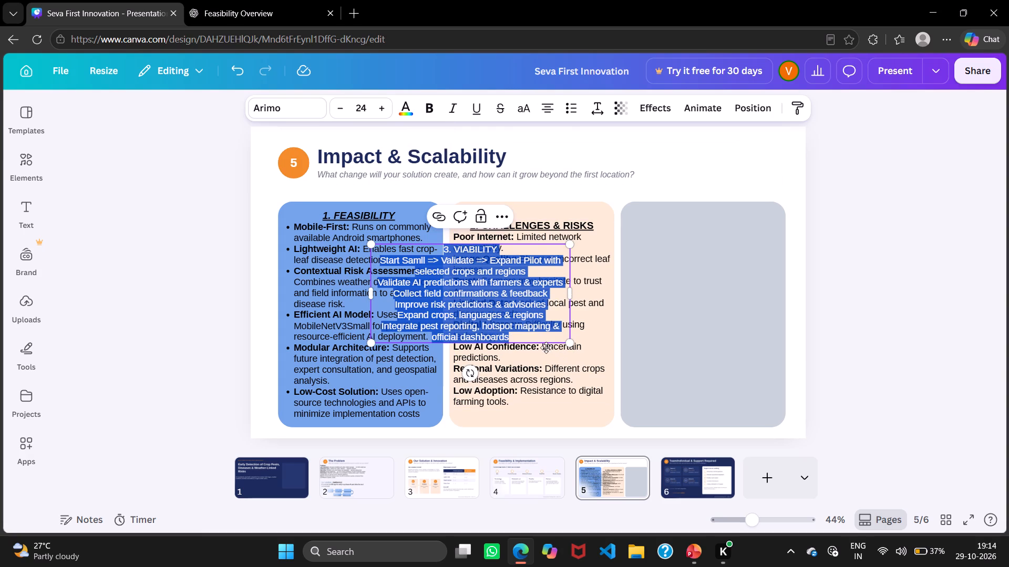
left_click(538, 110)
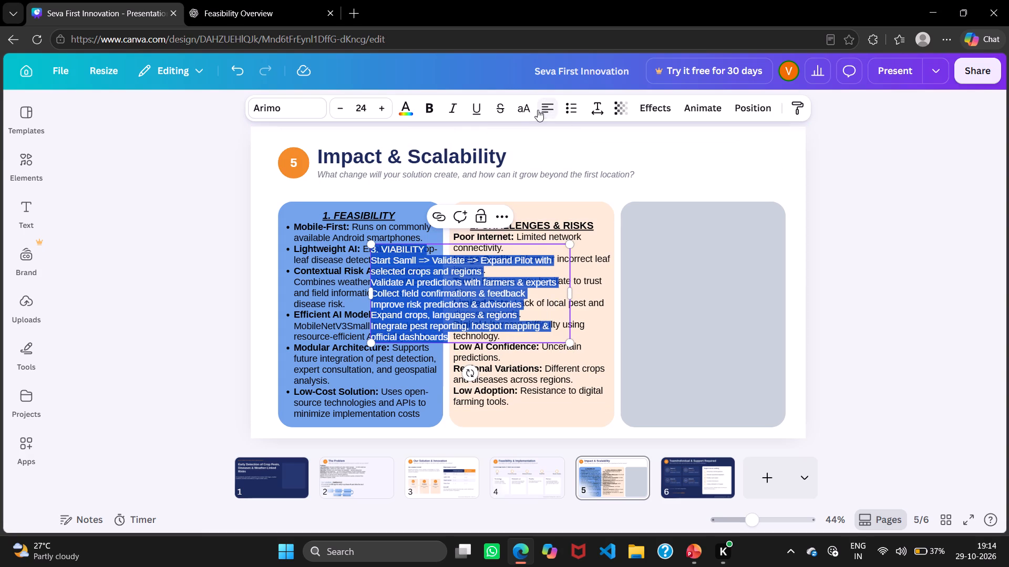
Move the Viability text box over to the empty grey third card, near its top.
left_click(502, 297)
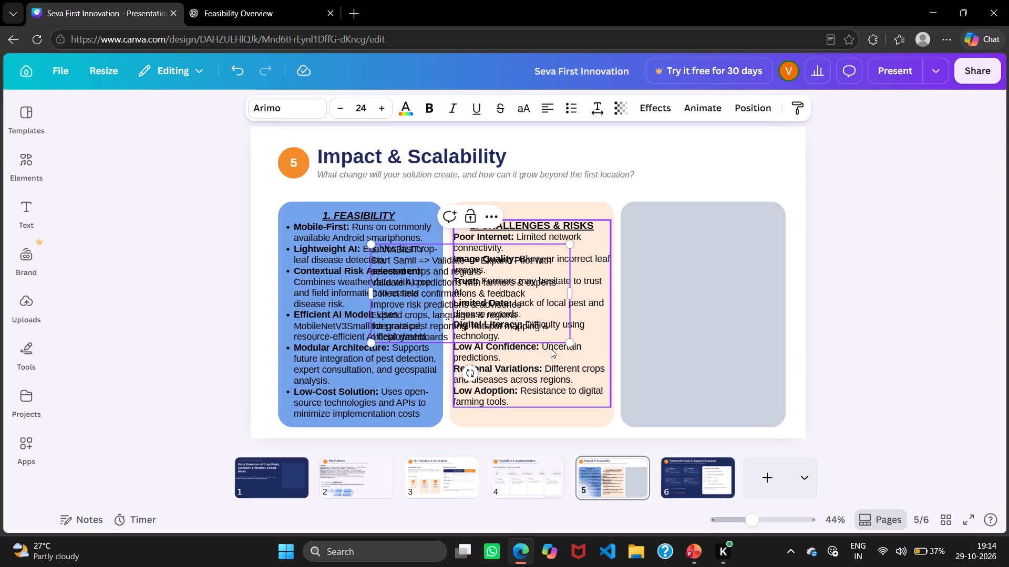
left_click_drag(552, 344, 789, 339)
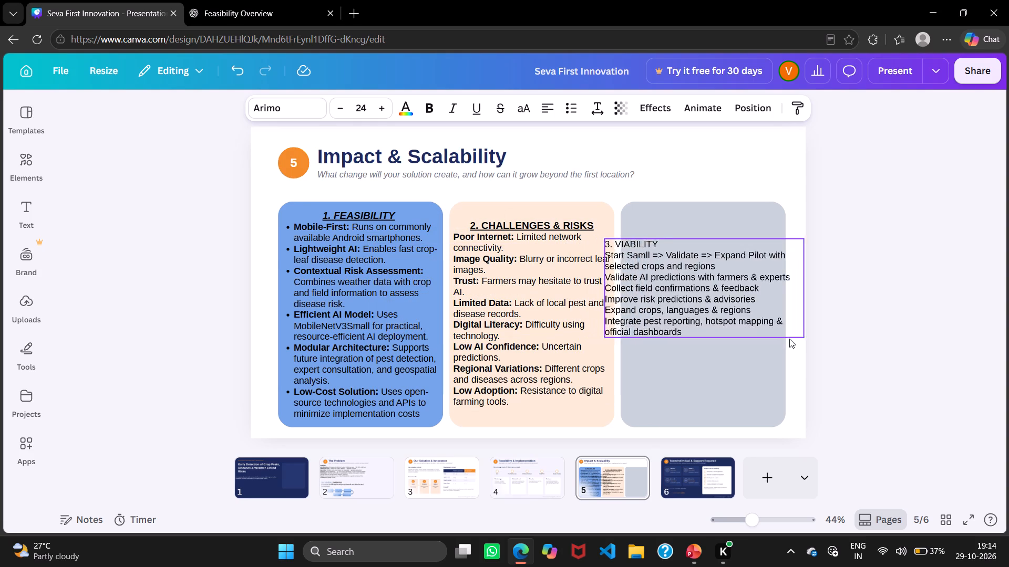
left_click_drag(789, 339, 813, 316)
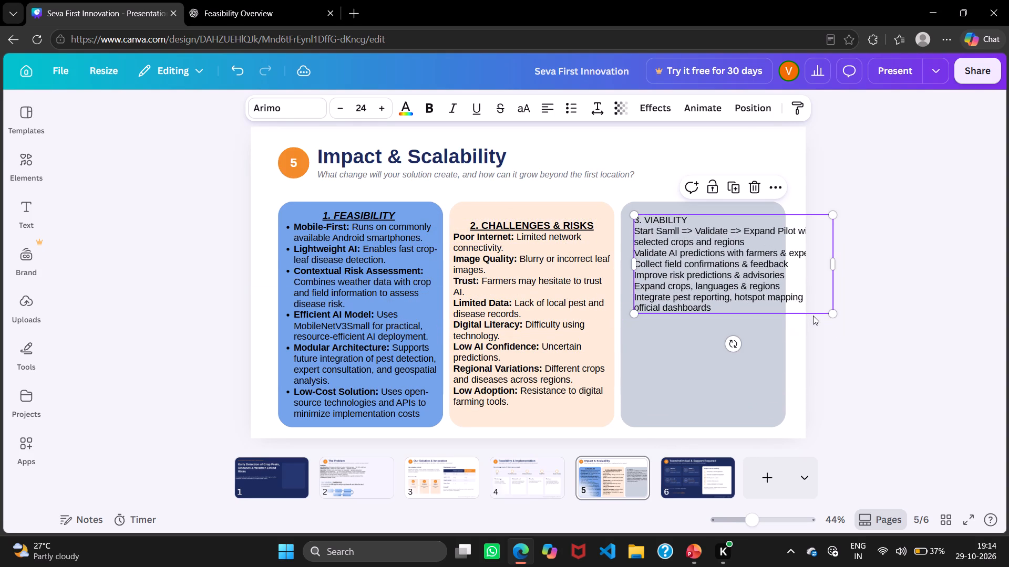
Make the "3. VIABILITY" heading bold and insert a blank line beneath it.
left_click(689, 219)
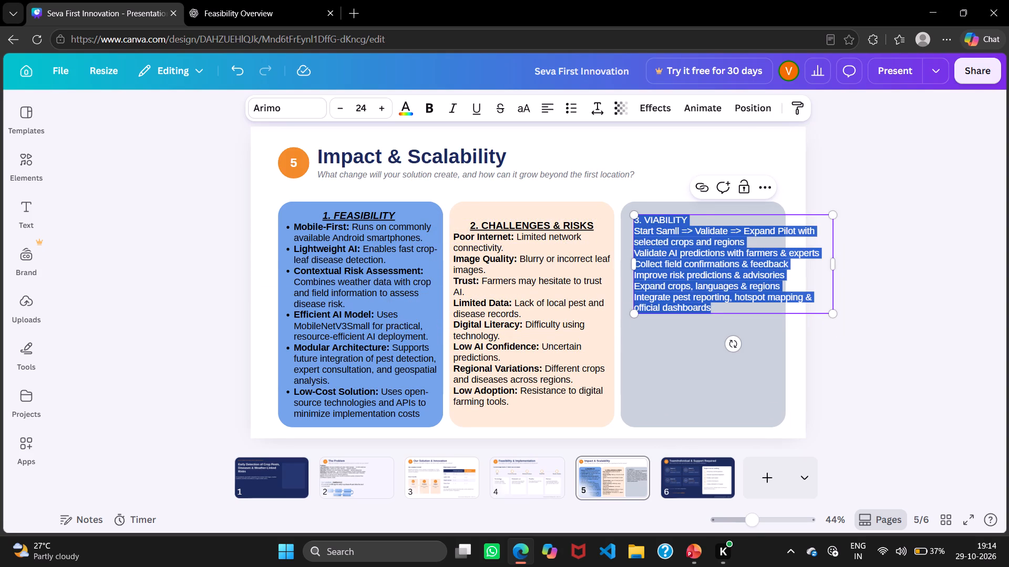
left_click(689, 219)
left_click_drag(689, 219, 636, 218)
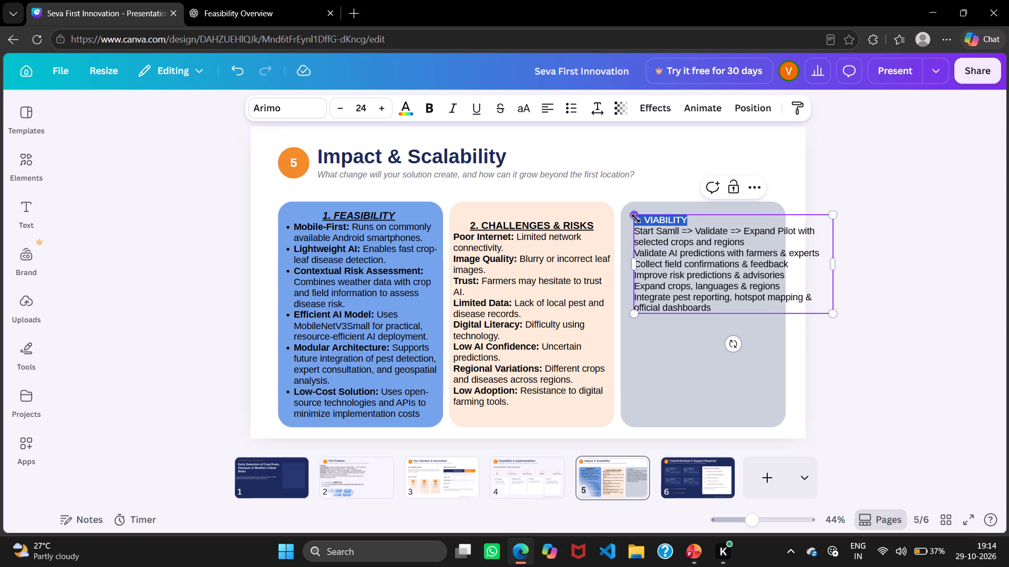
left_click_drag(636, 218, 634, 225)
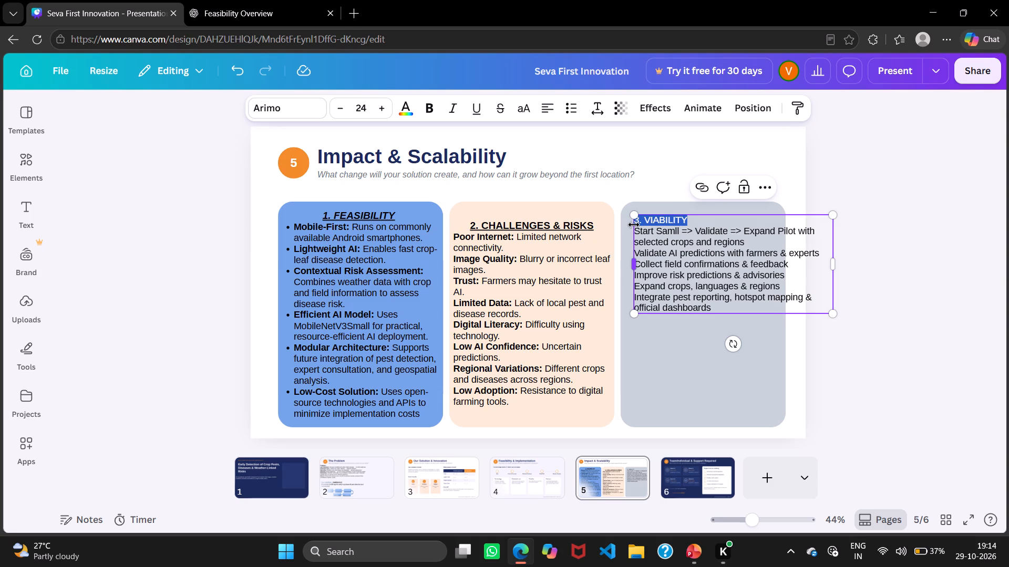
key("ctrl+b")
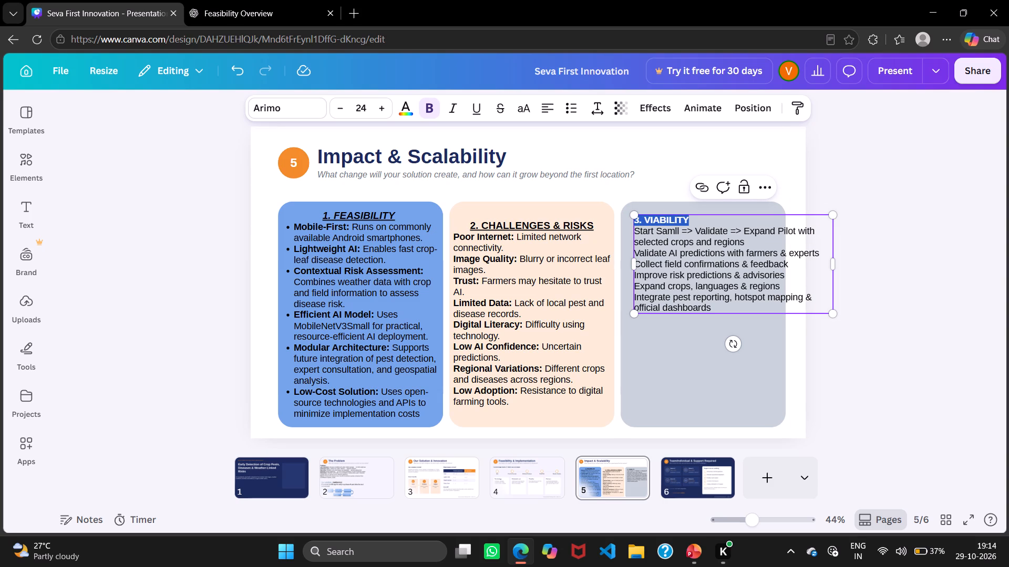
left_click(711, 223)
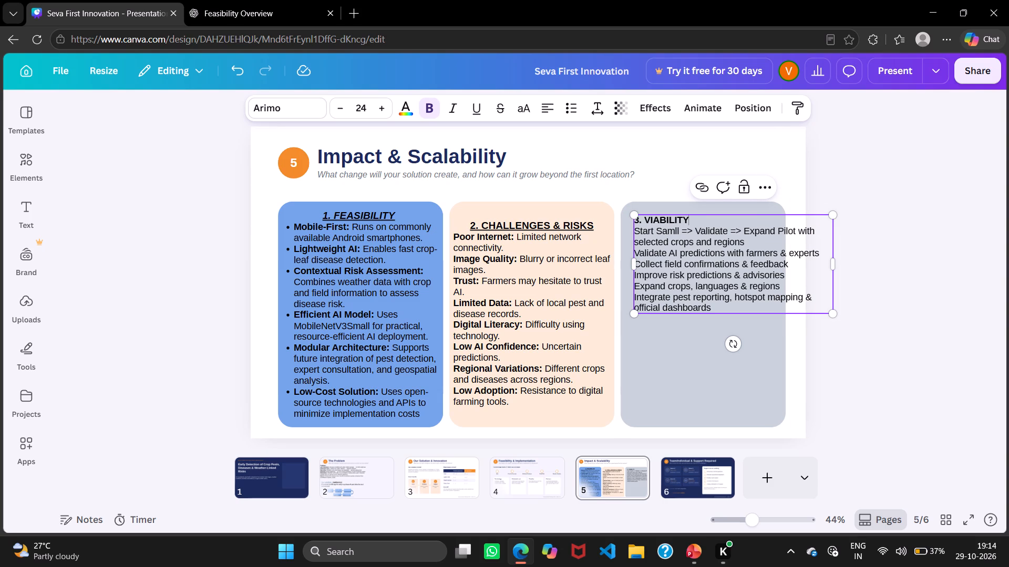
key("Return")
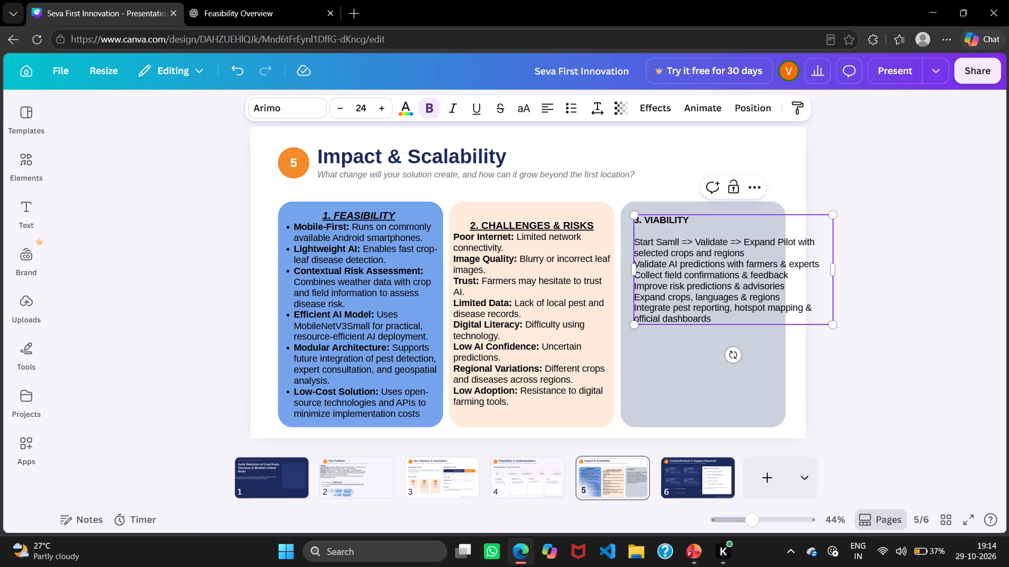
Centre the "3. VIABILITY" heading and make it underlined and italic.
left_click_drag(694, 218, 635, 222)
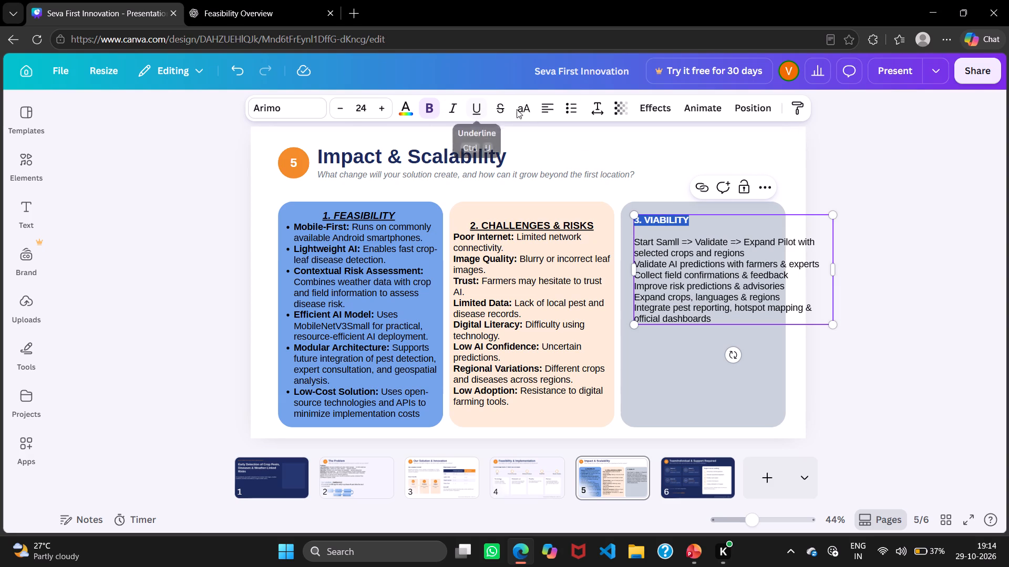
left_click(543, 110)
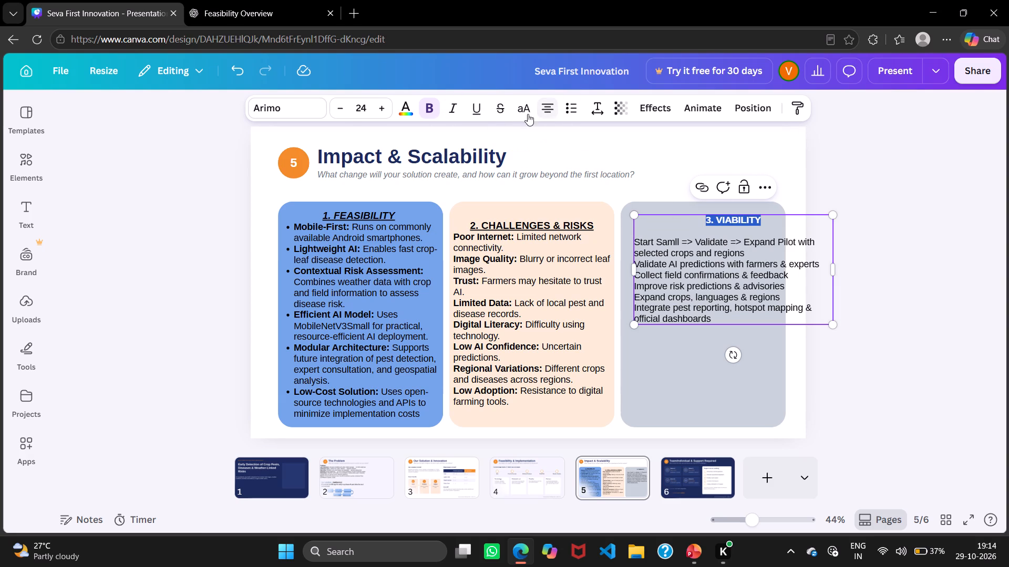
left_click(474, 109)
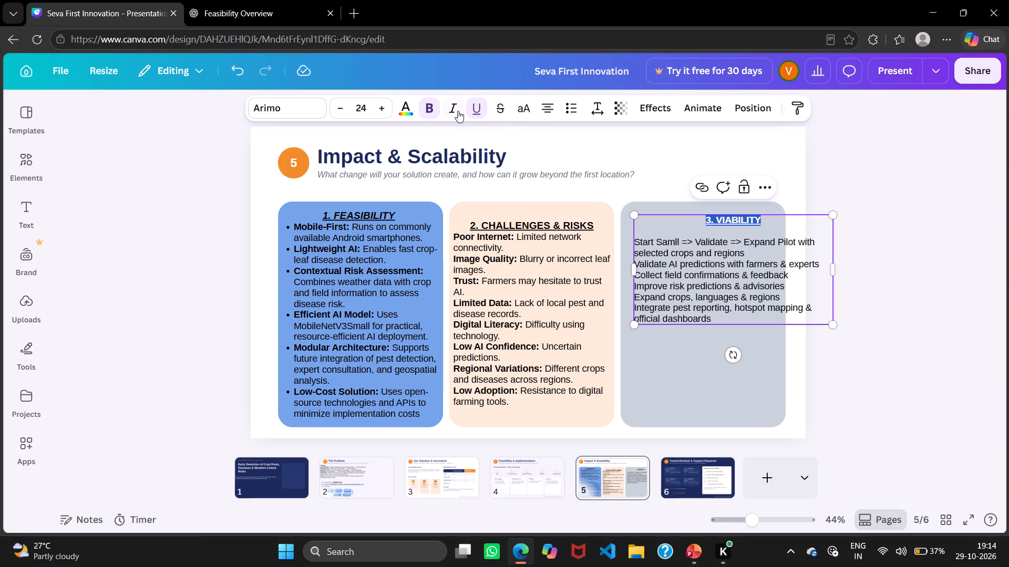
left_click(450, 109)
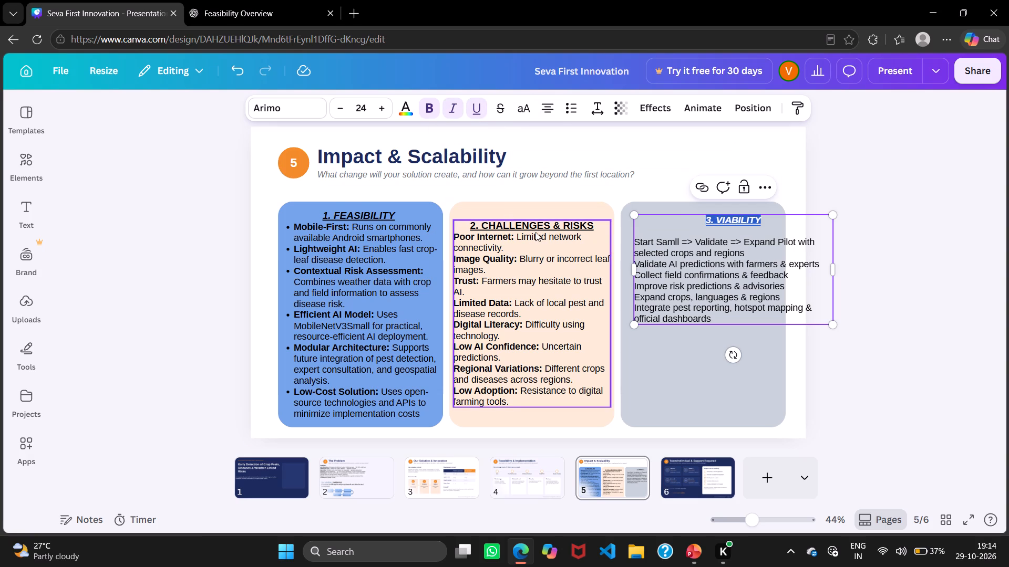
left_click(907, 288)
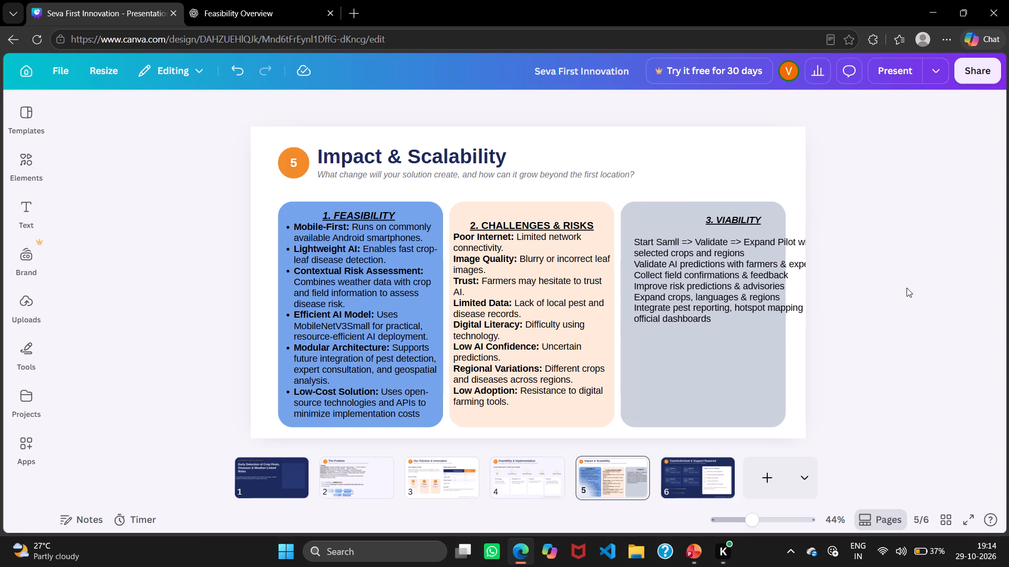
Align the Viability text box with the grey card's left edge and narrow it to the card's width, about 572.
left_click_drag(744, 264, 728, 261)
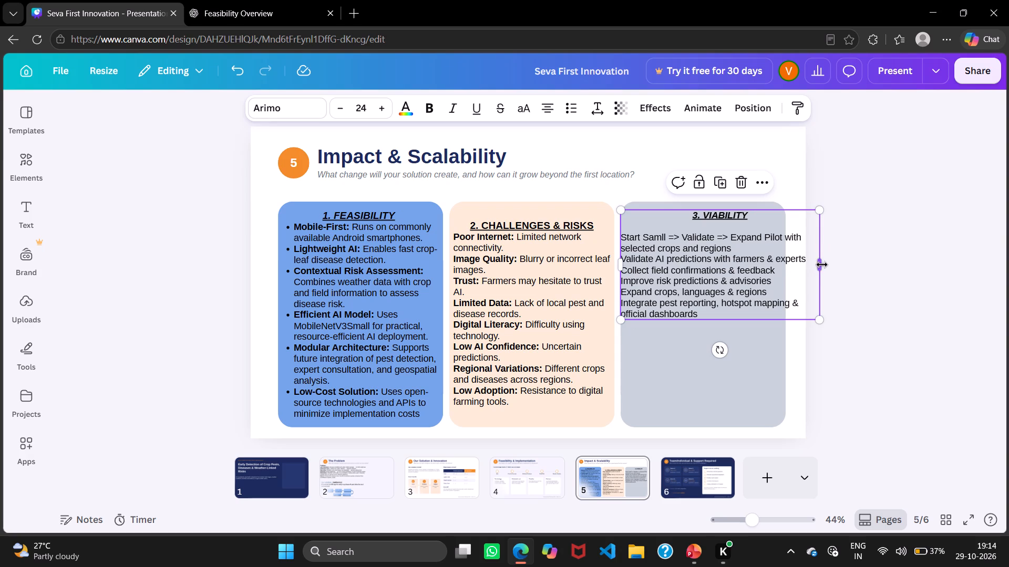
left_click_drag(822, 265, 795, 278)
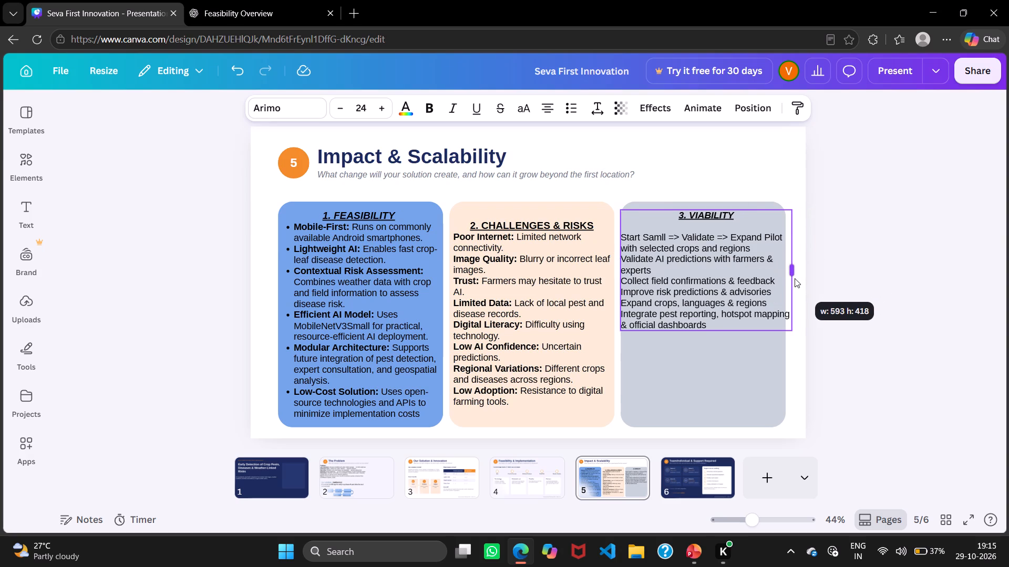
left_click_drag(795, 278, 791, 281)
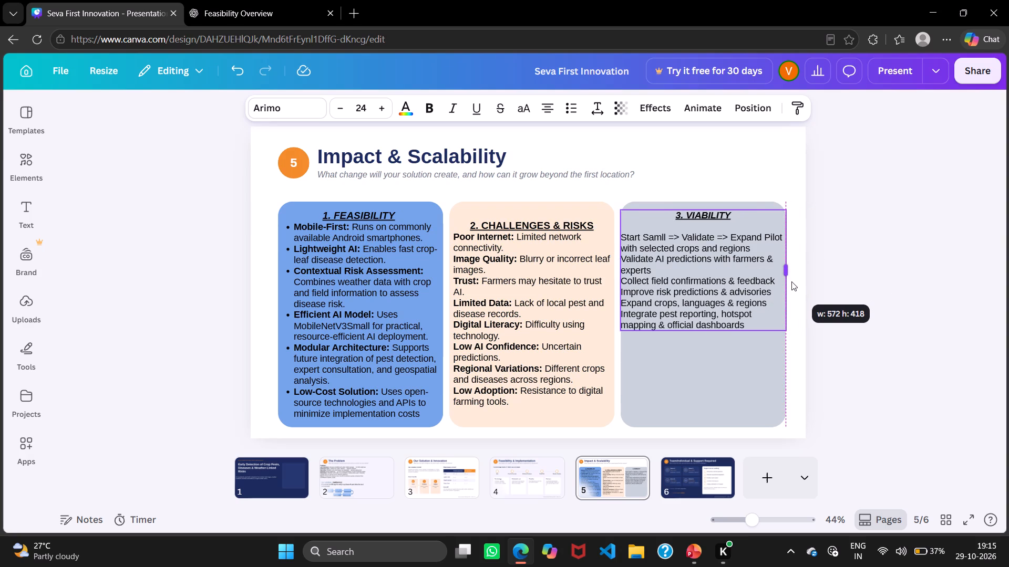
left_click_drag(791, 281, 789, 282)
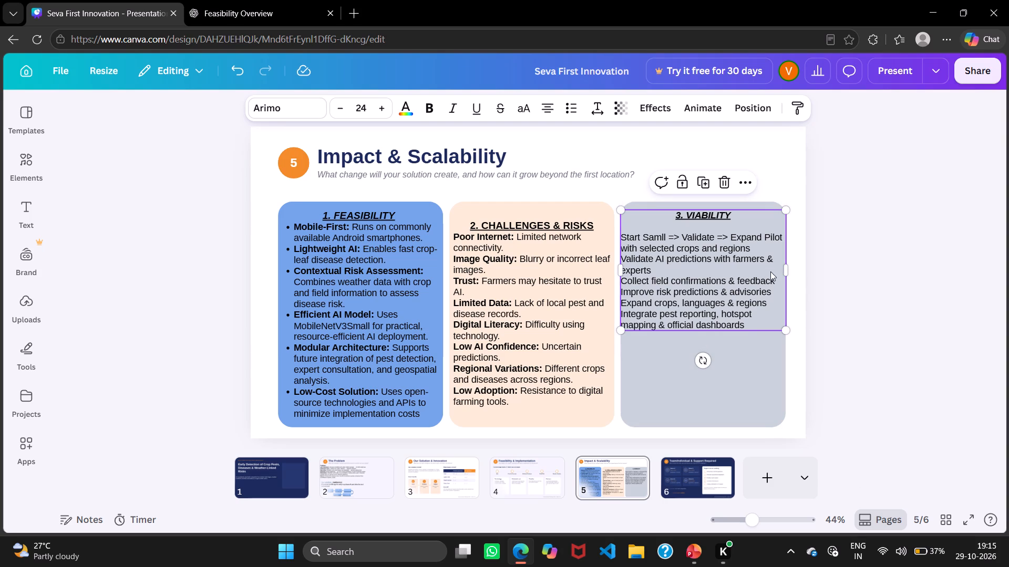
Insert a blank line between each of the six statements in the Viability text on the grey card.
double_click(753, 247)
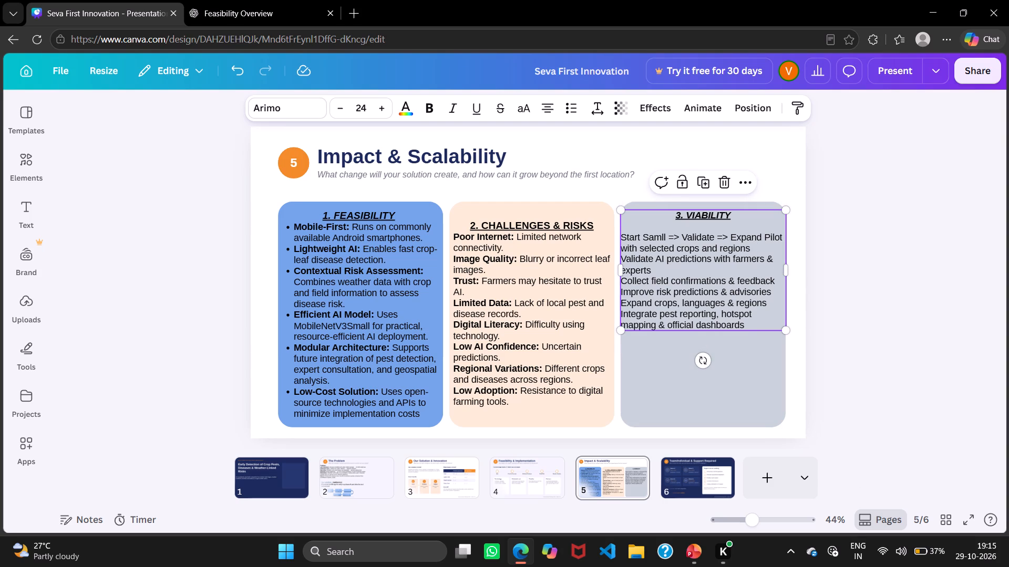
left_click(753, 247)
key("Return")
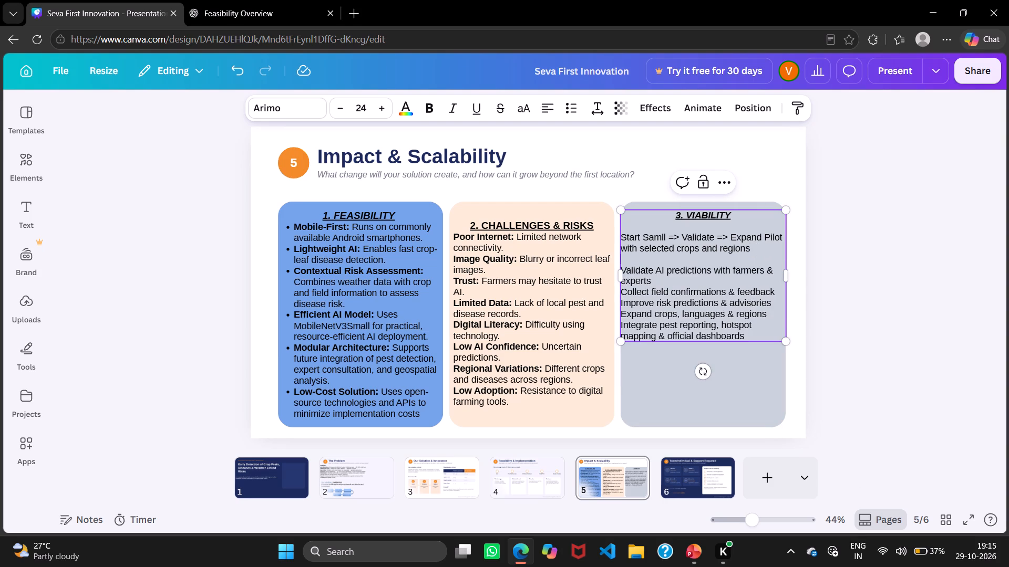
left_click(668, 279)
key("Return")
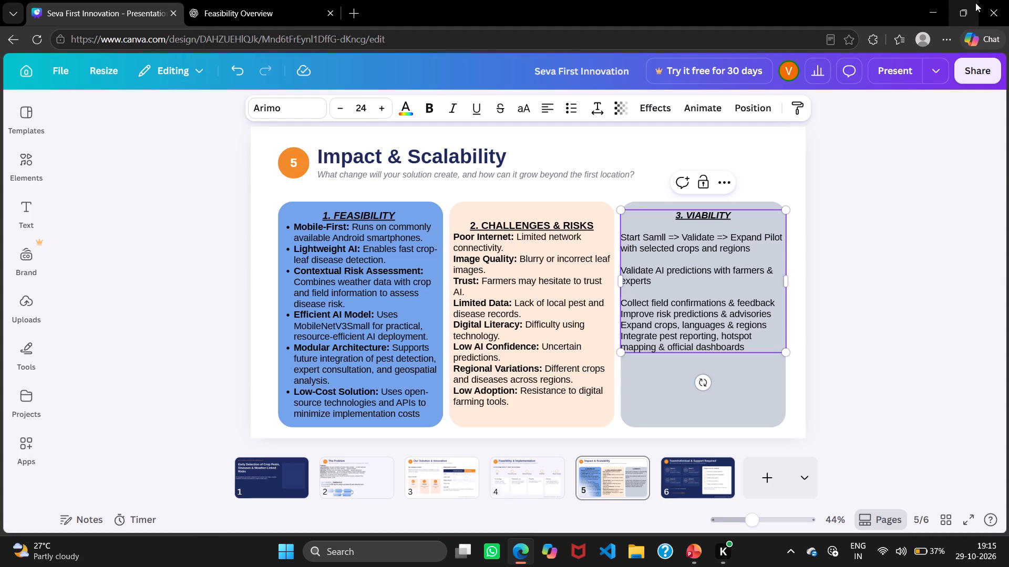
left_click(915, 45)
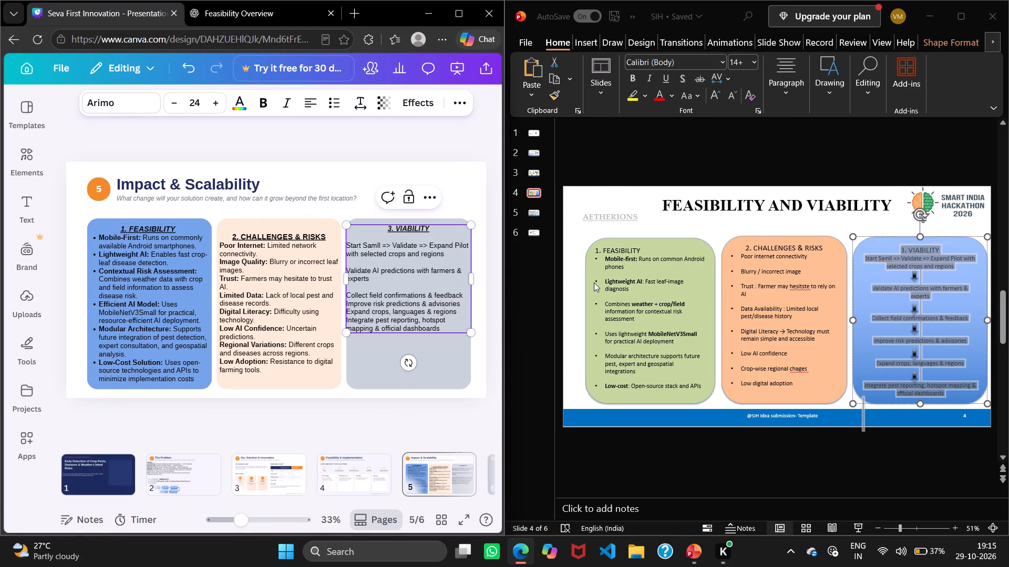
left_click(462, 295)
key("Return")
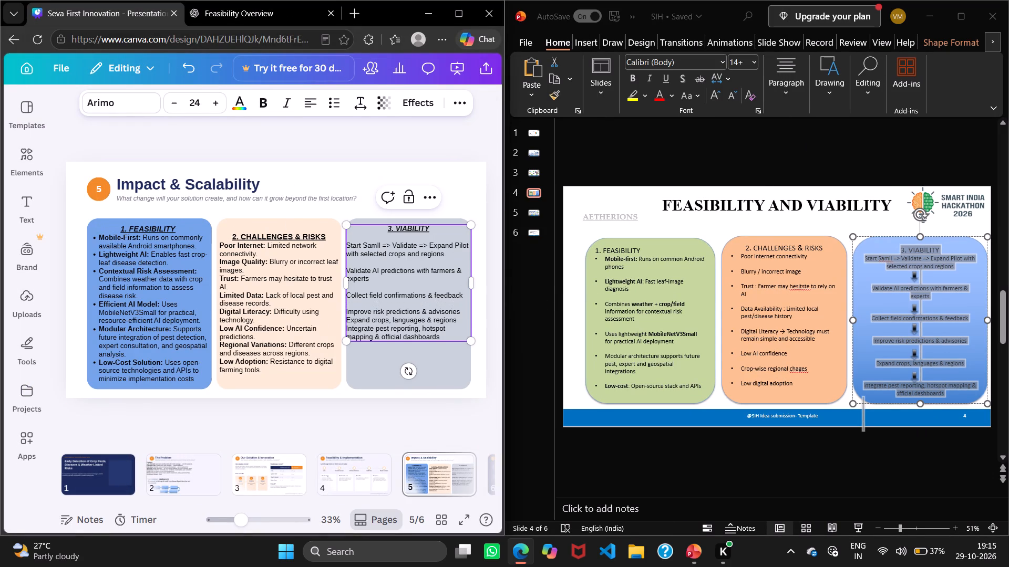
left_click(463, 316)
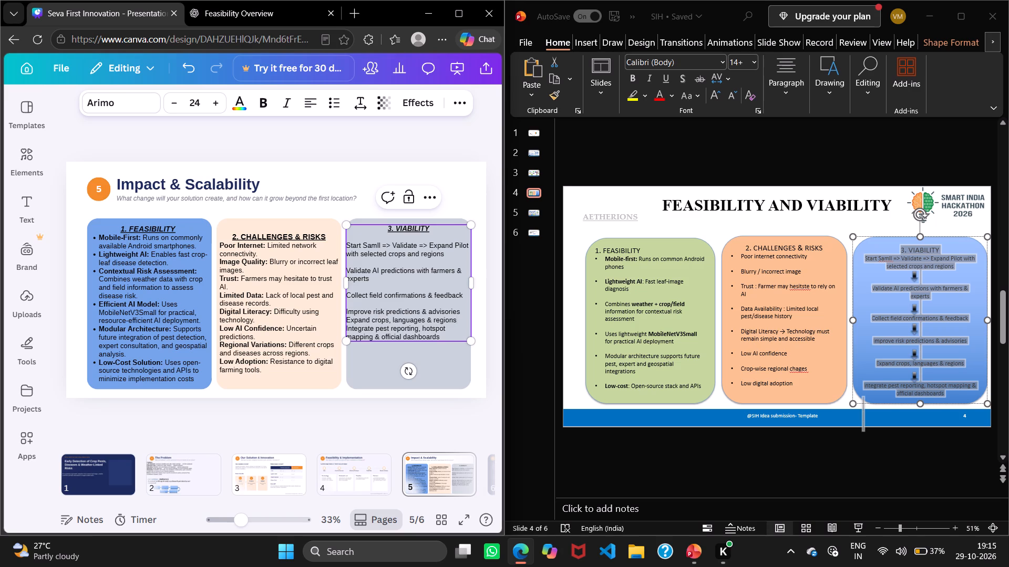
left_click(465, 310)
key("Return")
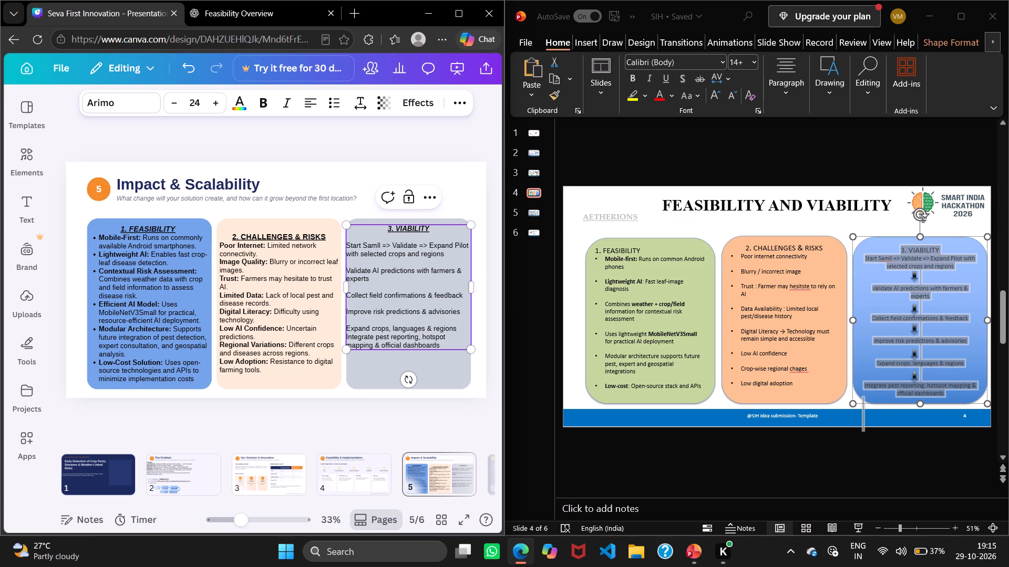
left_click(458, 331)
key("Return")
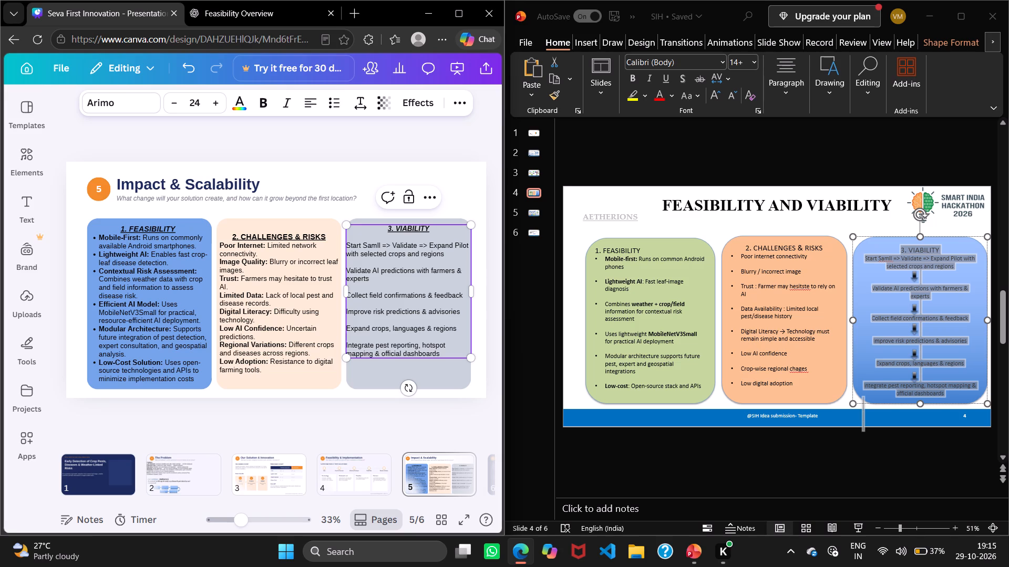
left_click(490, 344)
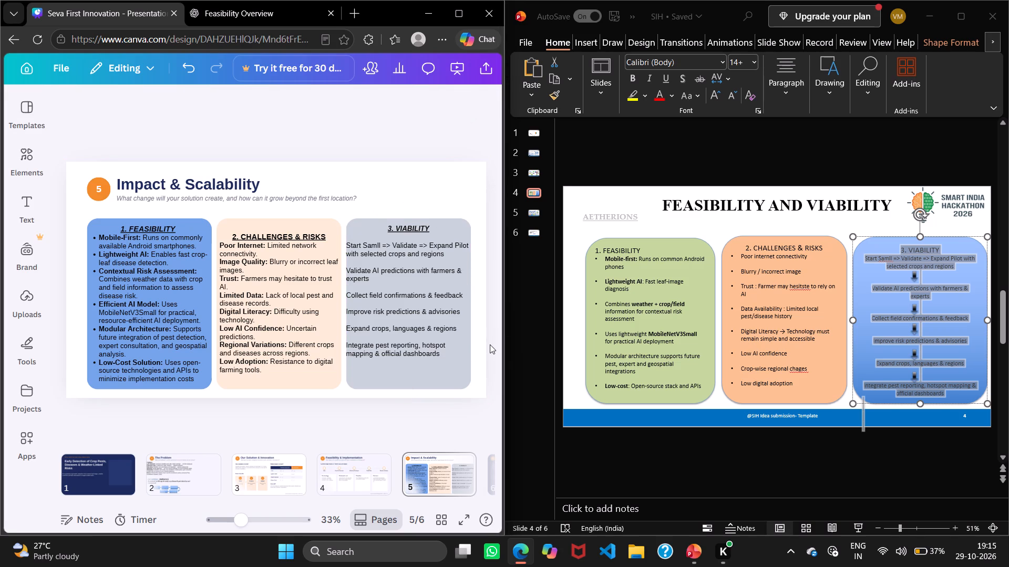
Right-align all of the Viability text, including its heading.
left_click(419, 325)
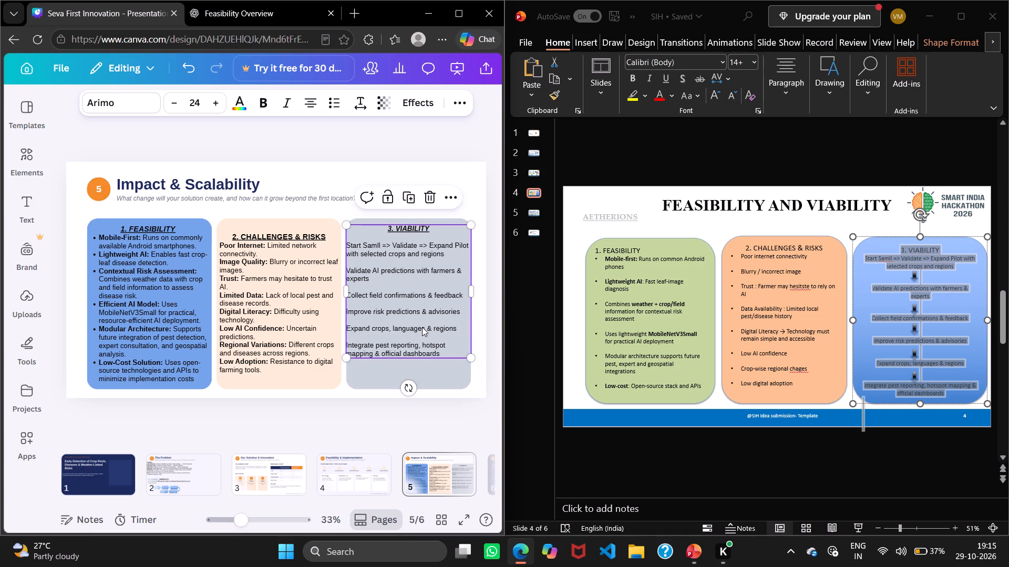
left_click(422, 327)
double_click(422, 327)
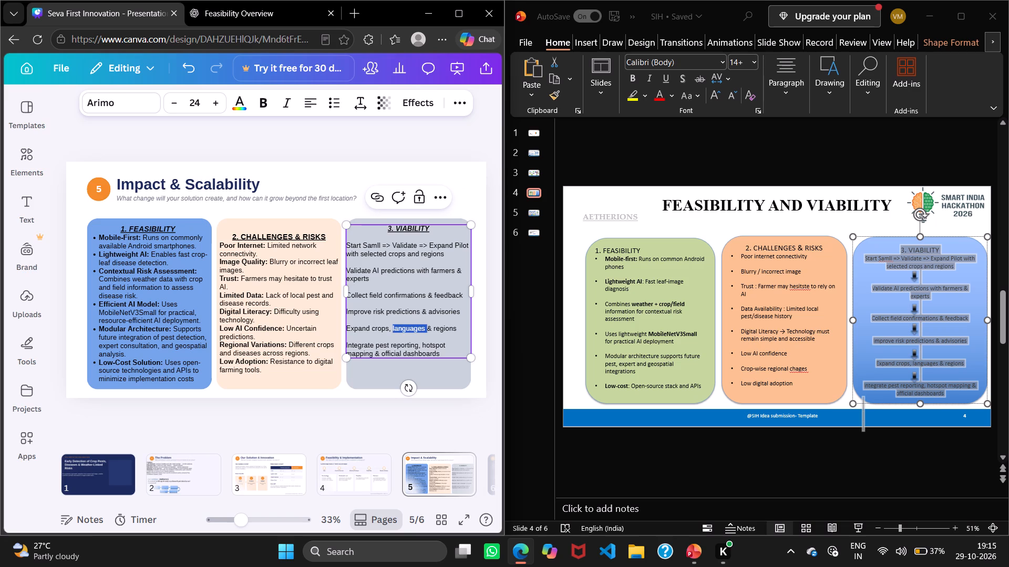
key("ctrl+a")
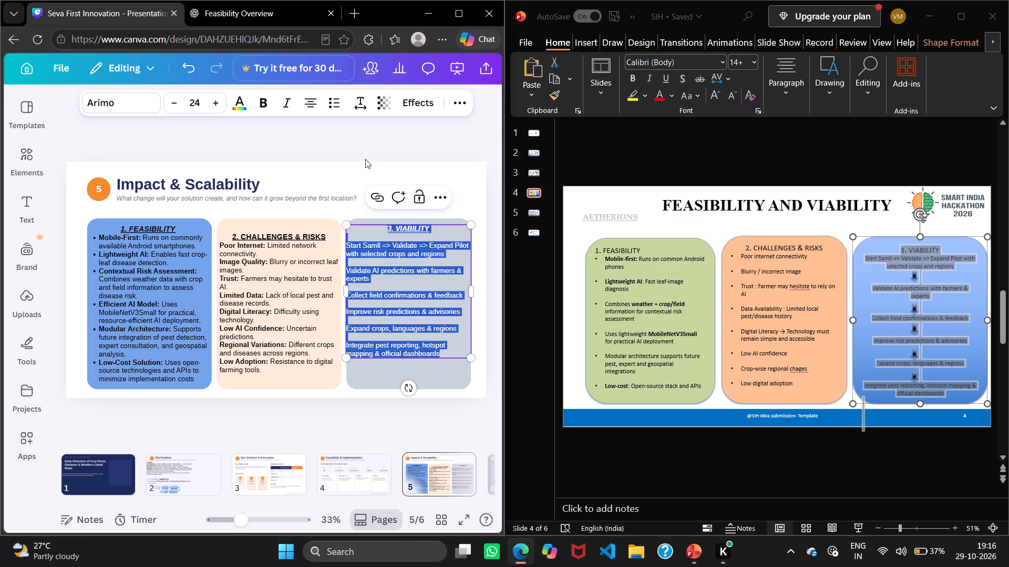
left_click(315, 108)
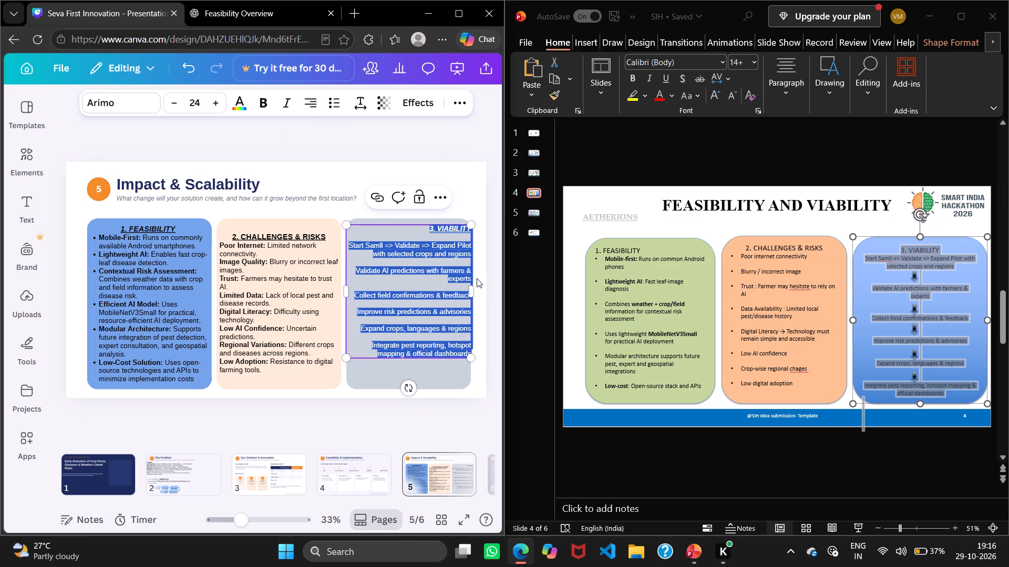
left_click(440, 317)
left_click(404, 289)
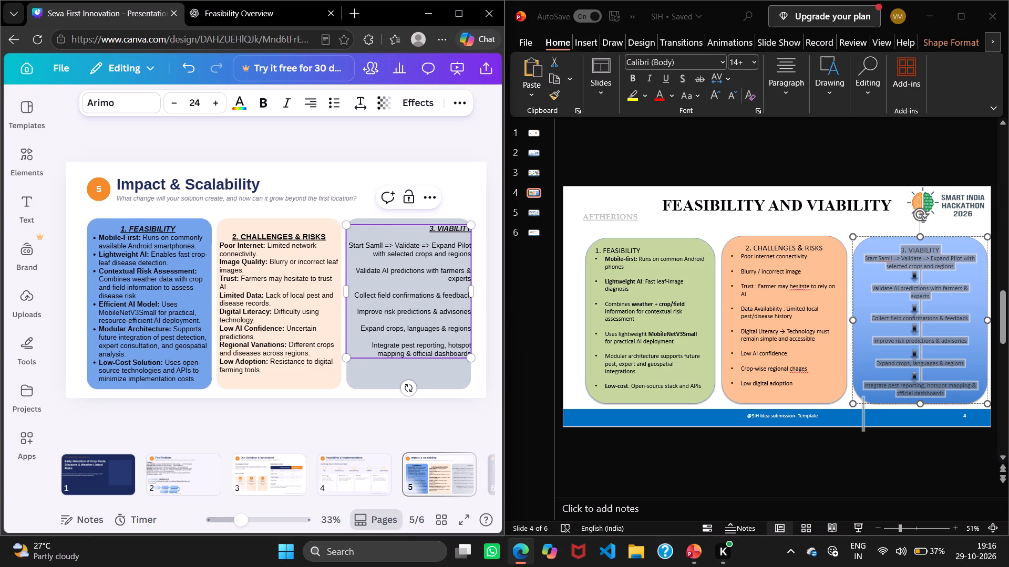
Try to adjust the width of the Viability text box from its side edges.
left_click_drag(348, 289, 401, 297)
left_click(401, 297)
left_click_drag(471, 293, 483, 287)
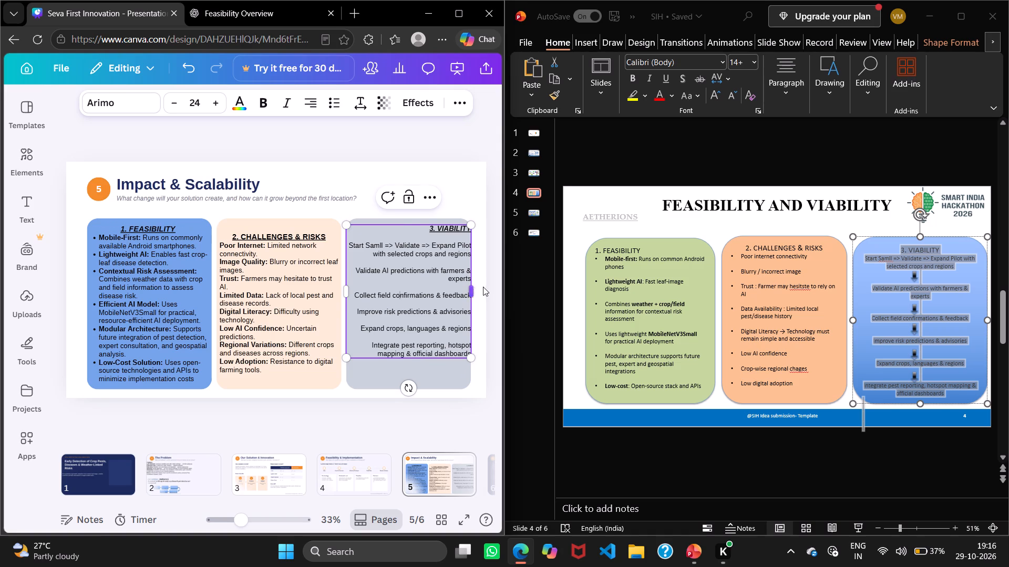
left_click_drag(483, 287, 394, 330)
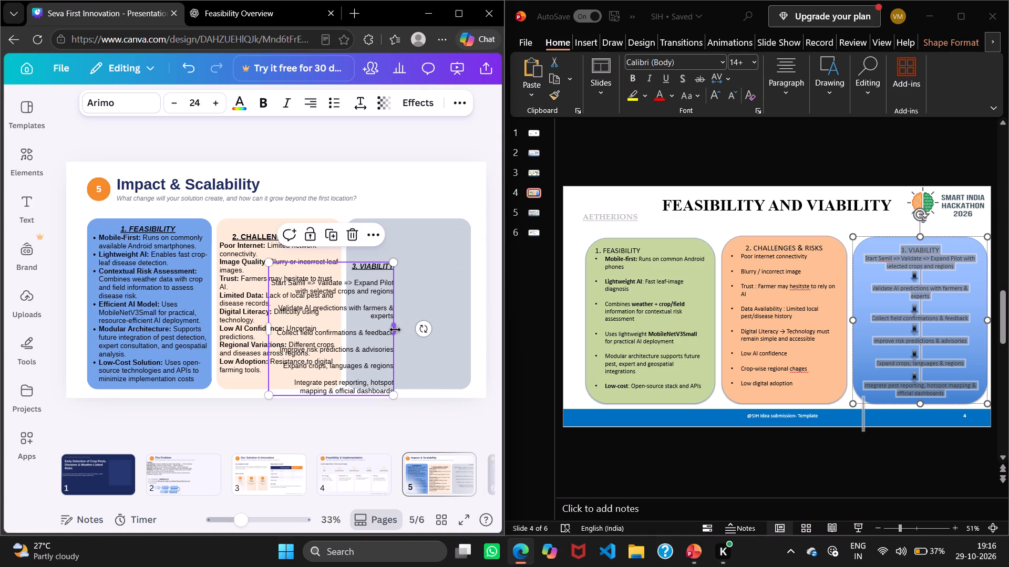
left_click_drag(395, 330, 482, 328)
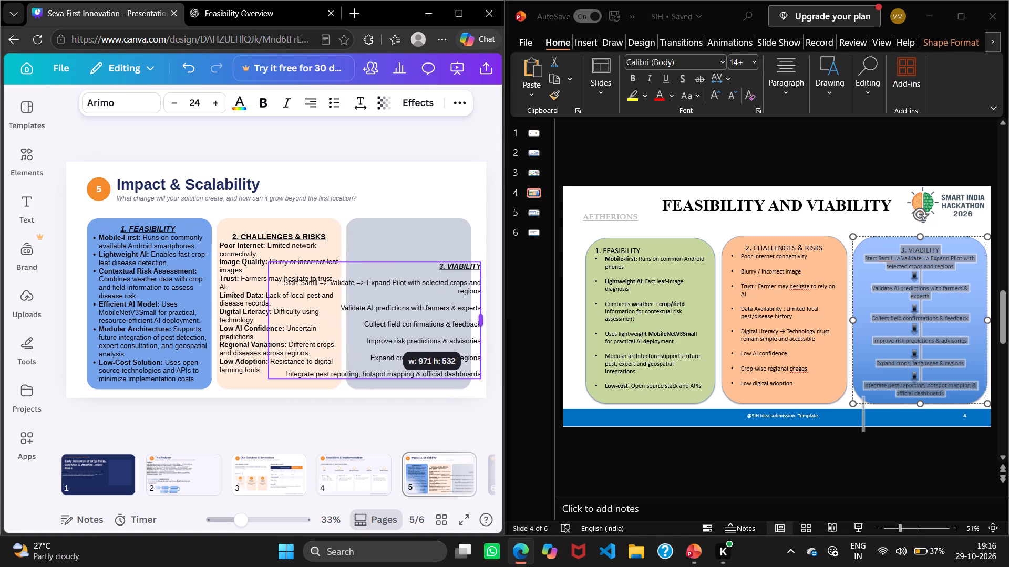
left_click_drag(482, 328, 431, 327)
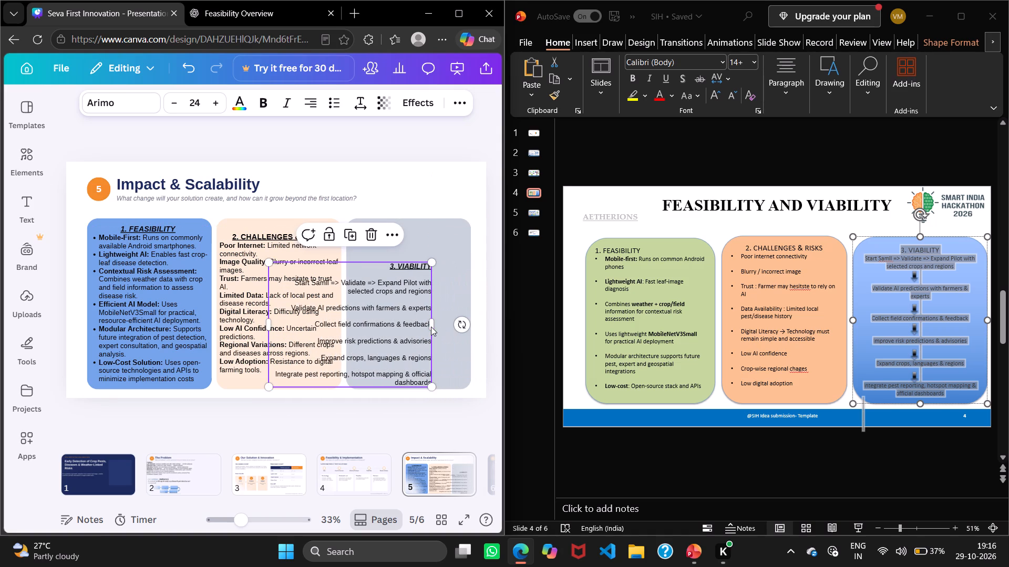
Centre-align all of the Viability text, including its heading.
left_click(312, 100)
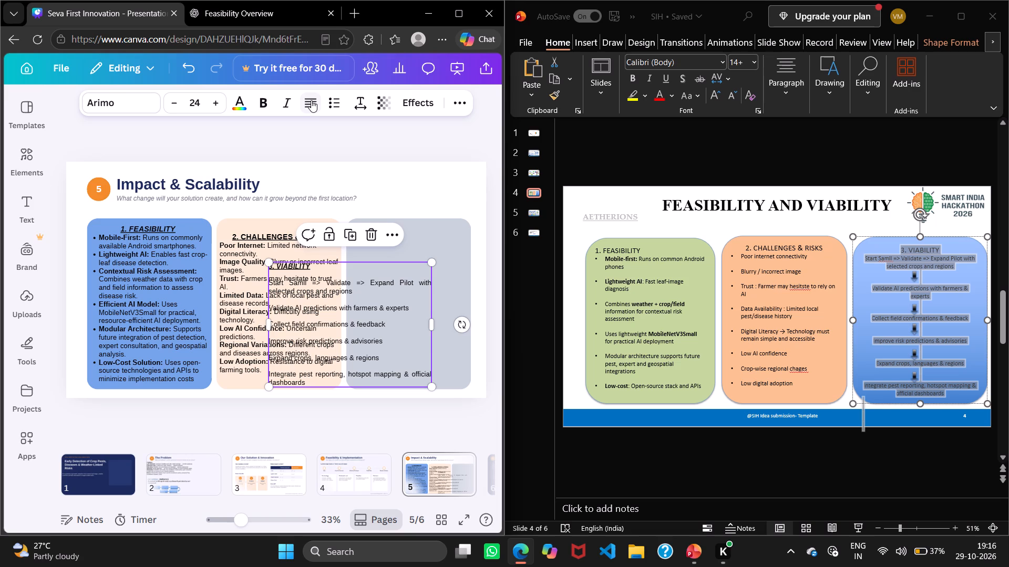
left_click(311, 100)
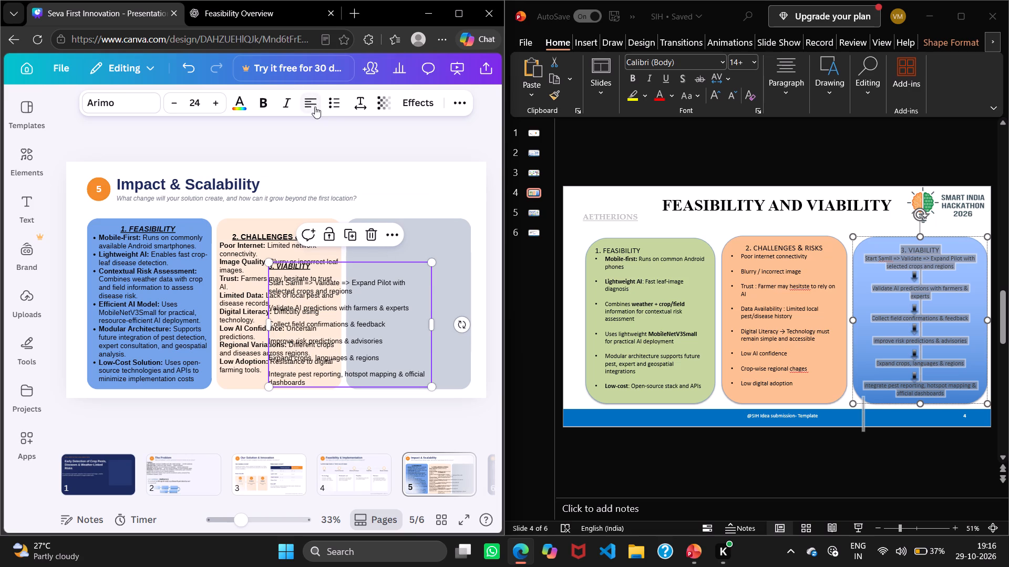
left_click(315, 107)
Move the Viability text box back onto the grey third card and narrow it to match the card's width and side edges.
left_click_drag(376, 275, 422, 249)
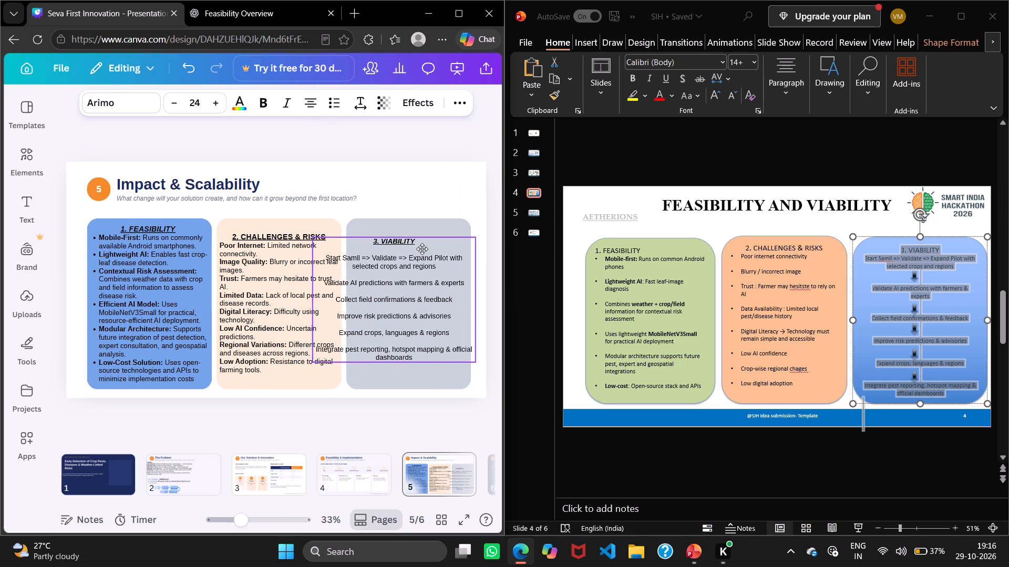
left_click_drag(422, 249, 426, 248)
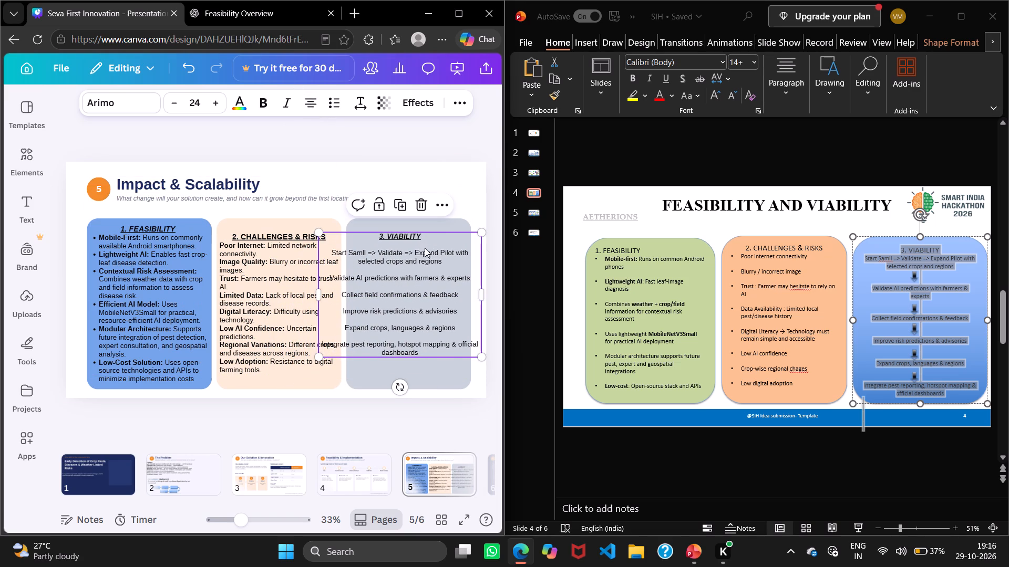
left_click_drag(316, 296, 336, 293)
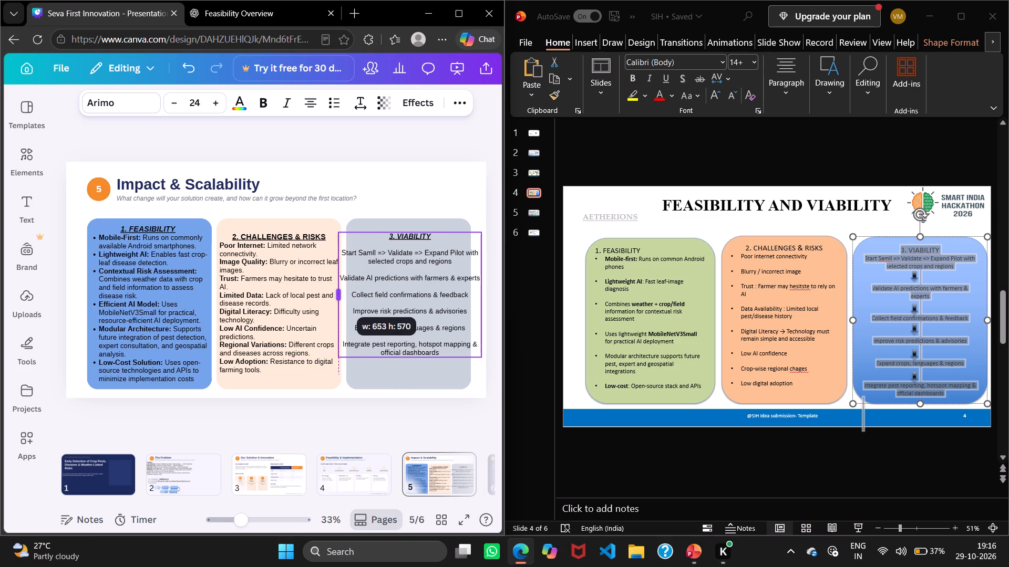
left_click_drag(336, 293, 349, 291)
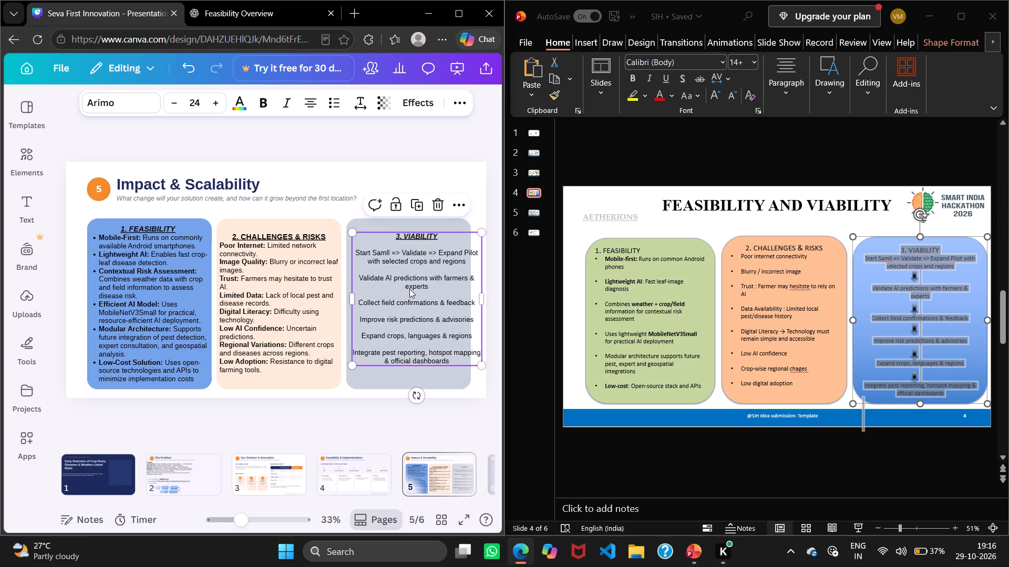
left_click_drag(412, 289, 407, 292)
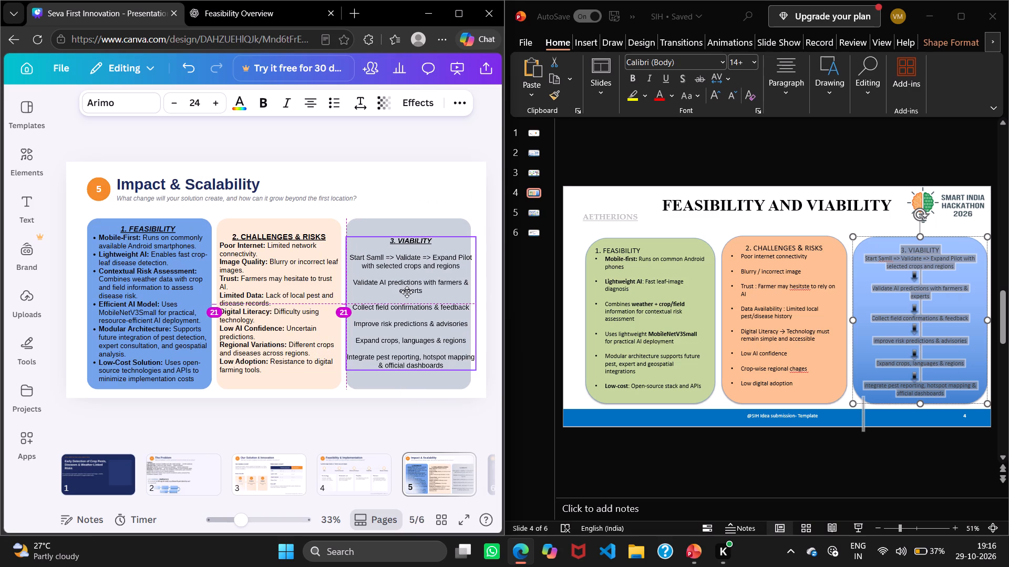
left_click_drag(407, 292, 407, 287)
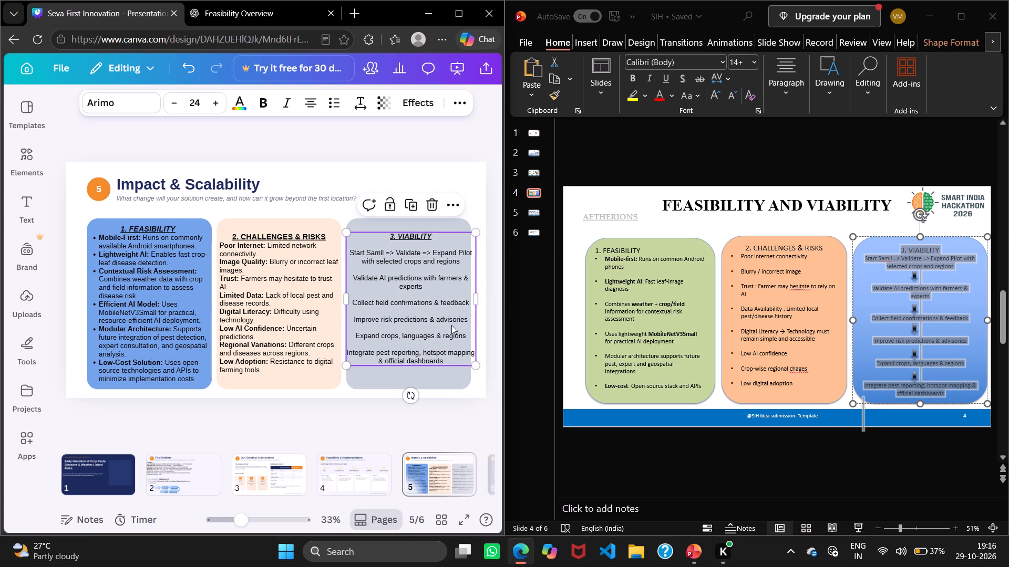
left_click(475, 301)
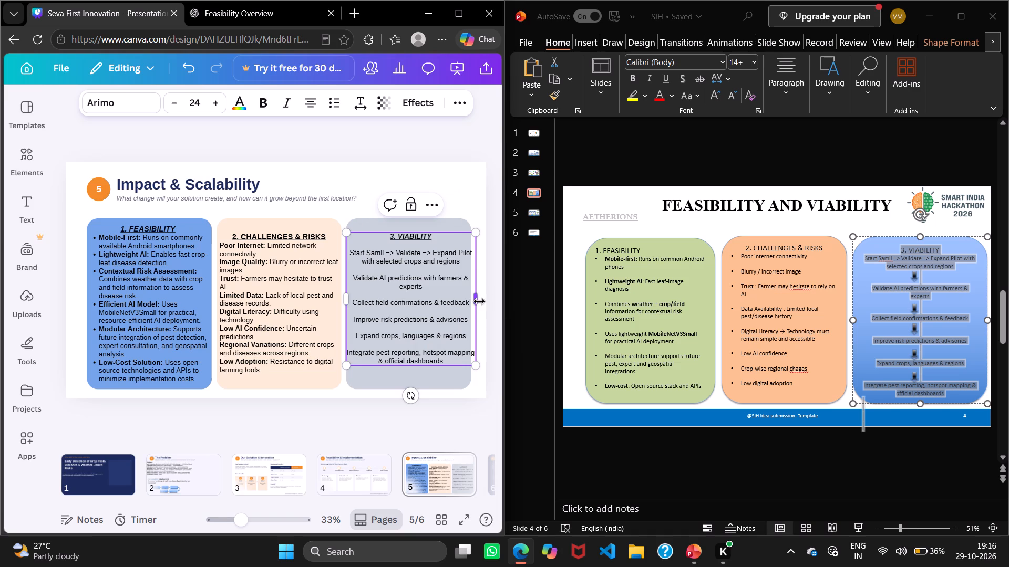
left_click(478, 301)
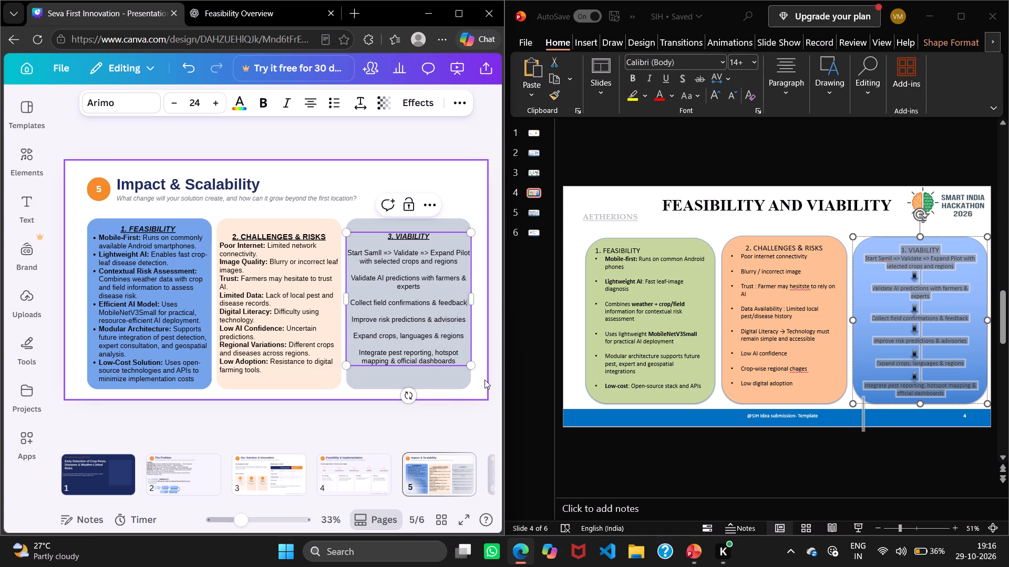
left_click(478, 422)
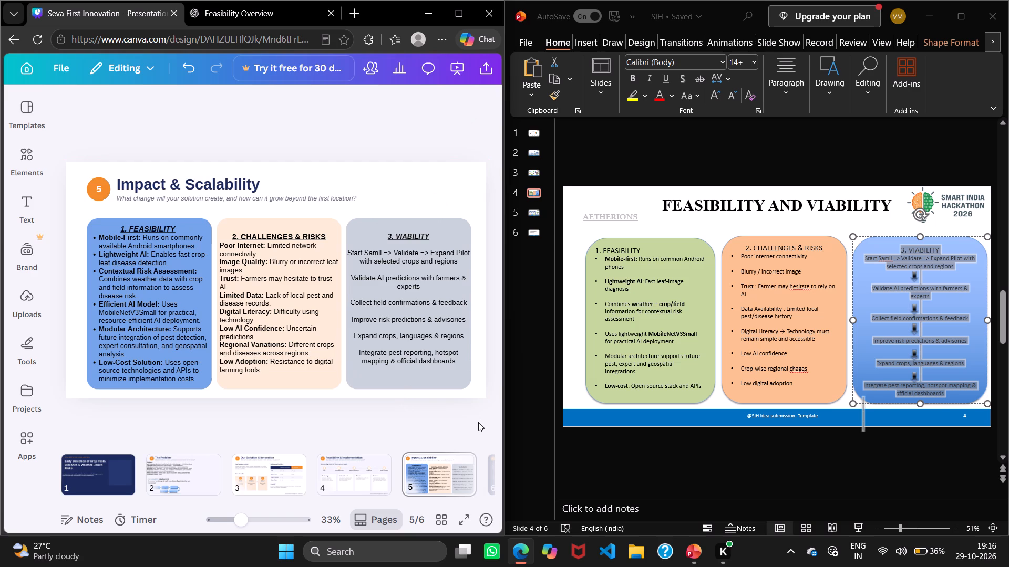
In the PowerPoint Feasibility and Viability slide, copy the small down arrow between the first two Viability statements.
left_click(410, 269)
left_click(410, 269)
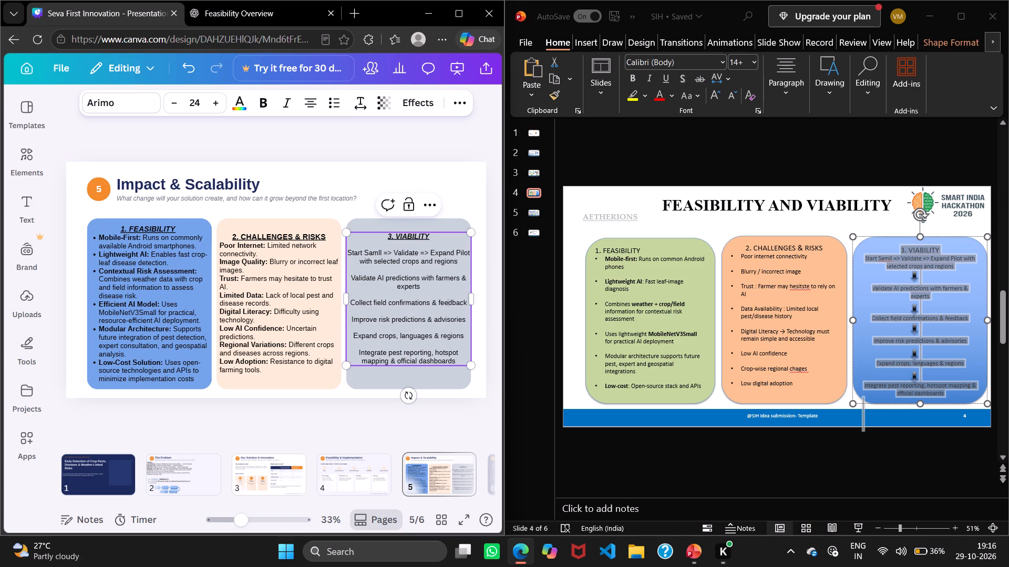
left_click(410, 269)
left_click(914, 272)
double_click(915, 278)
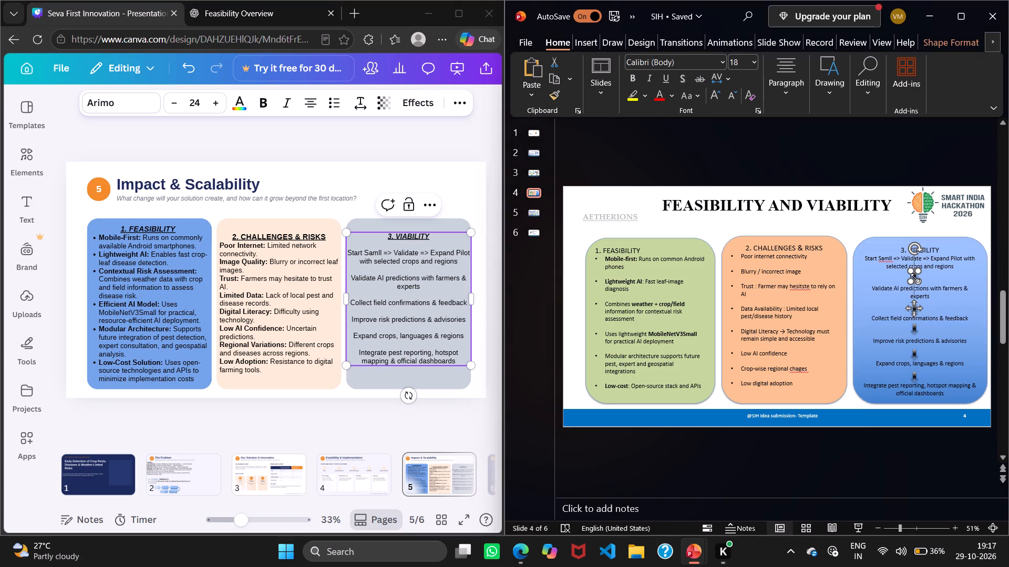
key("ctrl+c")
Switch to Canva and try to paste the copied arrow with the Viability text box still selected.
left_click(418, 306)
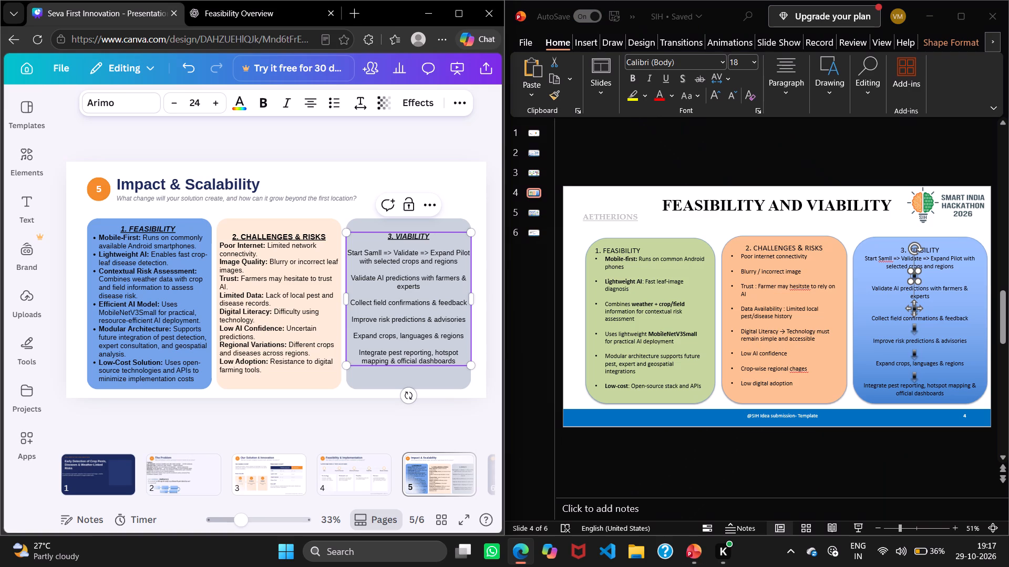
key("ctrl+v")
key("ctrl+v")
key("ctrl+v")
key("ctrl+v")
Copy the small down arrow between PowerPoint's first two Viability statements again and paste it onto Canva's Impact & Scalability slide.
left_click(915, 275)
left_click(915, 275)
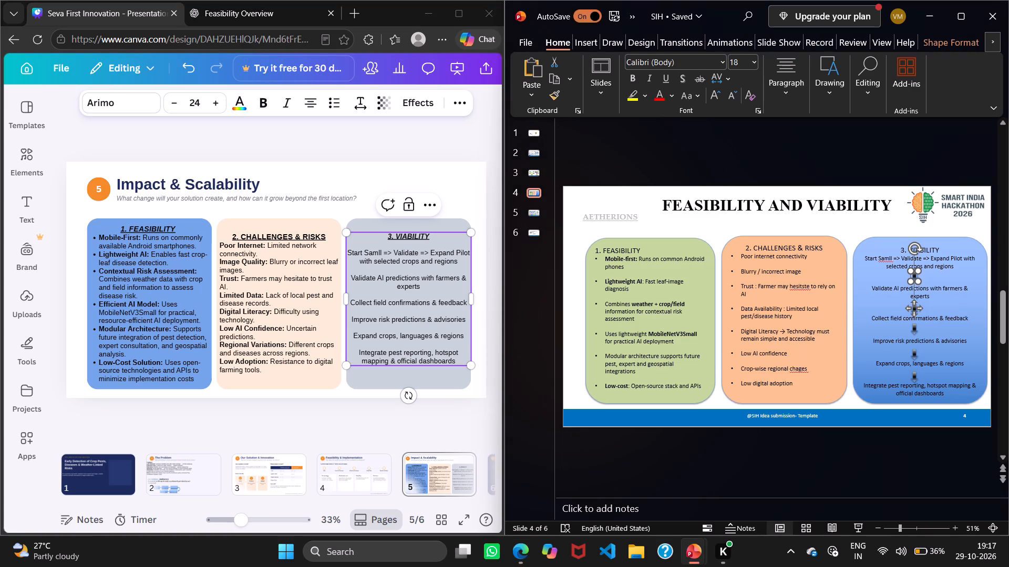
key("ctrl+c")
key("ctrl+c")
key("ctrl+c")
key("ctrl+c")
left_click(308, 411)
left_click(308, 411)
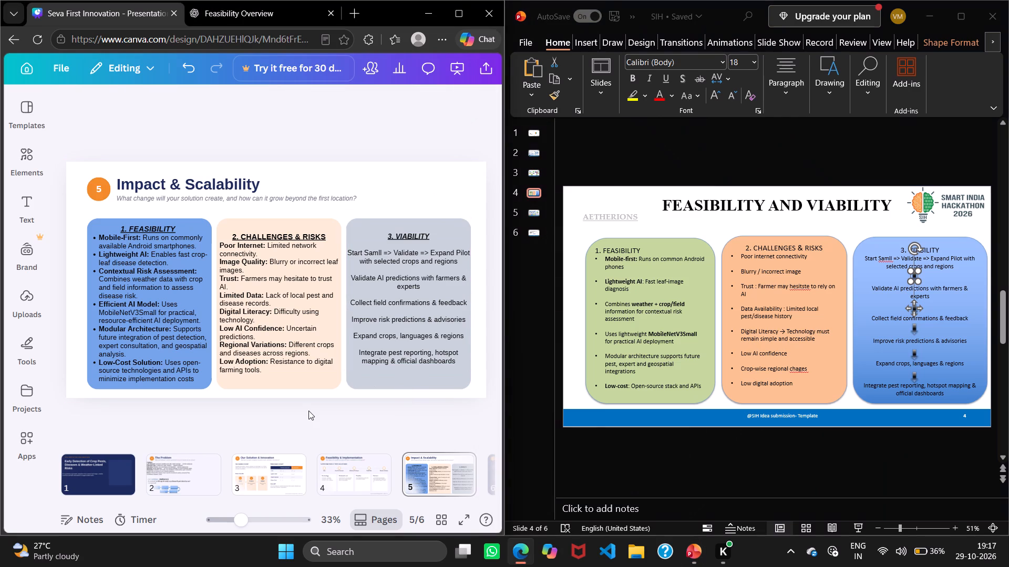
key("ctrl+v")
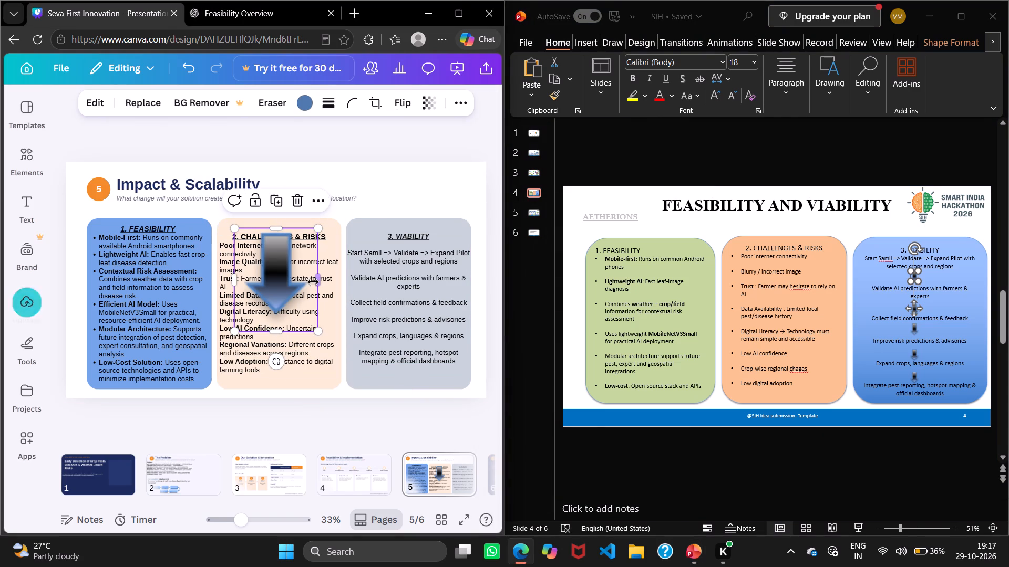
Shrink the pasted down arrow proportionally until it is about two text lines tall.
left_click_drag(314, 282, 306, 278)
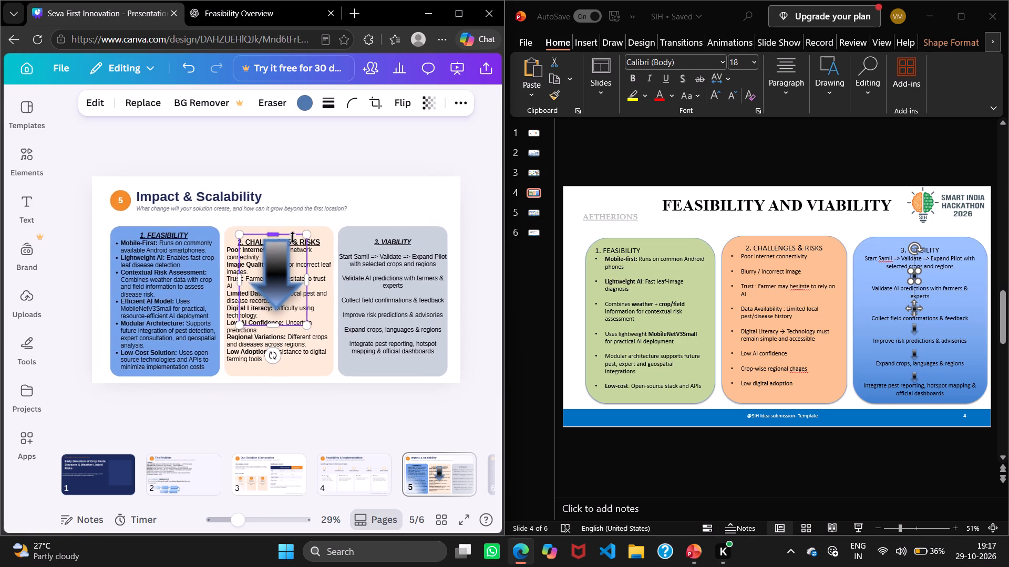
left_click_drag(310, 226, 309, 227)
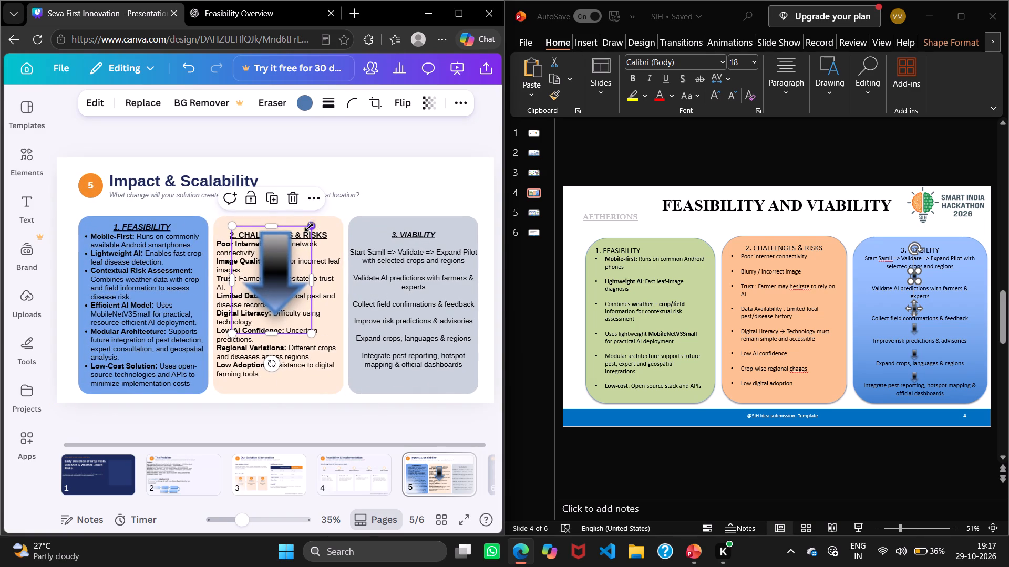
left_click_drag(309, 227, 261, 320)
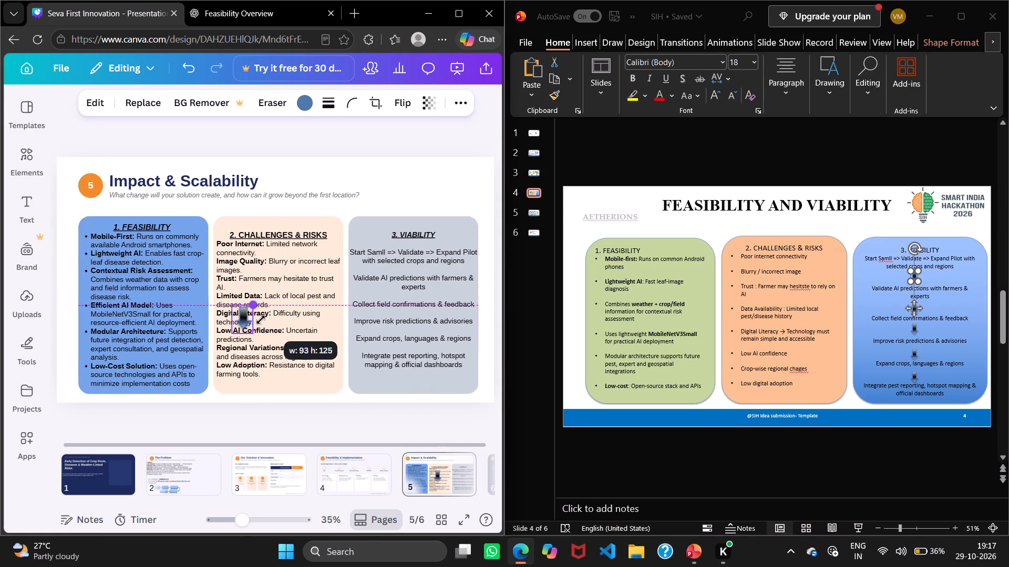
left_click_drag(261, 320, 258, 322)
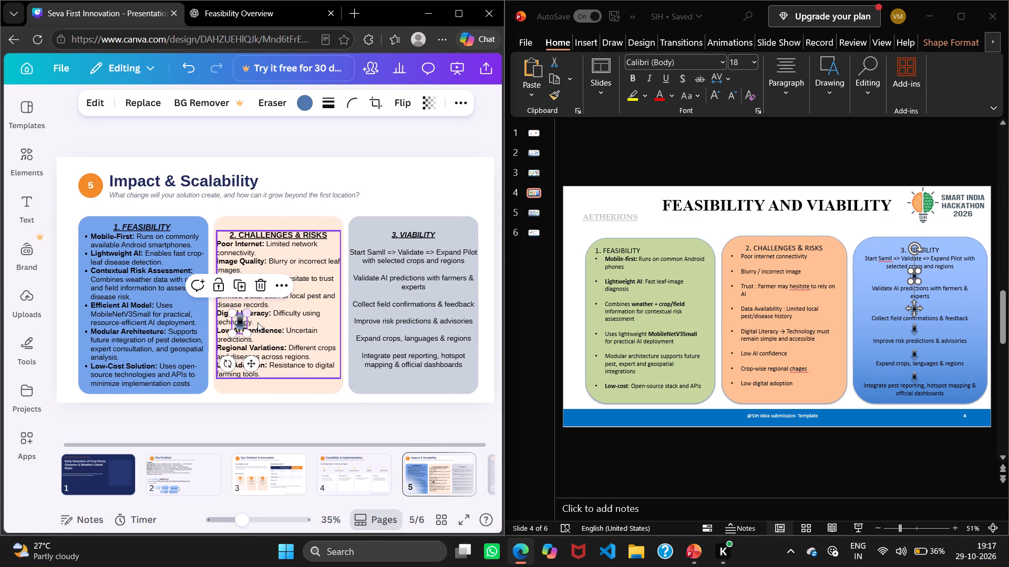
Move the arrow onto the Viability card, shrink it further to fit one line gap, and centre it between the first two statements.
left_click_drag(251, 363, 359, 338)
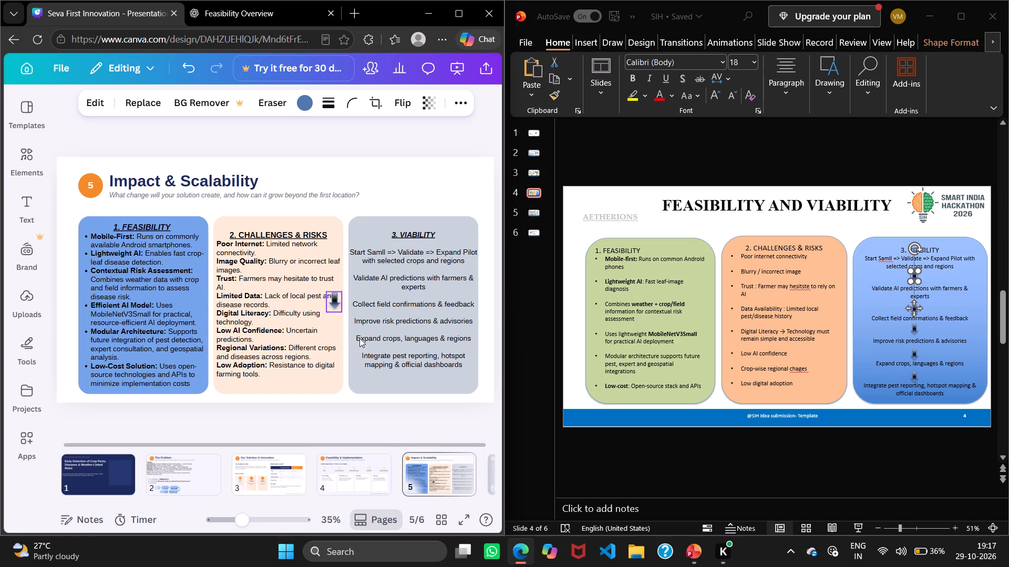
left_click_drag(359, 338, 428, 313)
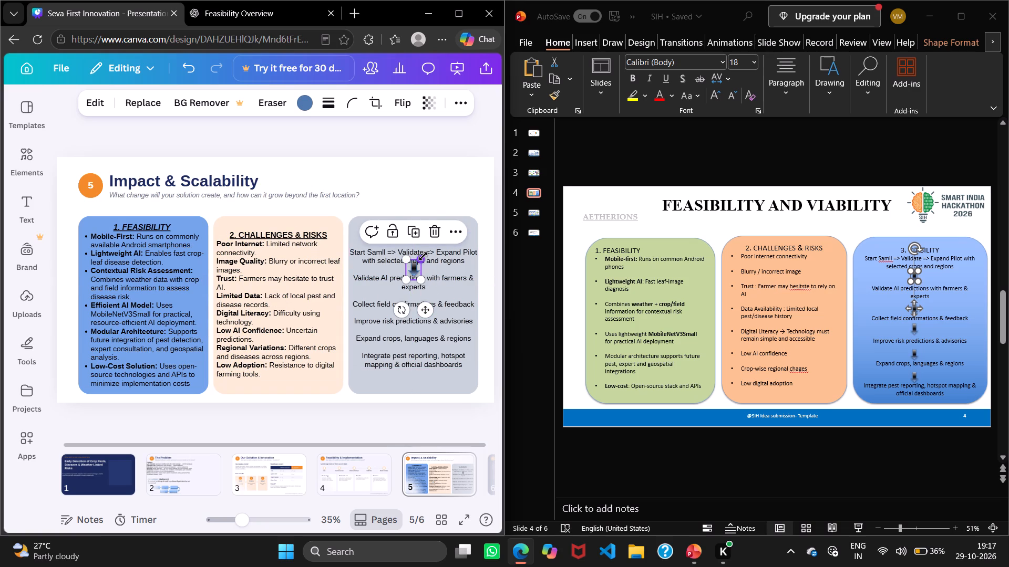
left_click_drag(423, 256, 418, 265)
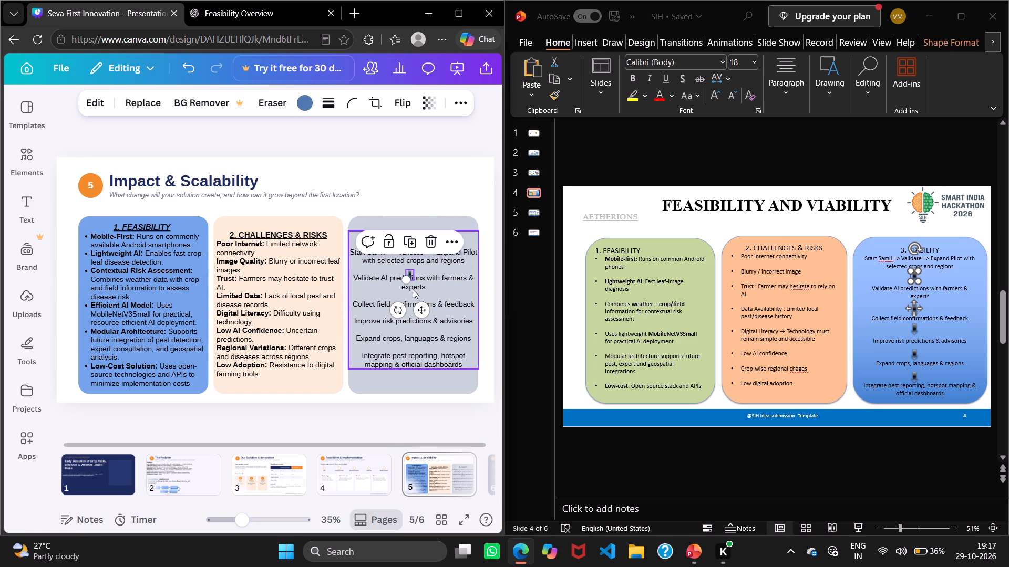
left_click(420, 308)
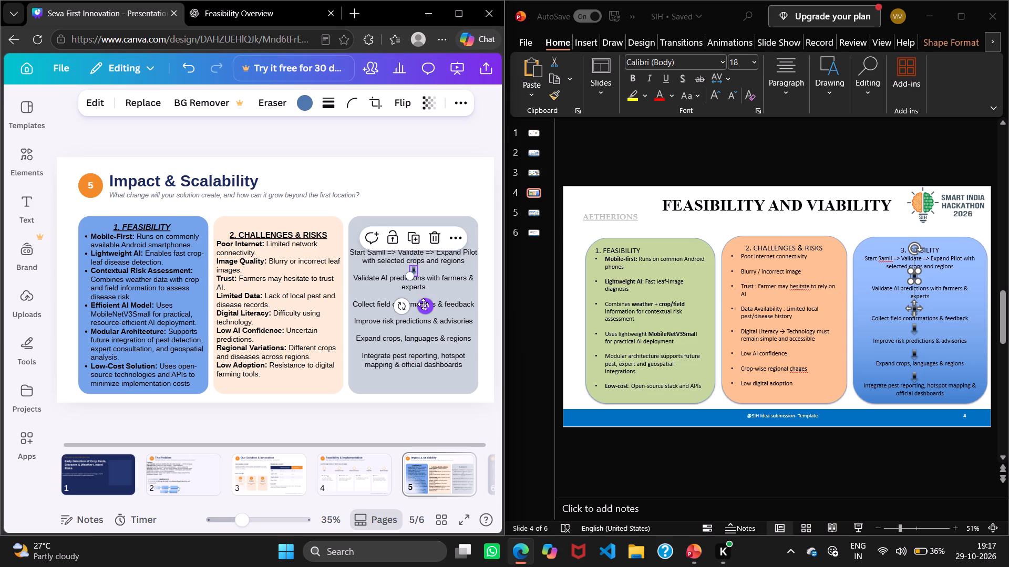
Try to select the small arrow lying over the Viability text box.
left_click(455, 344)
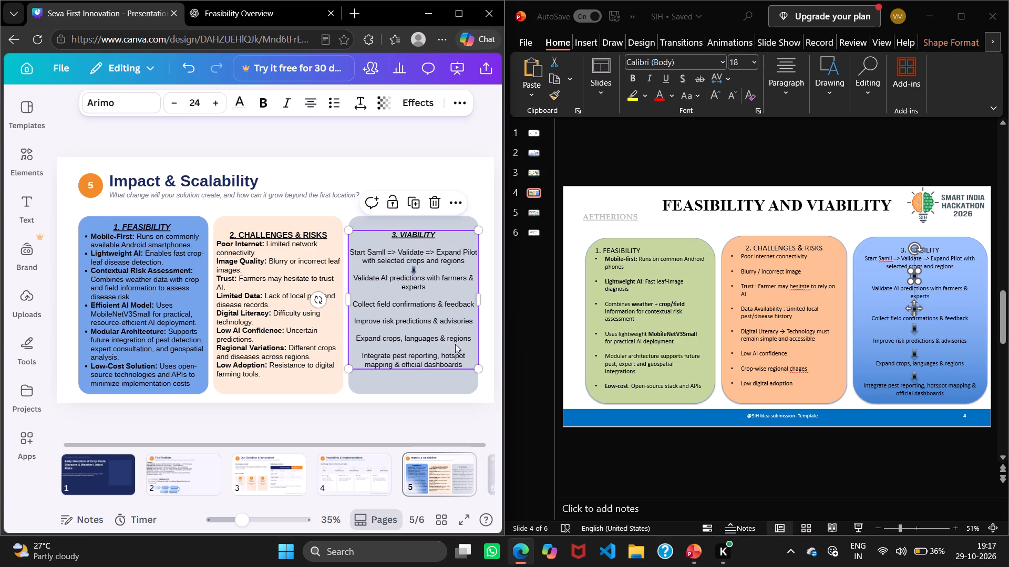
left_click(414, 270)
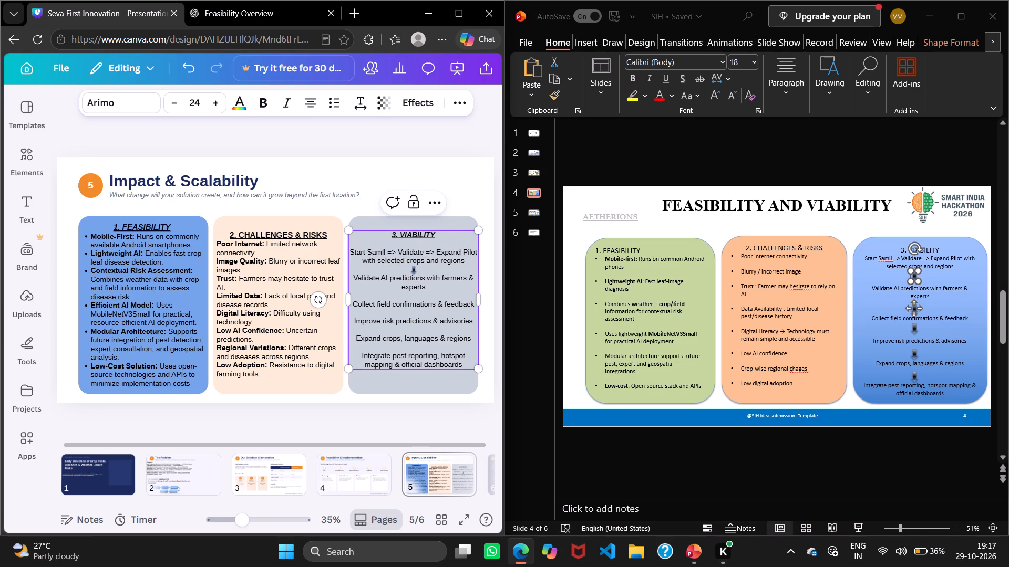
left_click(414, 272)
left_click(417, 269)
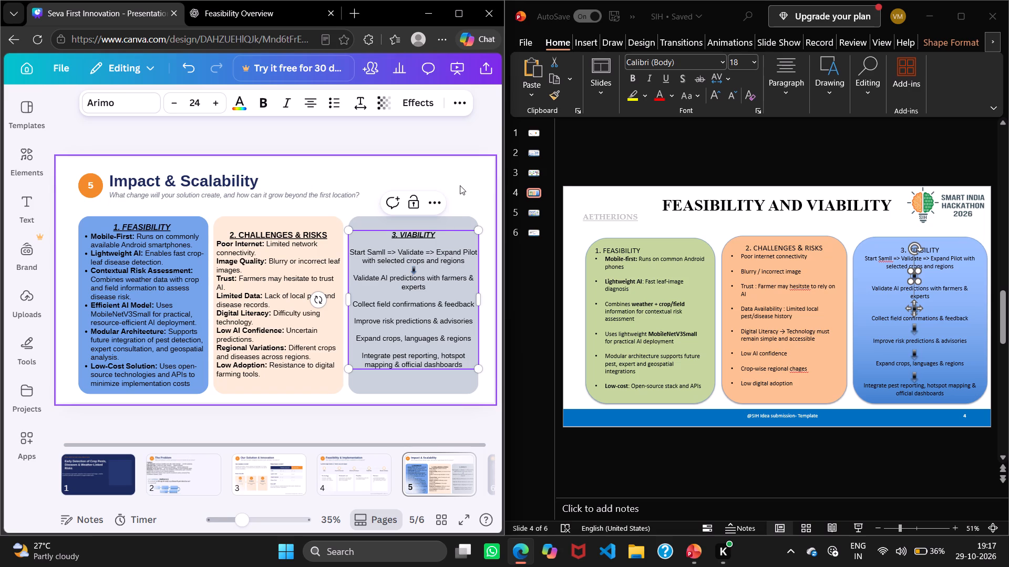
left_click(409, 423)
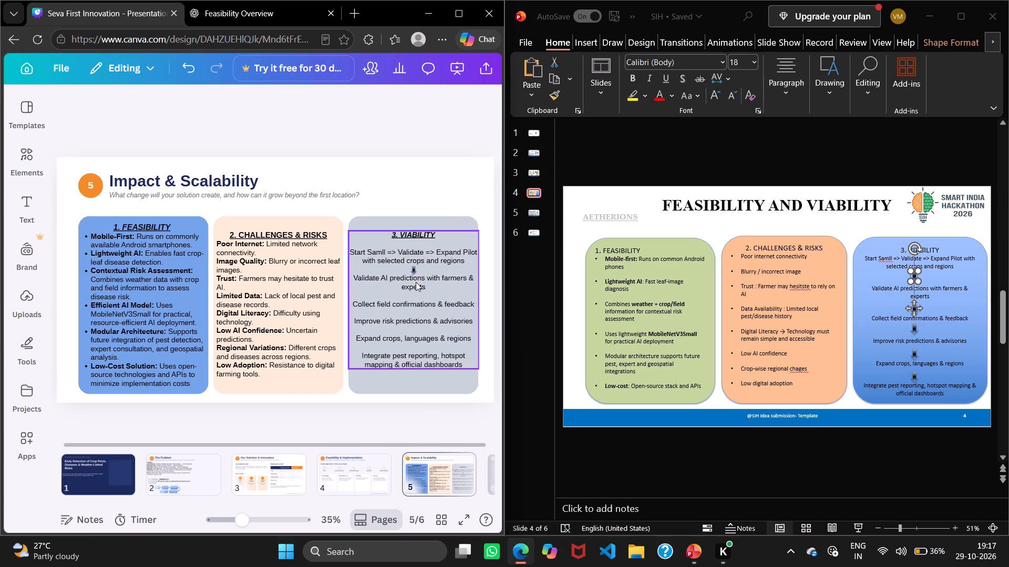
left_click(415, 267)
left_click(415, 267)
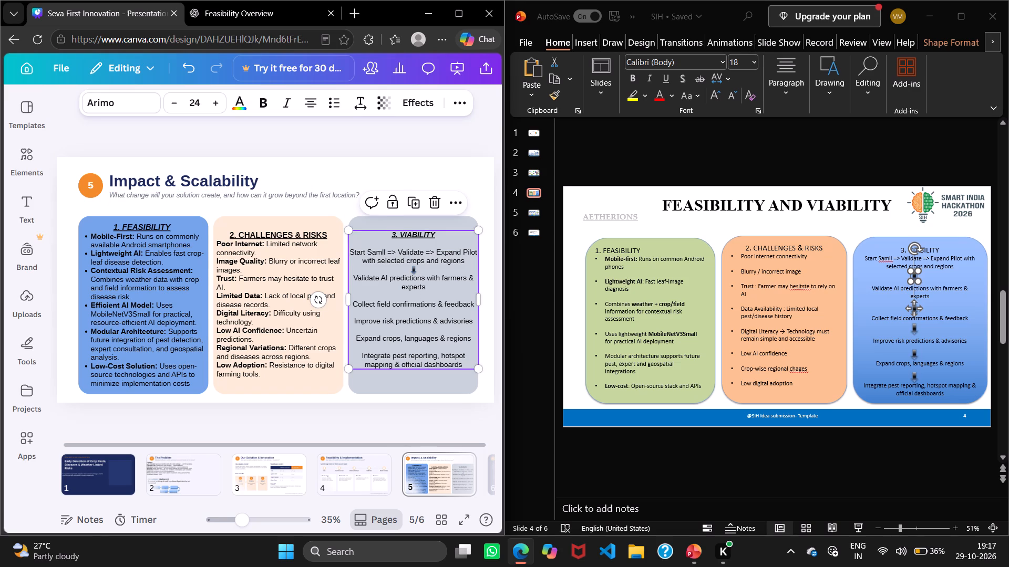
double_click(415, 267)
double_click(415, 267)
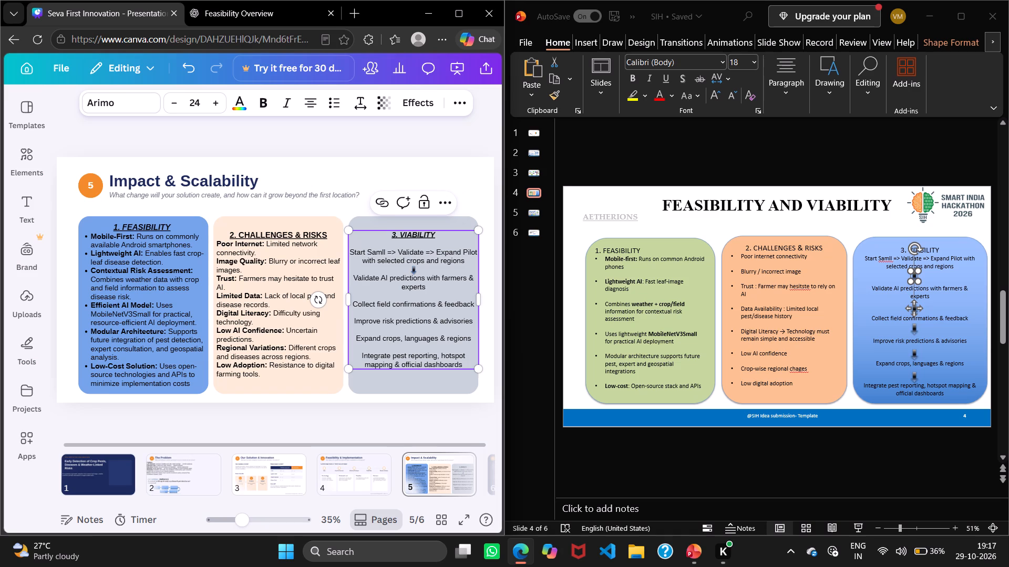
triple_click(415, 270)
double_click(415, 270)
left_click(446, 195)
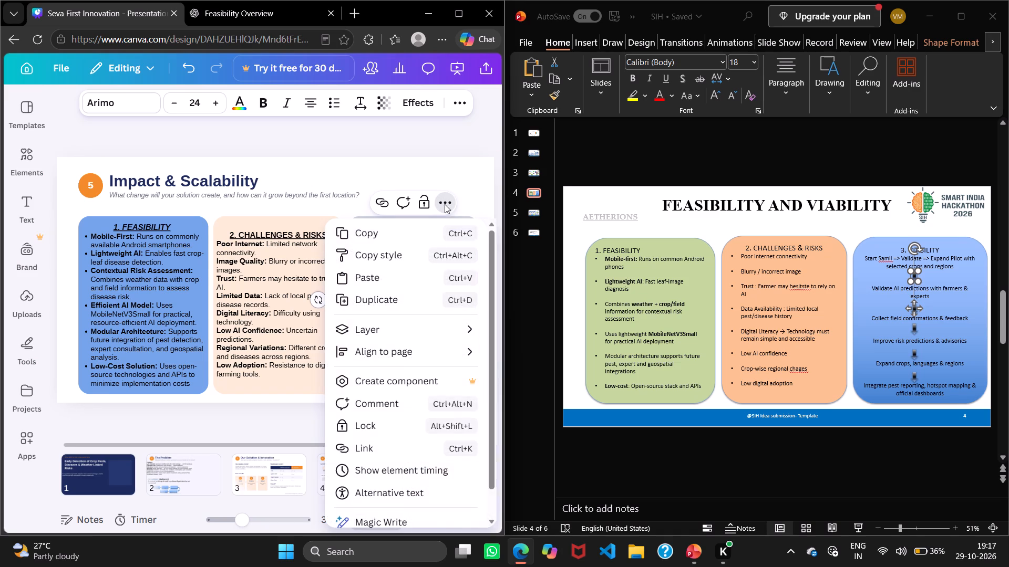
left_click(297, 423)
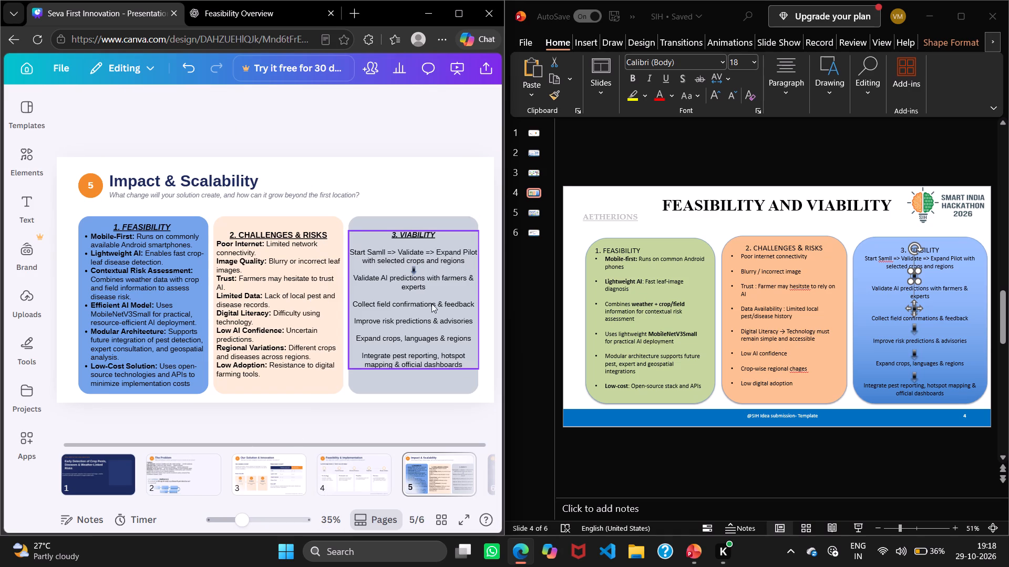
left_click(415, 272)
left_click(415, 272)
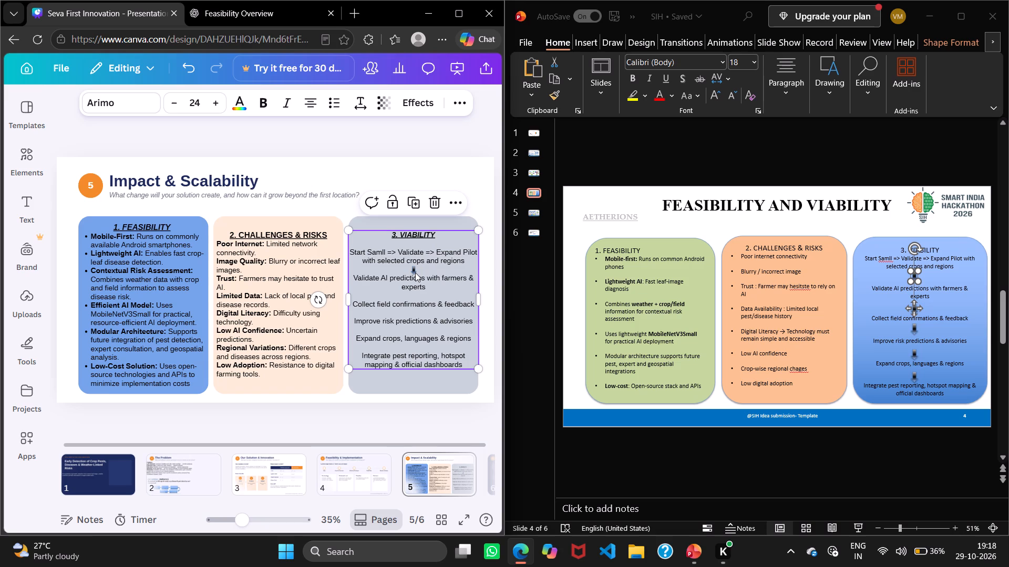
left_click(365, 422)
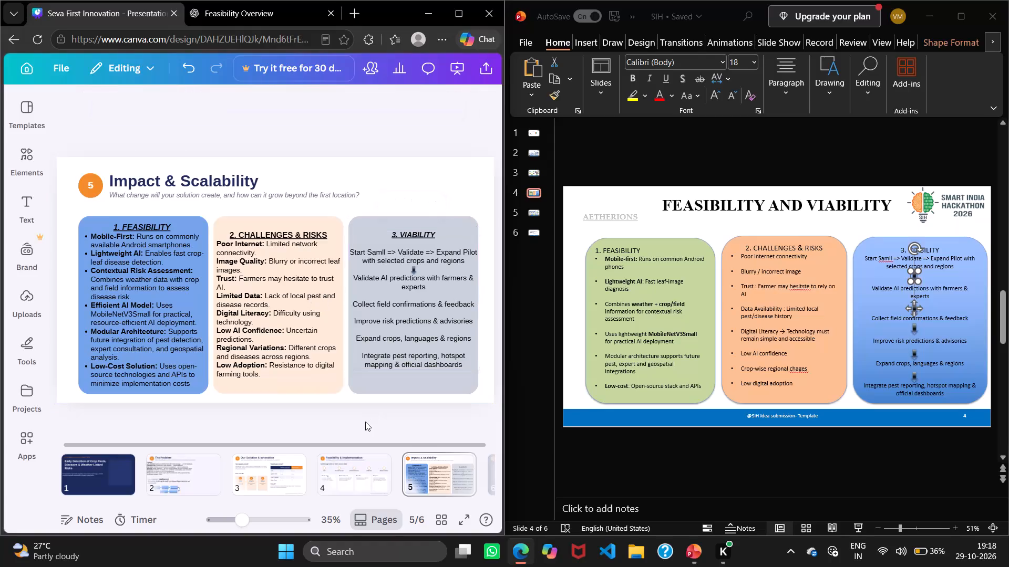
Copy the small arrow on the Viability card and place the duplicate centred between the second and third statements.
left_click(415, 266, "ctrl")
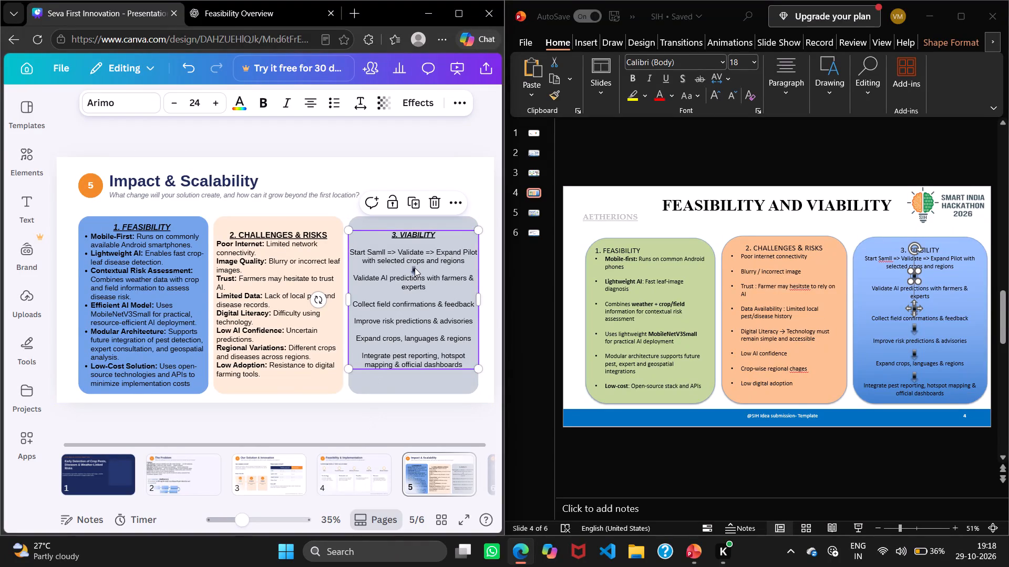
left_click(415, 268, "ctrl")
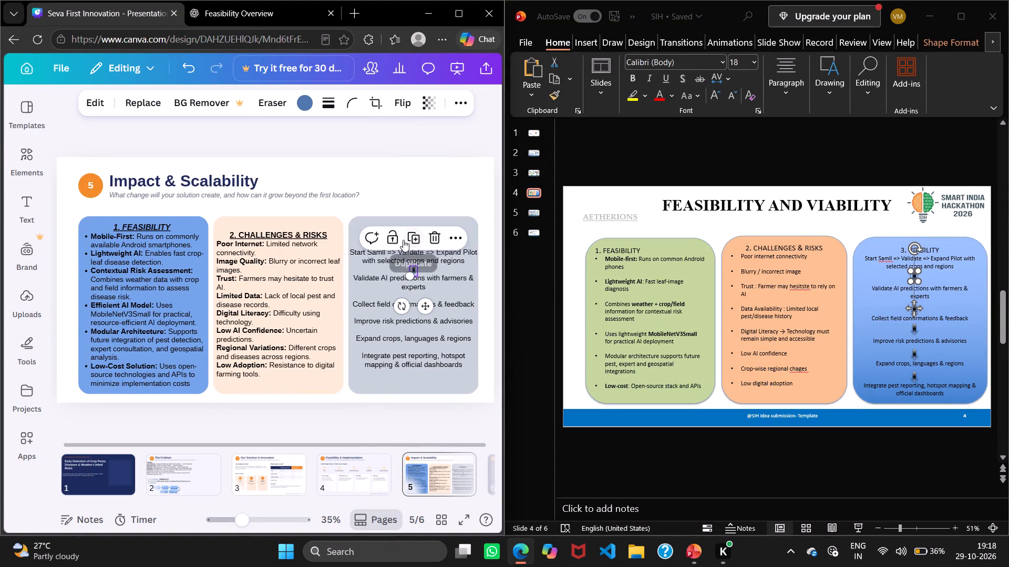
left_click(450, 237)
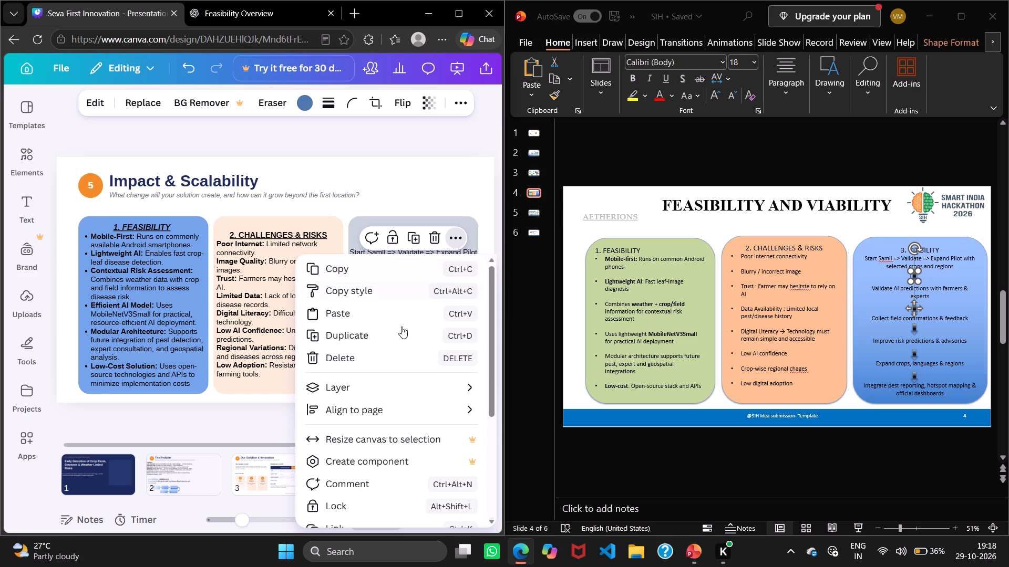
left_click(418, 267)
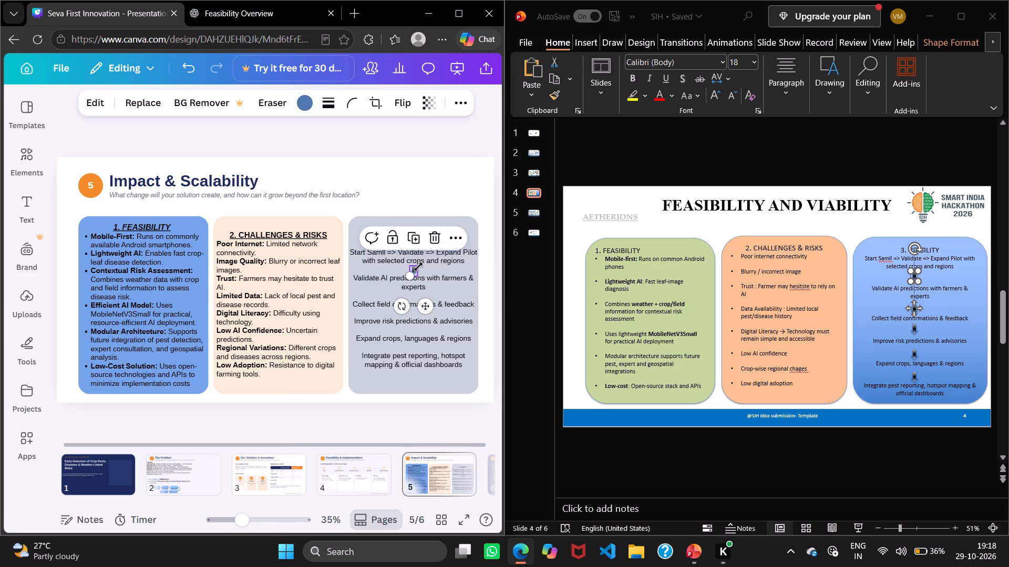
left_click(362, 418)
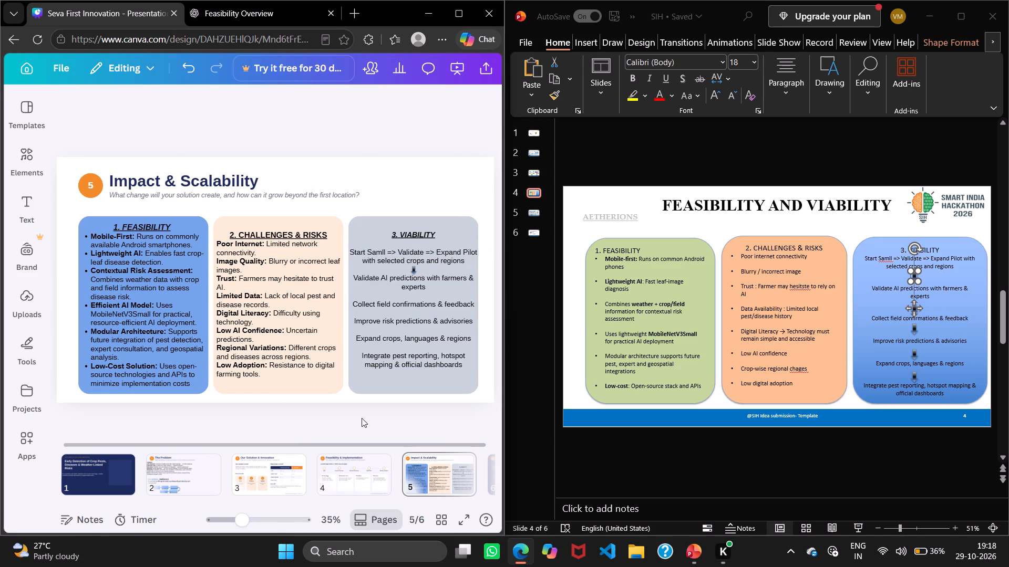
key("ctrl+v")
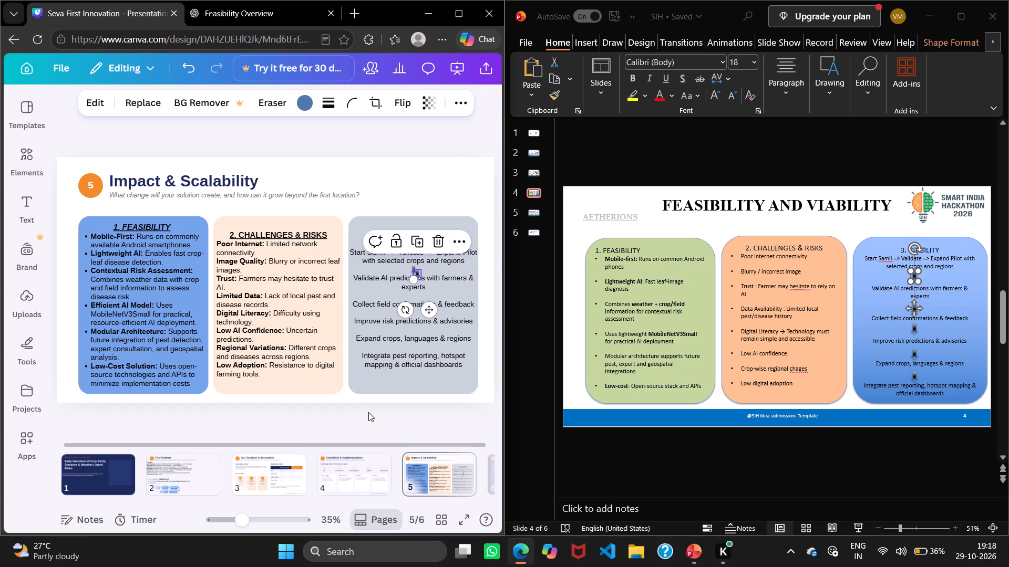
left_click_drag(429, 312, 427, 327)
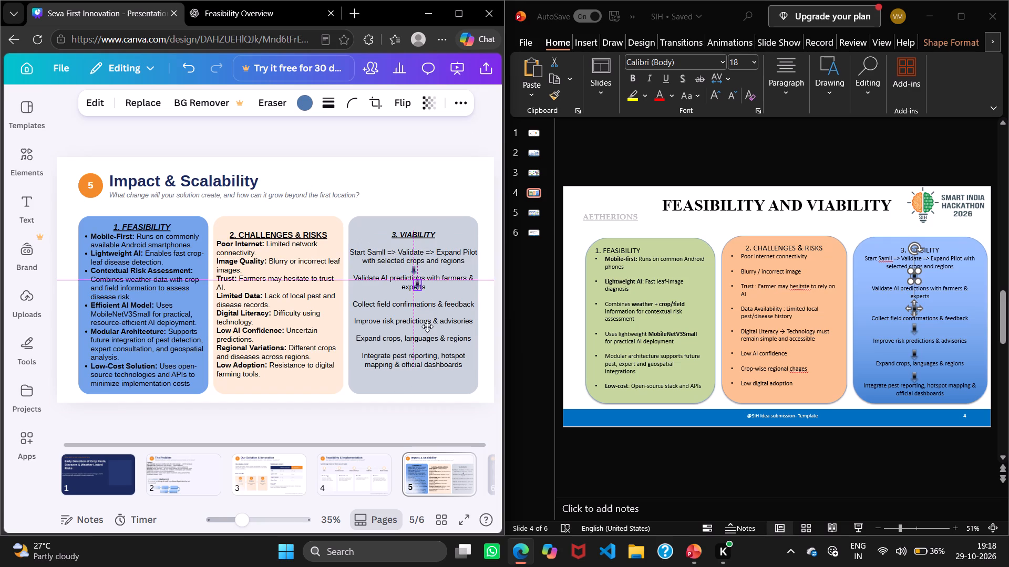
left_click_drag(427, 327, 426, 336)
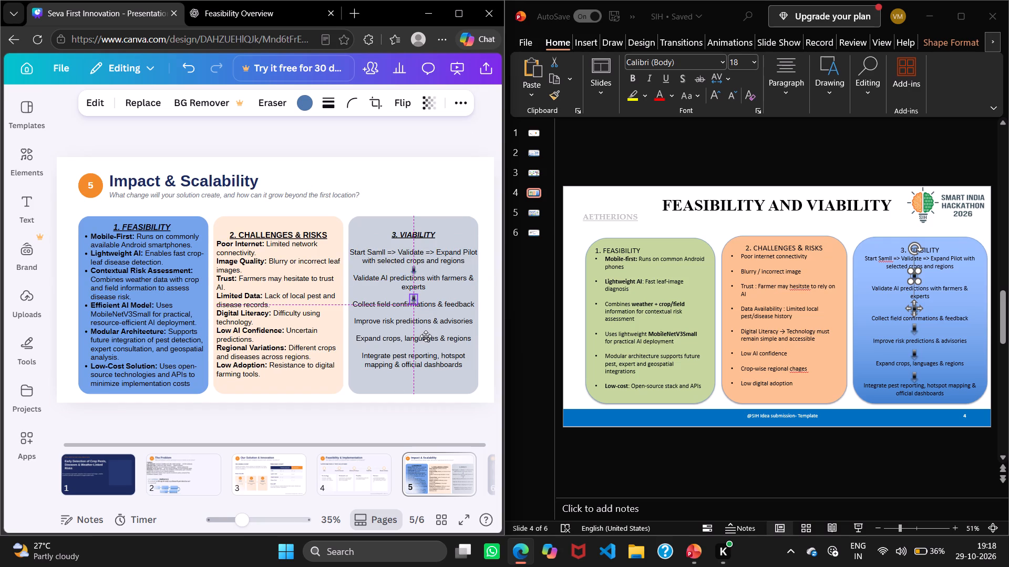
left_click_drag(426, 336, 426, 333)
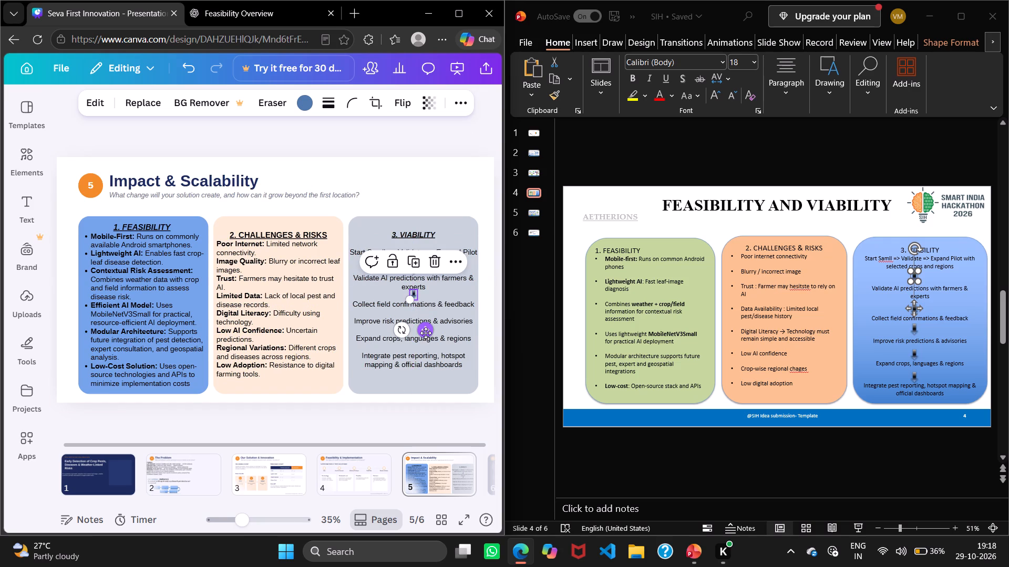
left_click(425, 331)
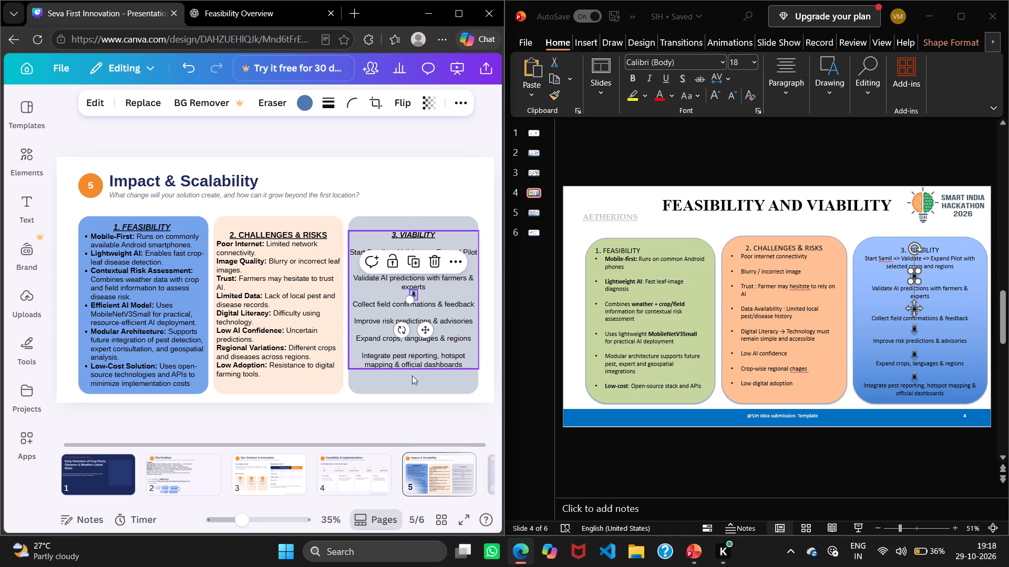
left_click(399, 406)
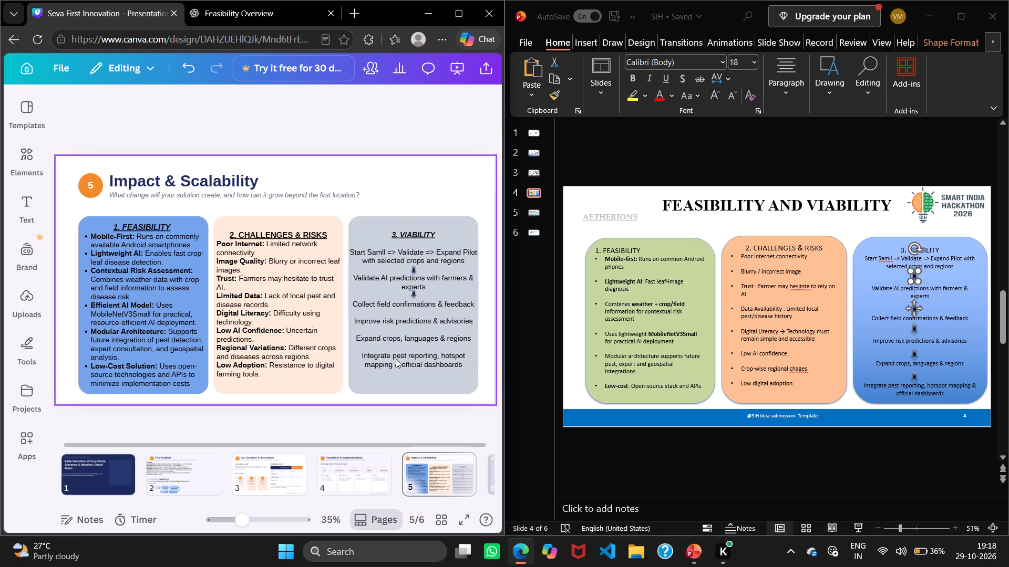
Select the arrow between the second and third Viability statements.
left_click(415, 297)
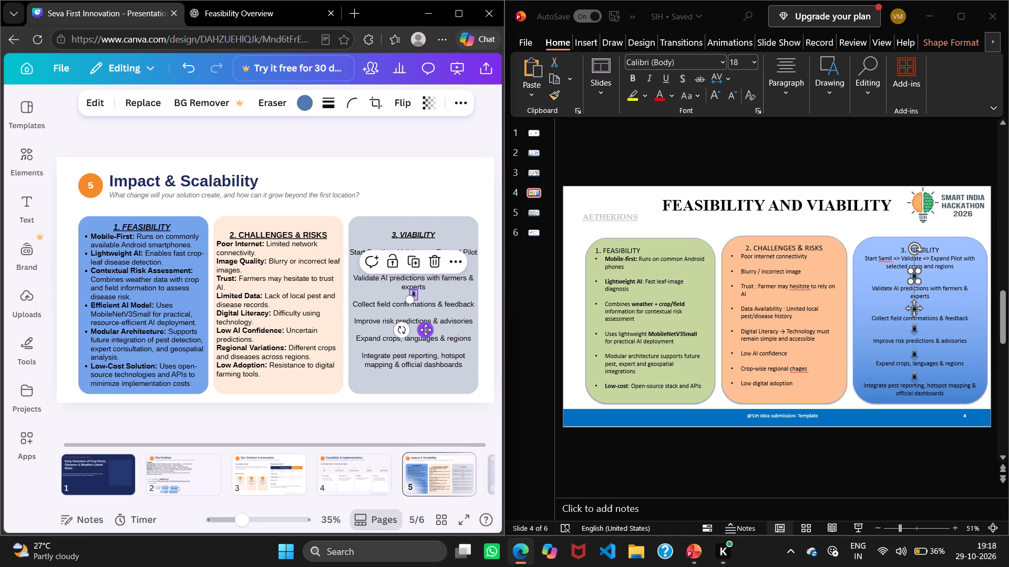
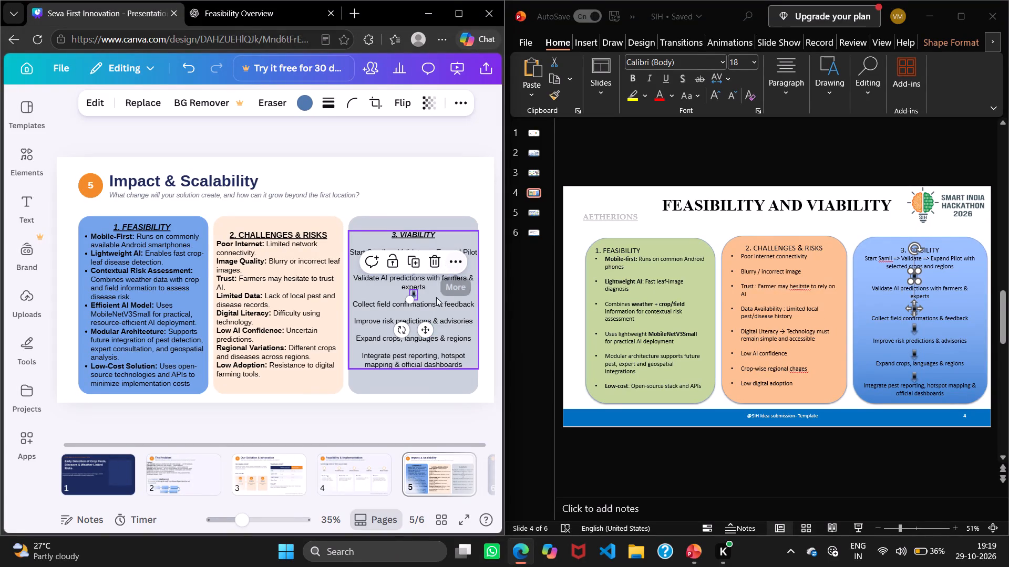
Move the selected arrow down the Viability card and centre it between the fifth and sixth statements.
left_click_drag(423, 332, 423, 352)
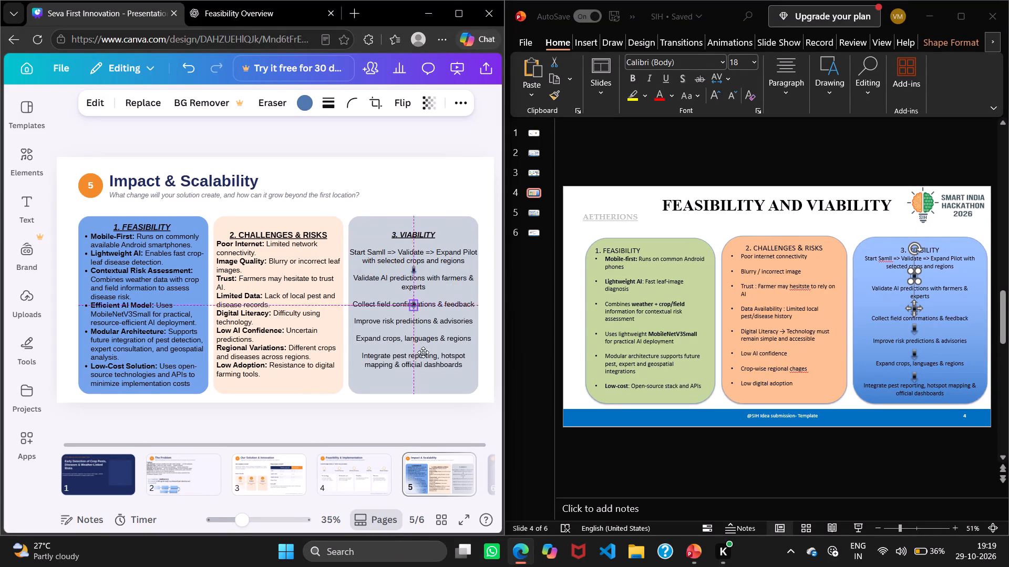
left_click_drag(423, 352, 424, 386)
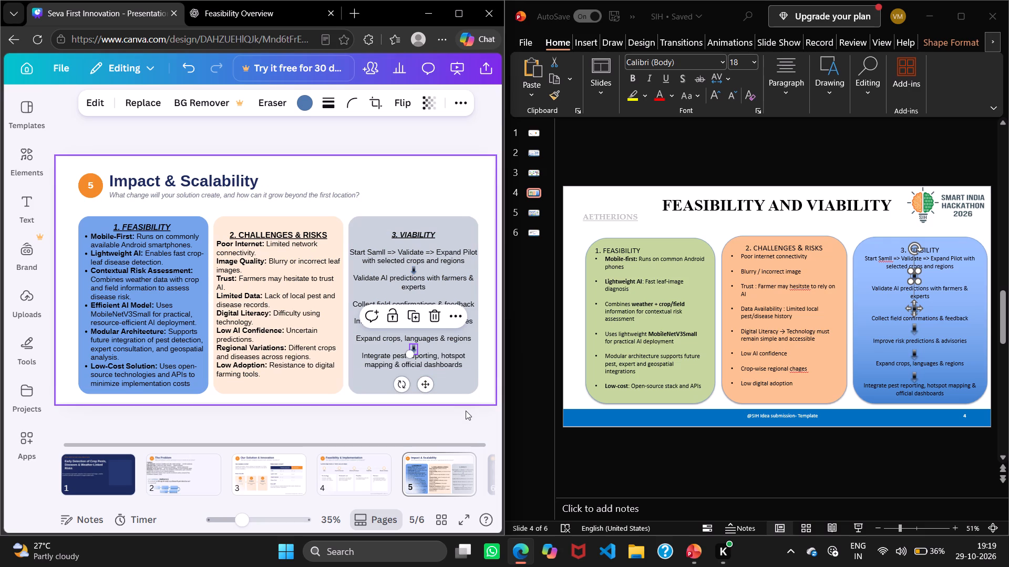
left_click(467, 413)
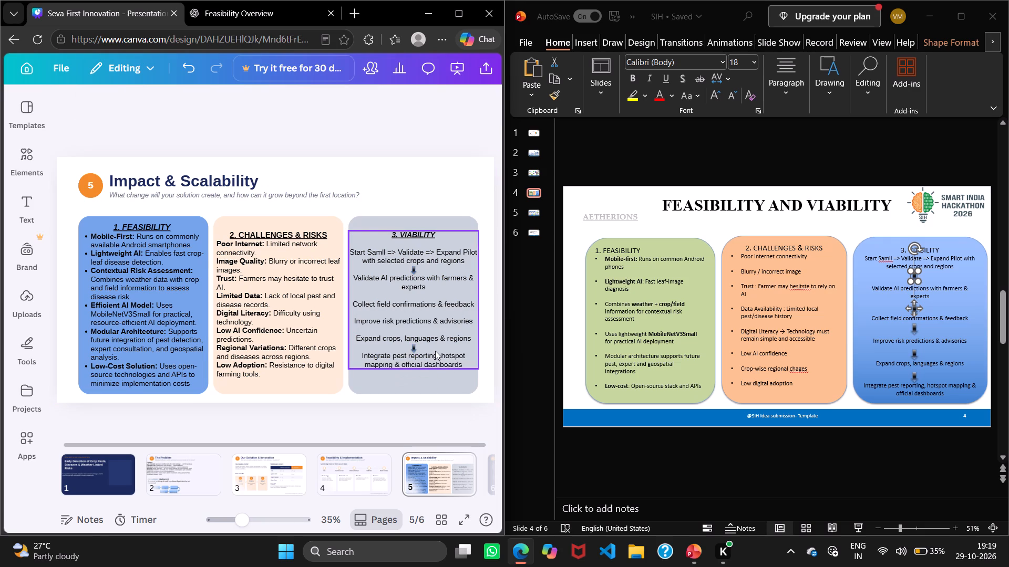
Paste another copy of the small arrow and centre it between the fourth and fifth Viability statements.
key("ctrl+v")
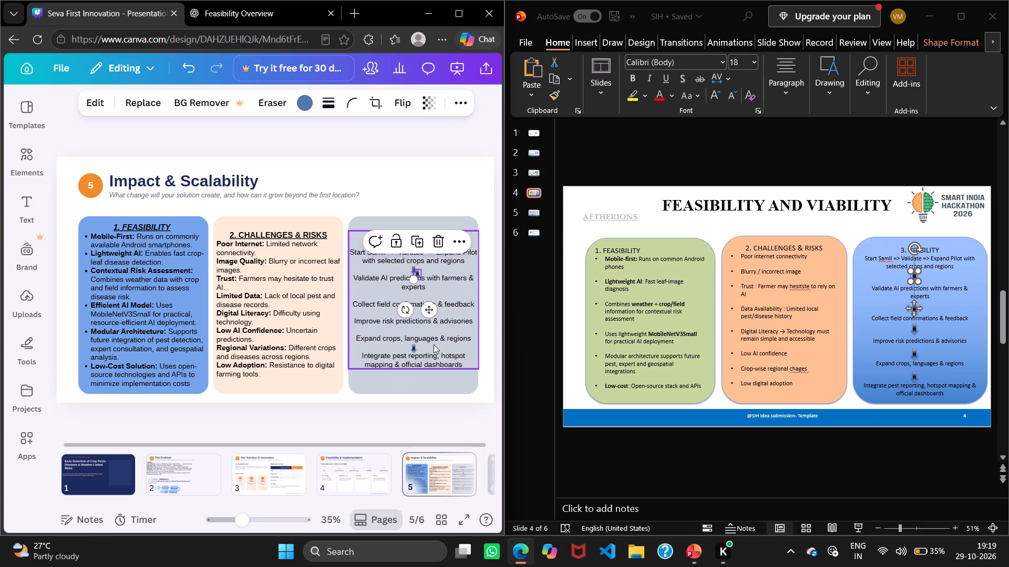
left_click_drag(431, 308, 432, 353)
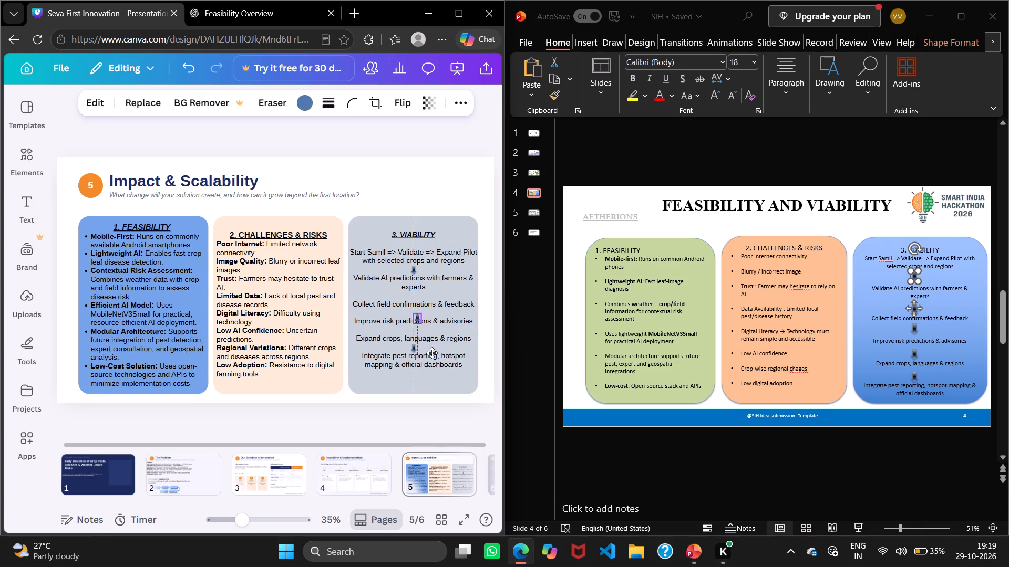
left_click_drag(432, 353, 429, 362)
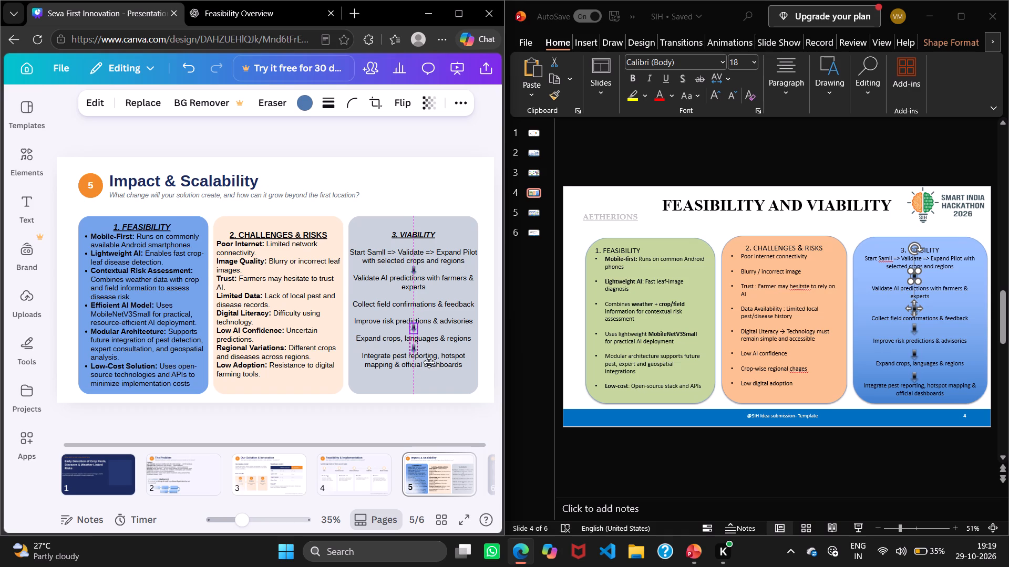
left_click_drag(429, 362, 428, 363)
left_click_drag(428, 363, 429, 363)
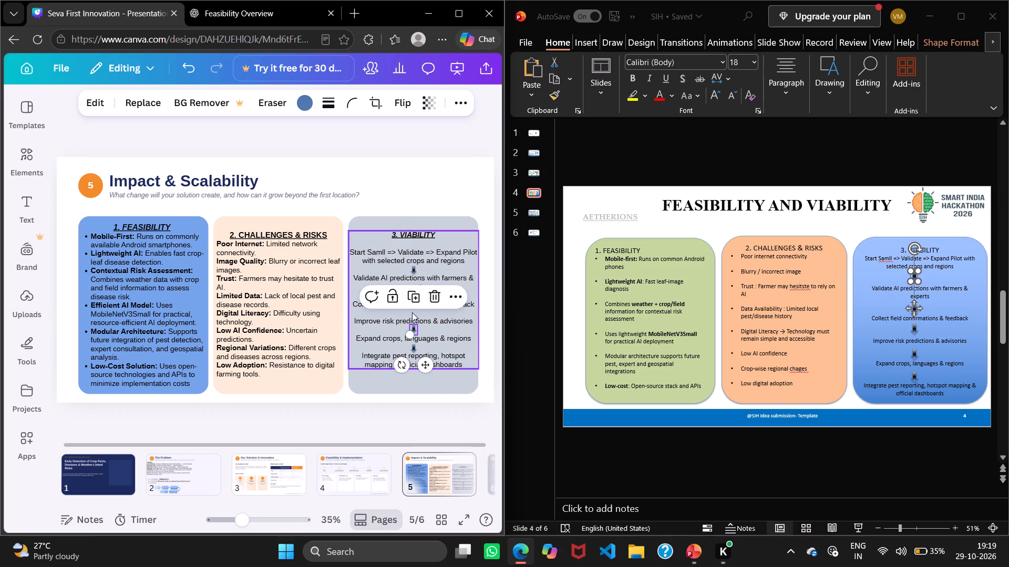
left_click(325, 411)
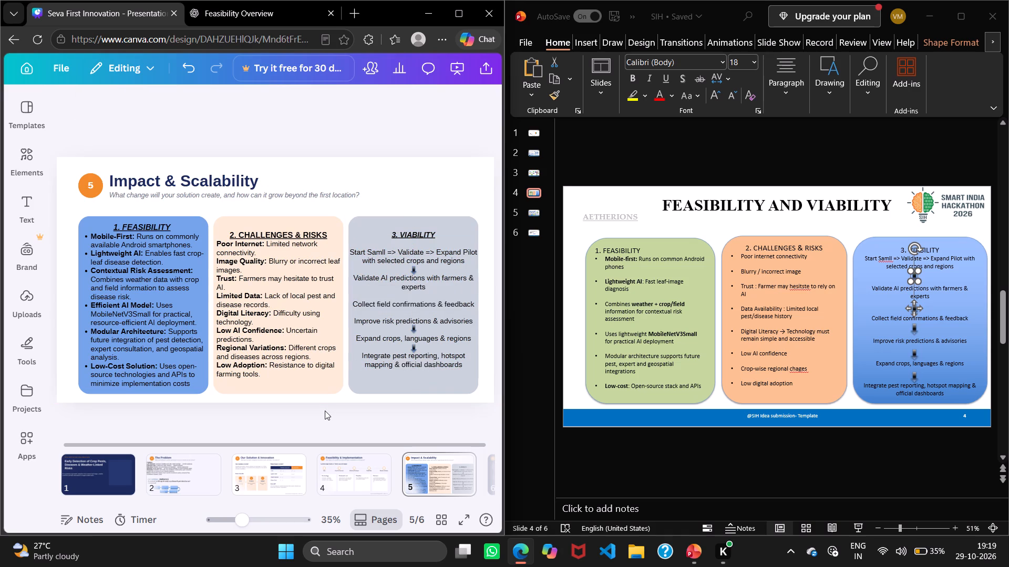
Paste one more copy of the small arrow and centre it between the second and third Viability statements.
key("ctrl+v")
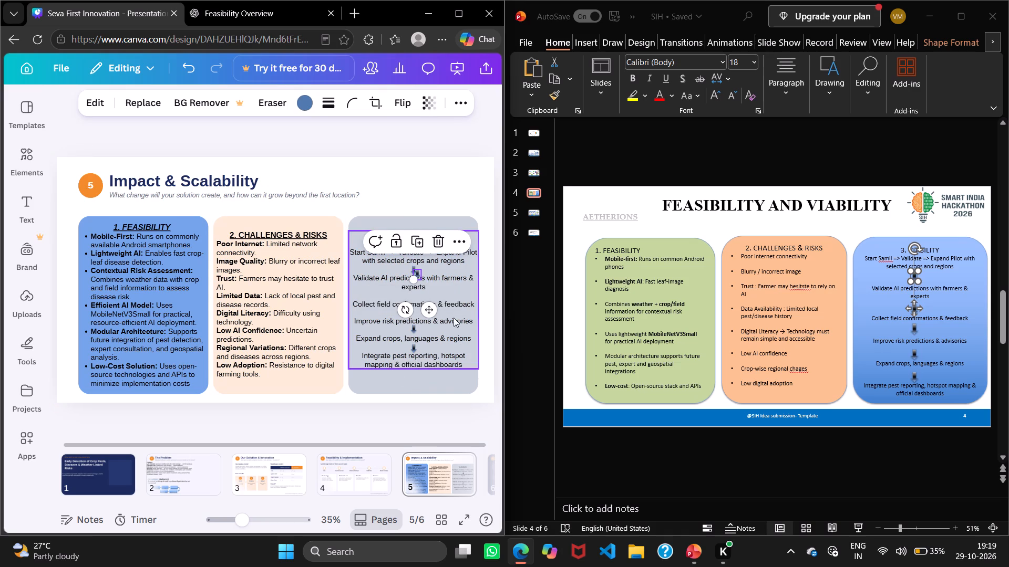
left_click_drag(430, 309, 429, 325)
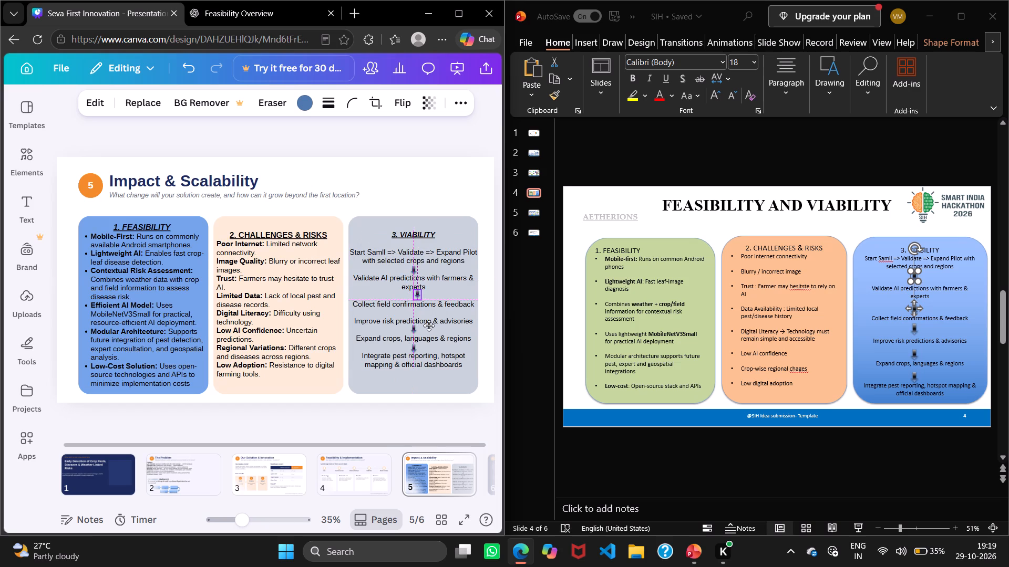
left_click_drag(429, 325, 427, 331)
left_click(396, 418)
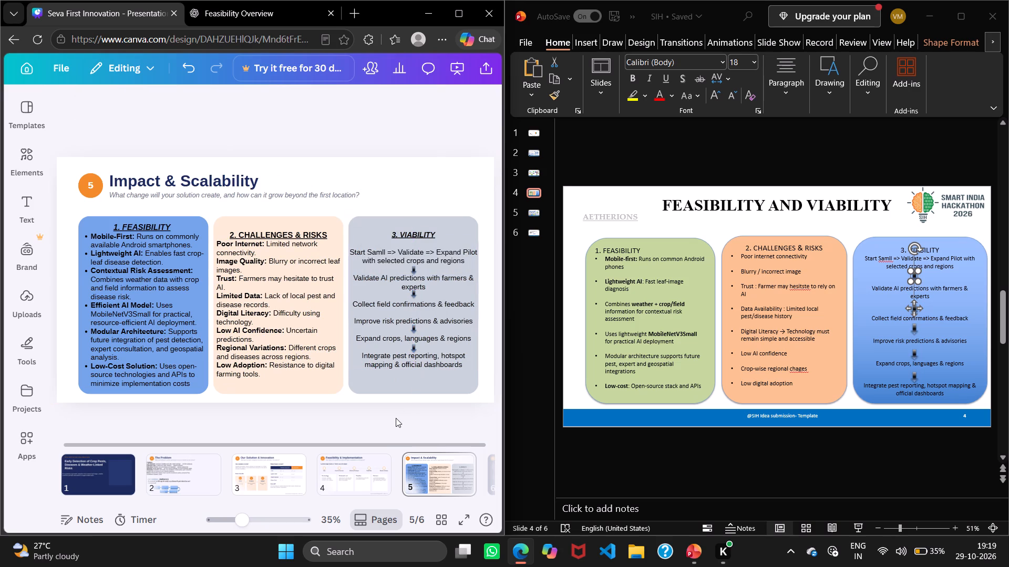
left_click(411, 293)
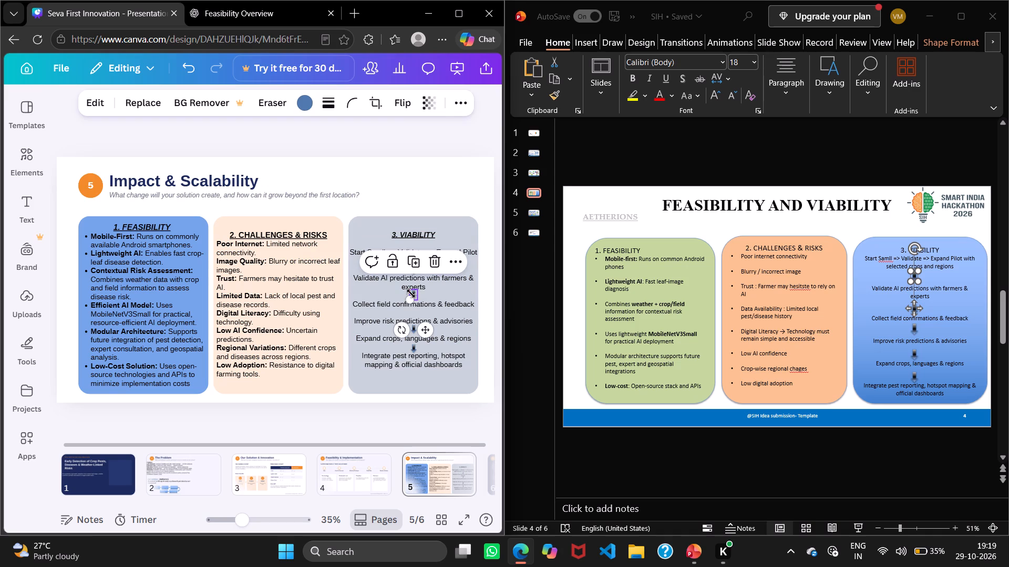
left_click(424, 330)
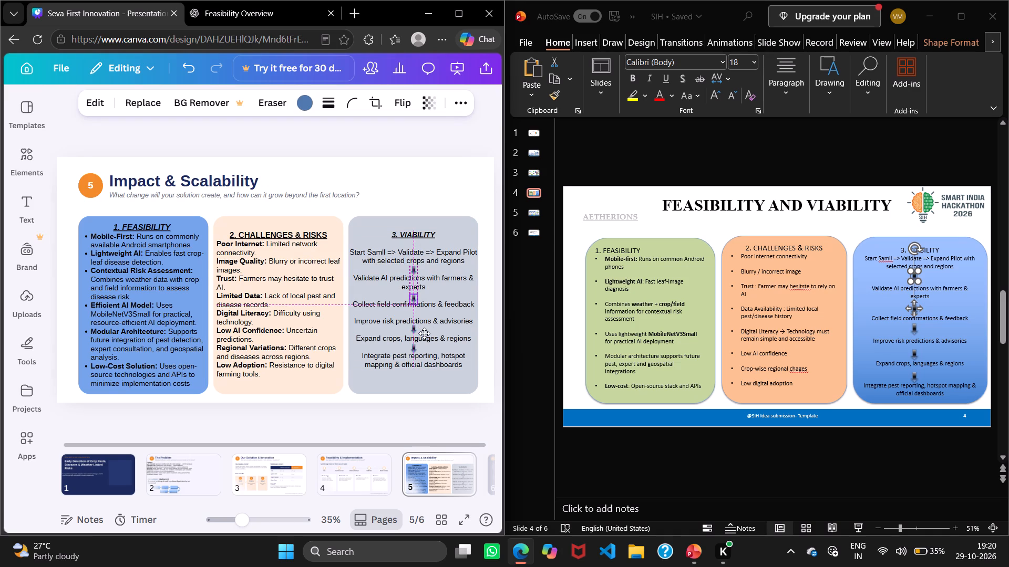
left_click(398, 416)
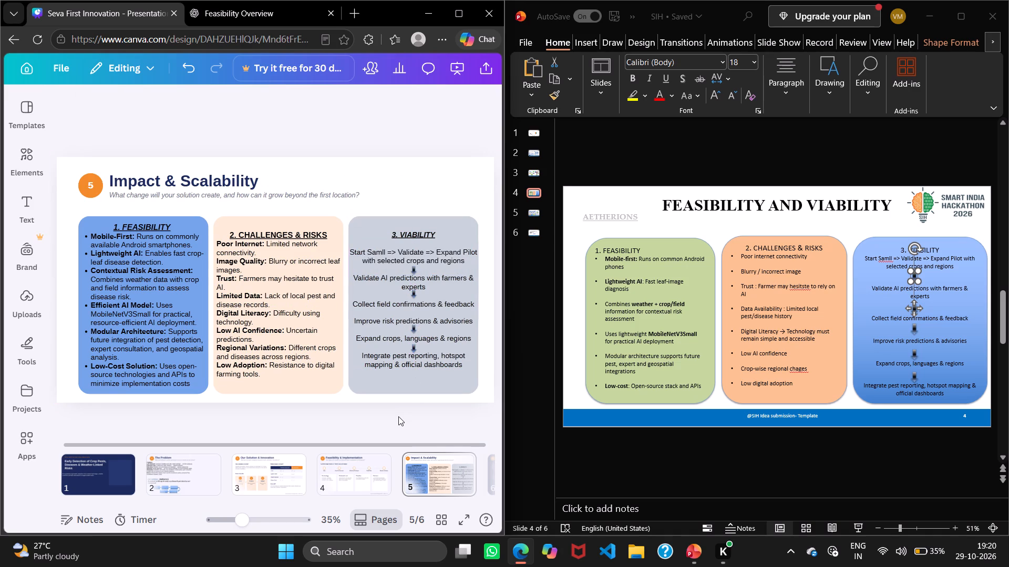
Look through Canva slides 2 to 5 and the SIH deck's Impact and Benefits slide in PowerPoint to compare their content.
left_click(360, 476)
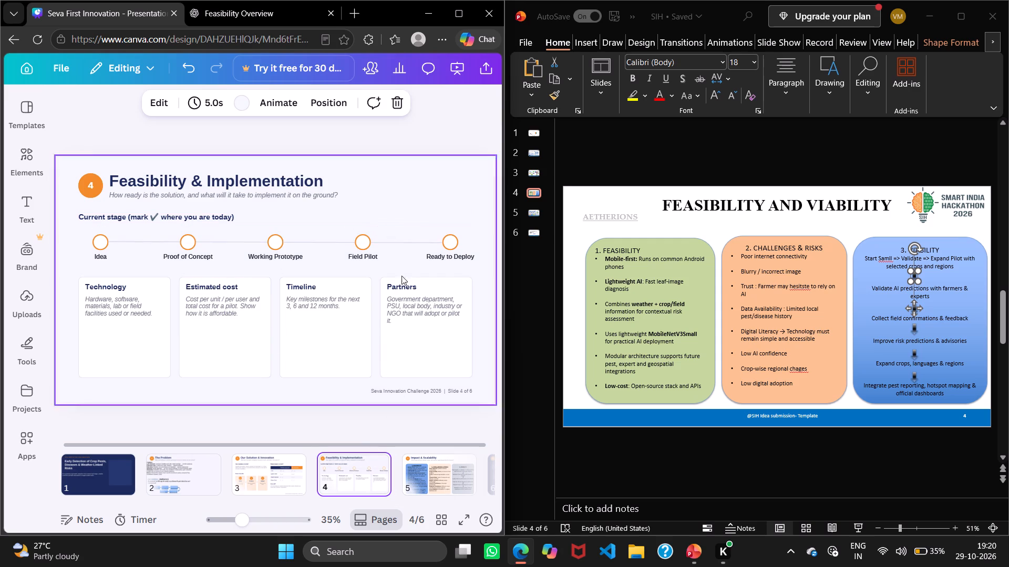
left_click(282, 449)
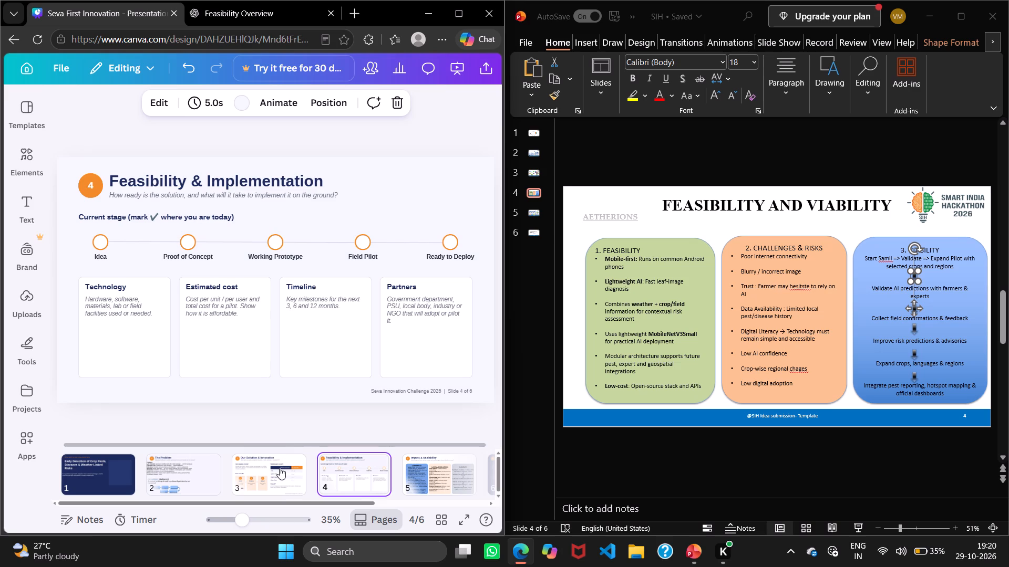
left_click(280, 468)
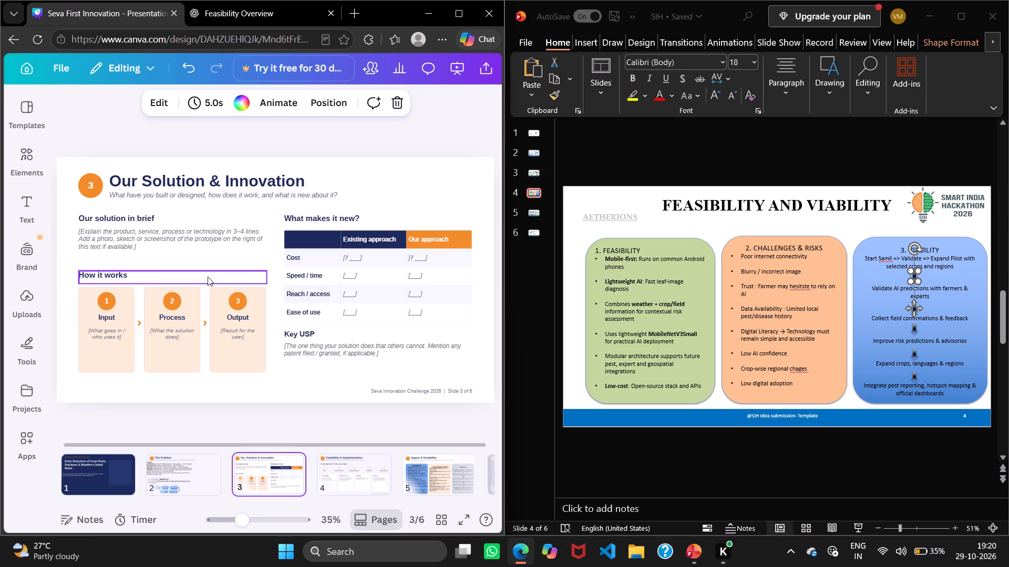
left_click(180, 484)
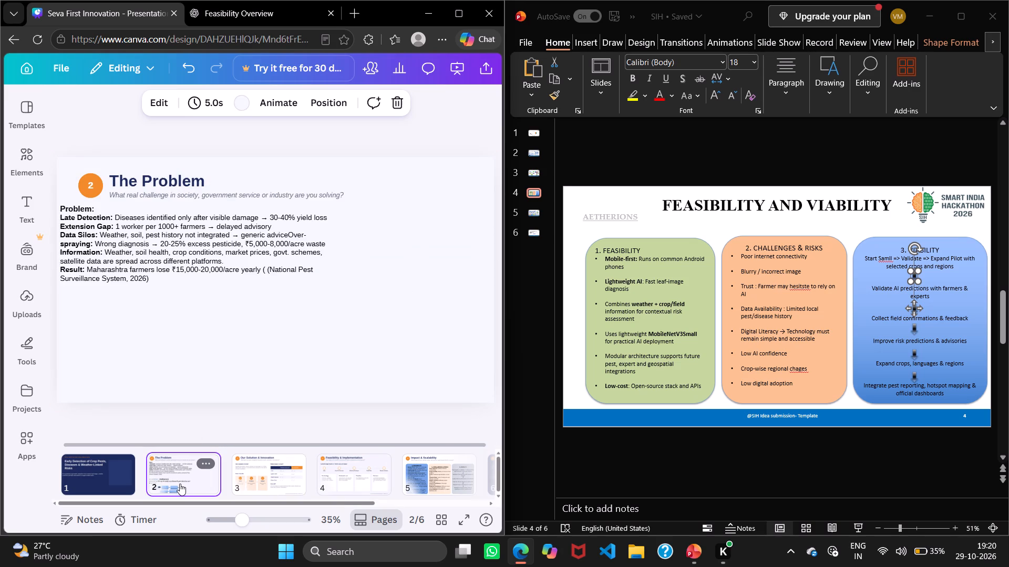
left_click(534, 171)
left_click(534, 171)
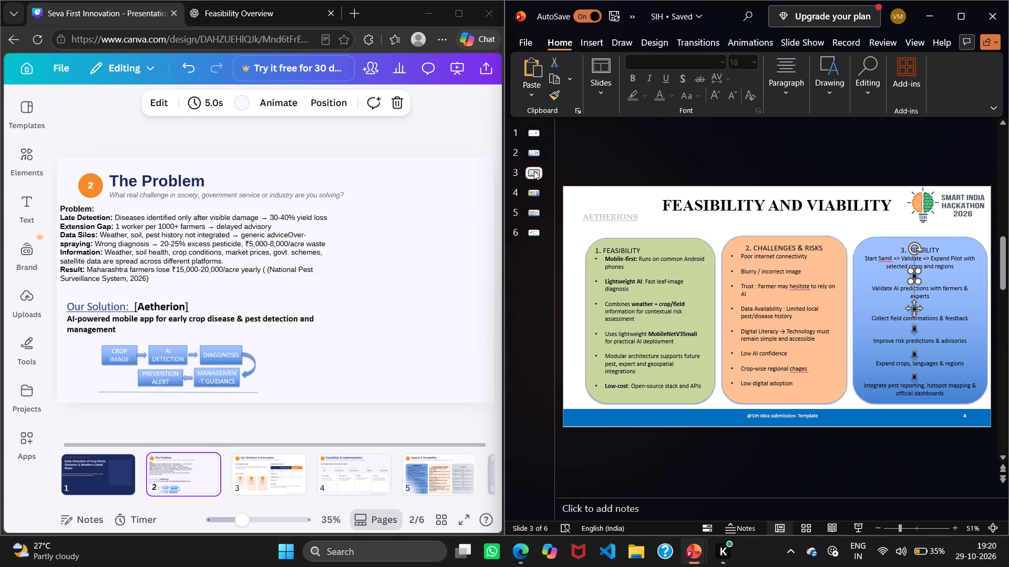
left_click(538, 216)
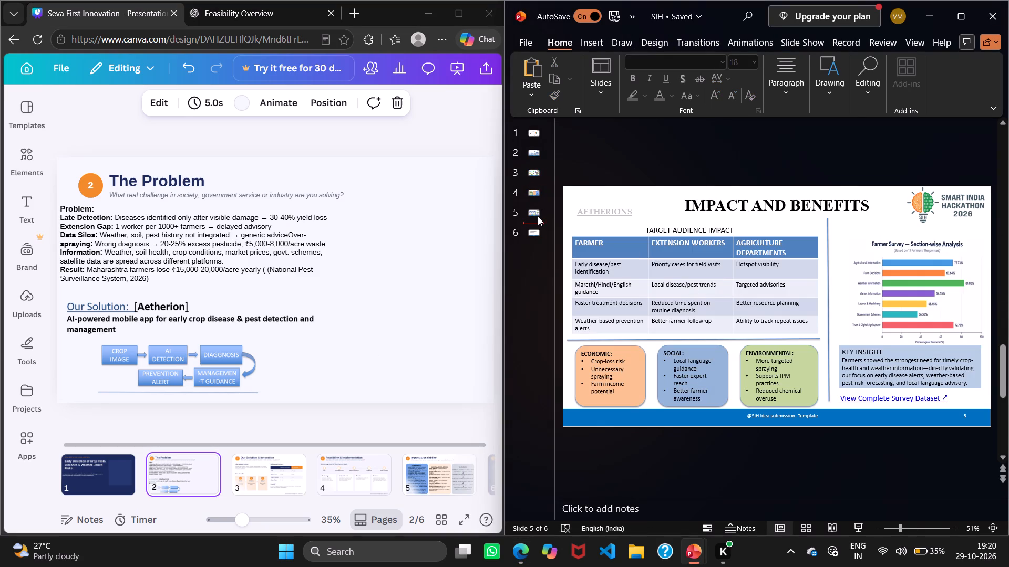
left_click(355, 467)
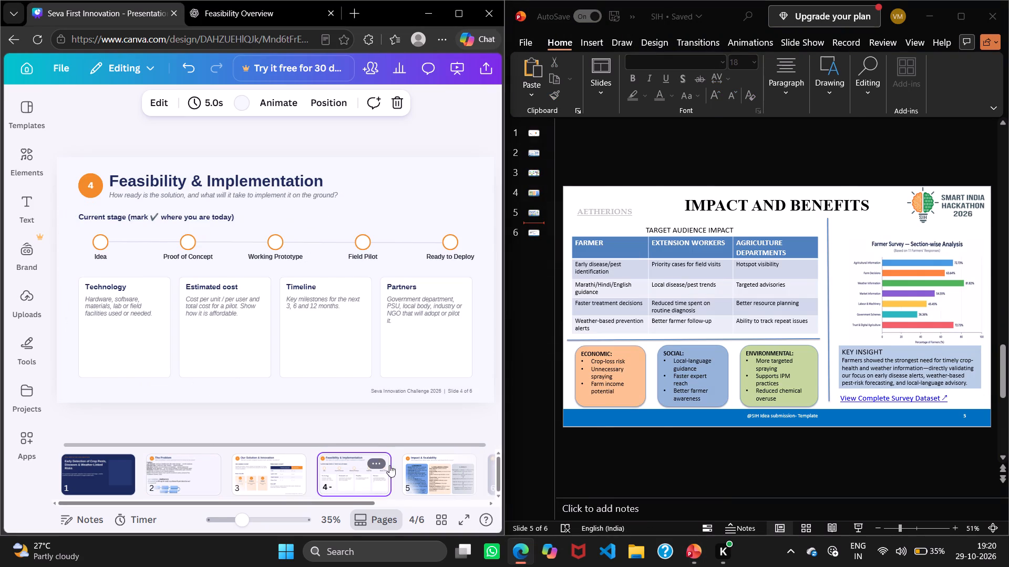
scroll(399, 467, "left", 1)
left_click(399, 467)
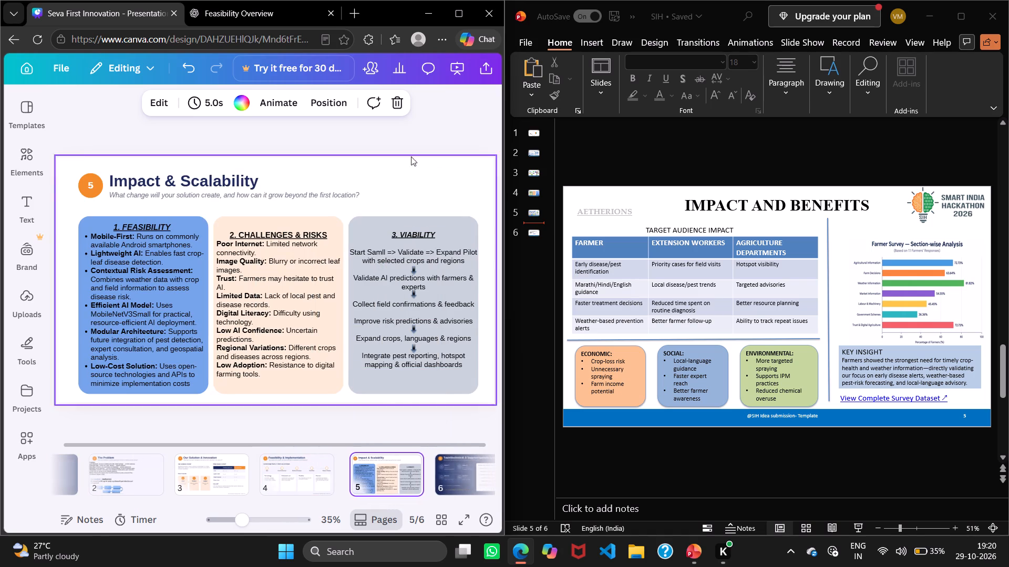
left_click(434, 144)
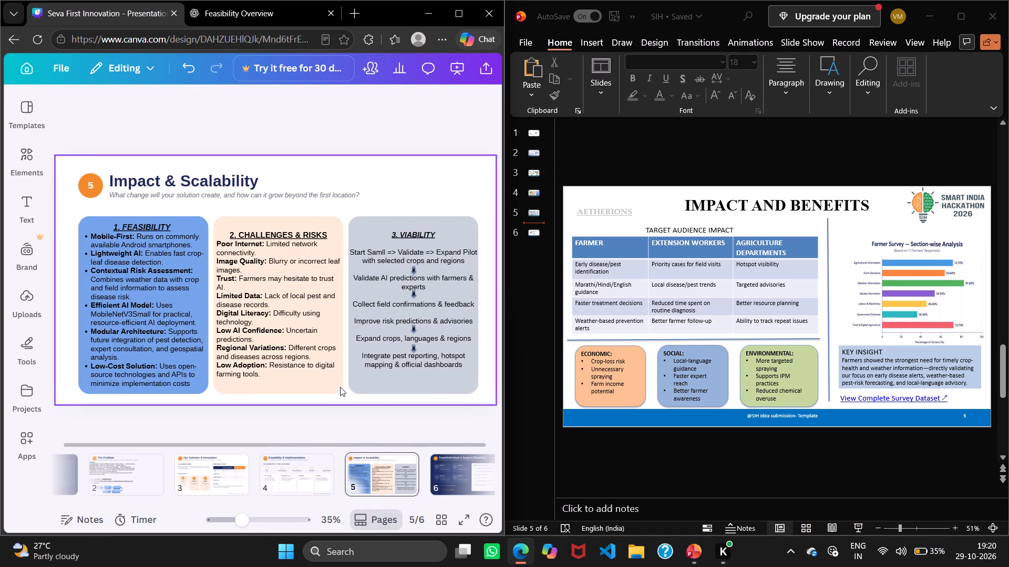
left_click(312, 473)
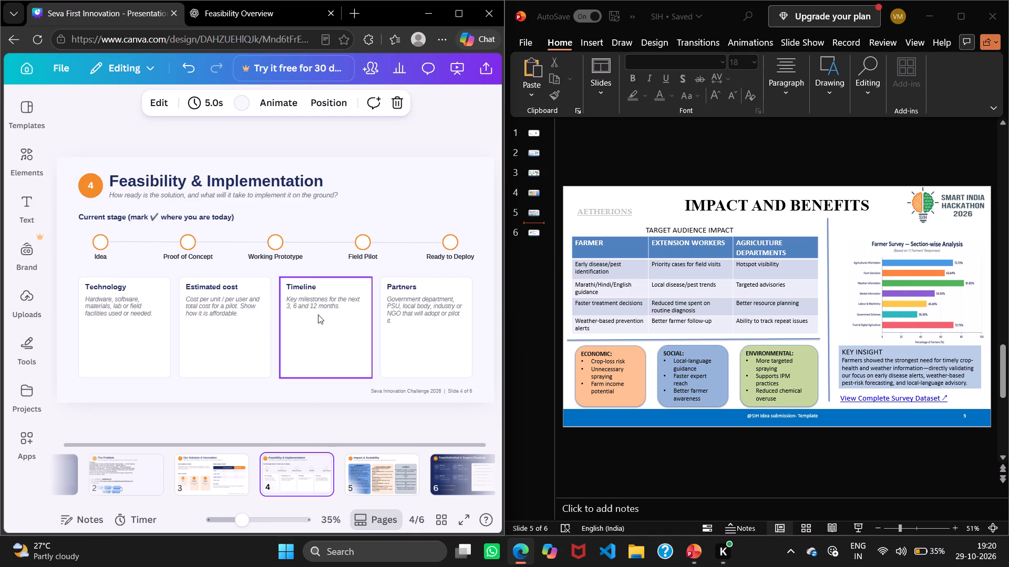
Delete the italic subtitle question beneath the Impact & Scalability title on slide 5.
left_click(382, 481)
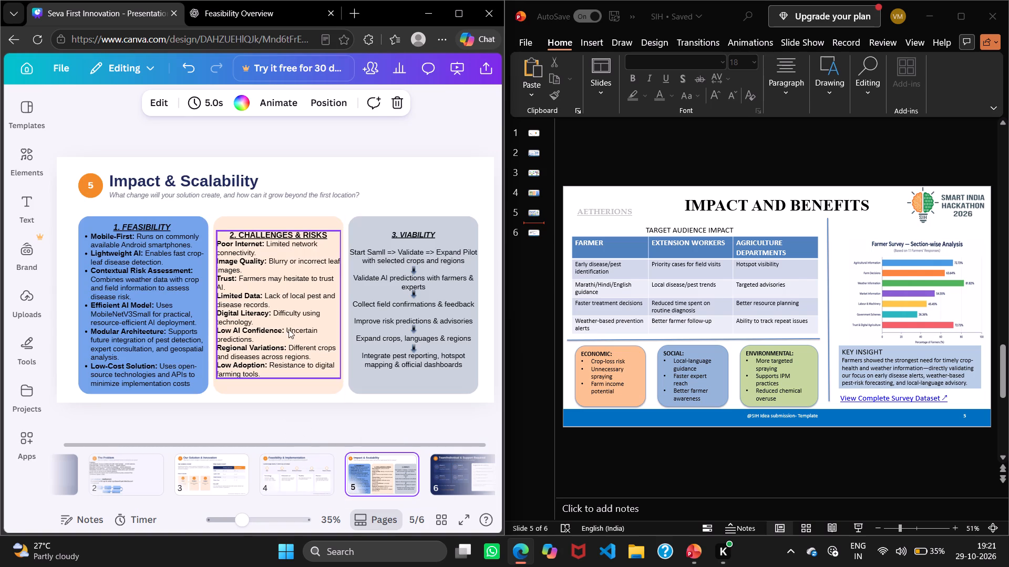
left_click(300, 193)
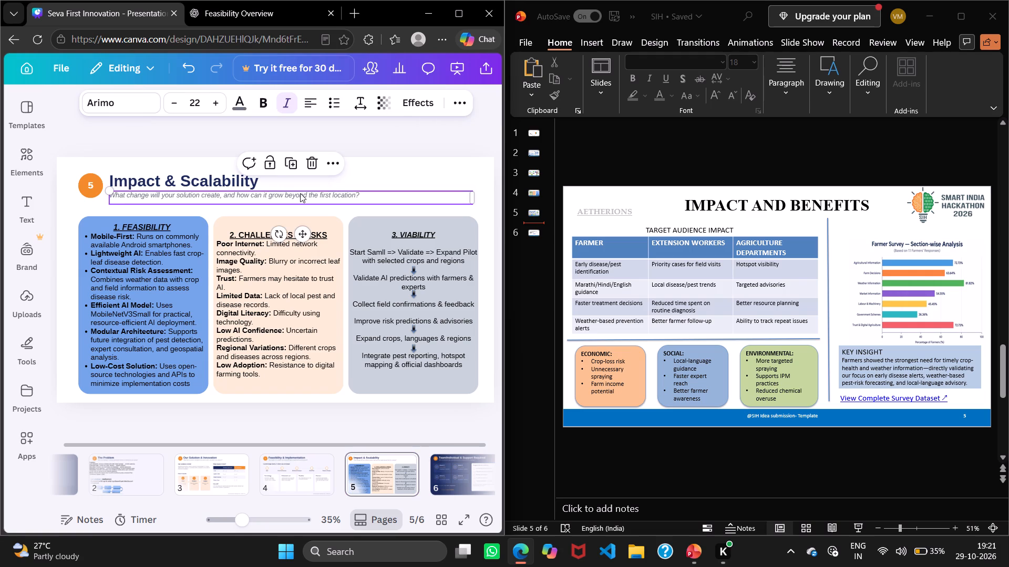
key("BackSpace")
Check Canva's Feasibility & Implementation slide, then switch to the Aetherion Crop Risk deck in PowerPoint and review slides 3 to 6.
left_click(294, 458)
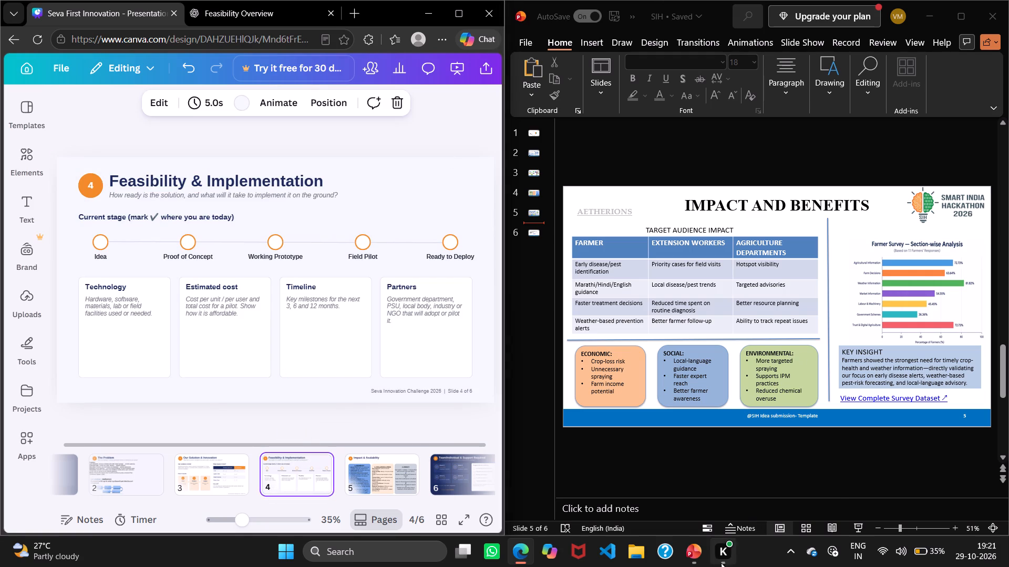
left_click(734, 487)
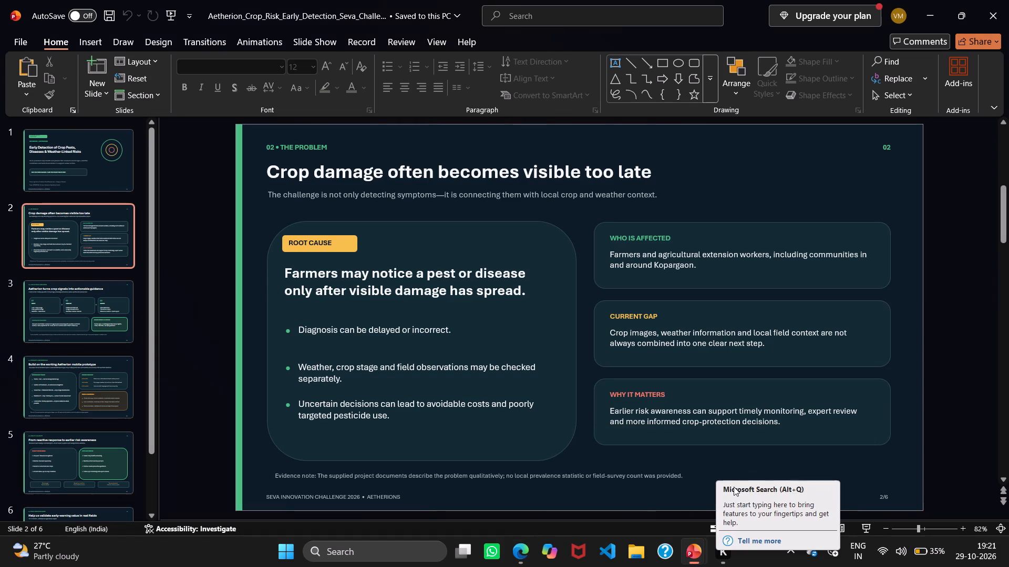
left_click(118, 333)
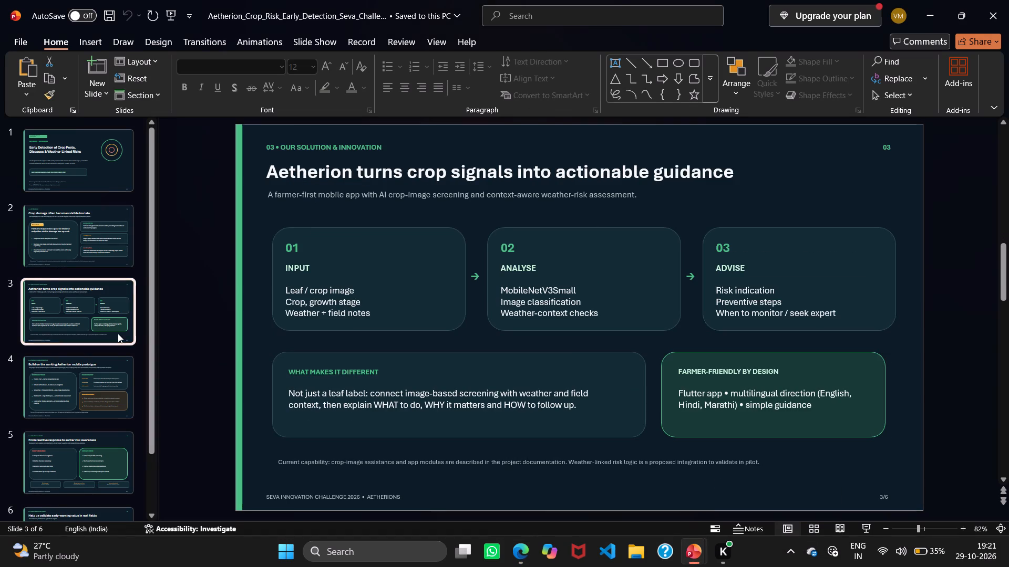
left_click(111, 402)
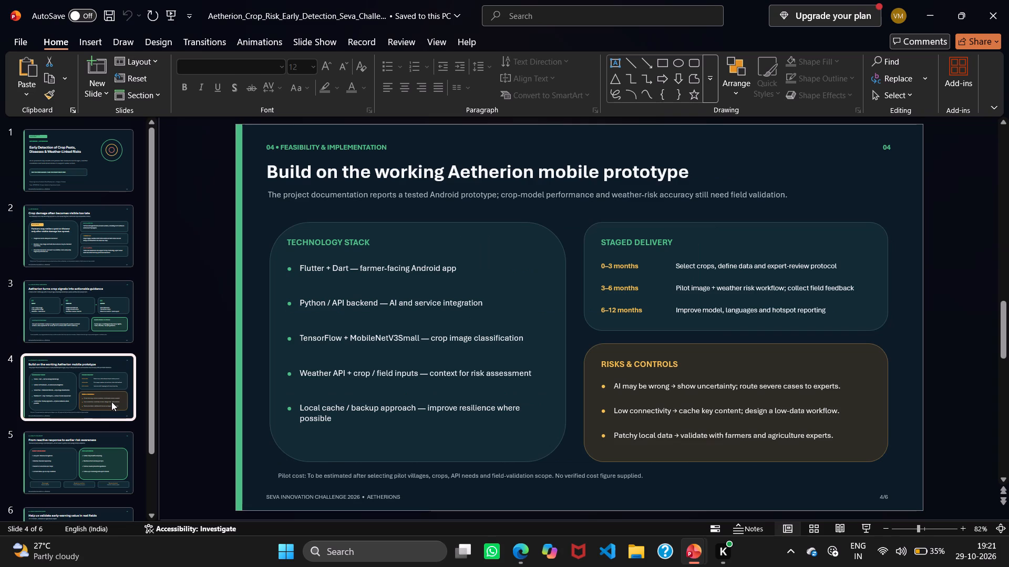
left_click(95, 448)
scroll(95, 448, "down", 2)
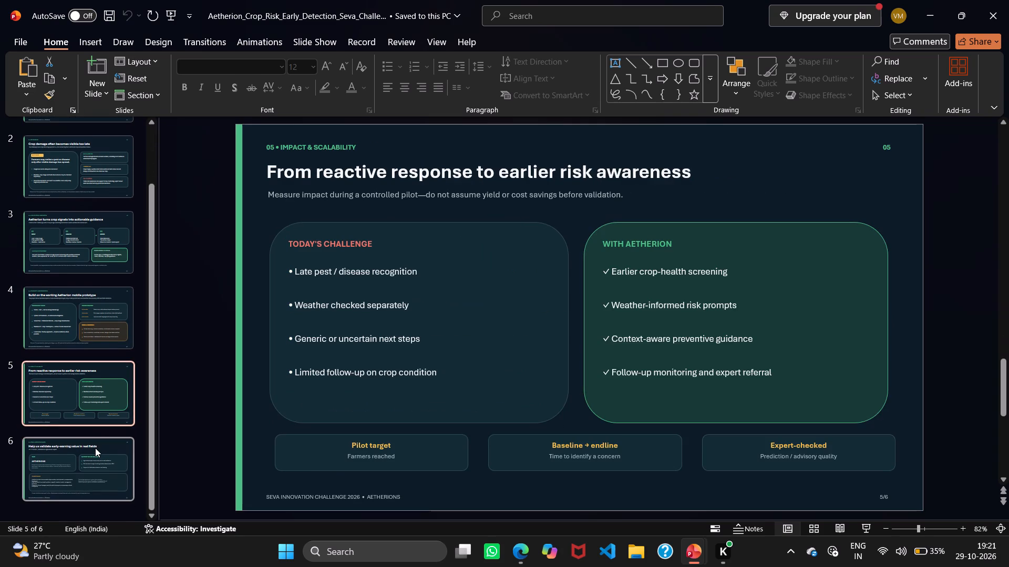
scroll(95, 448, "down", 2)
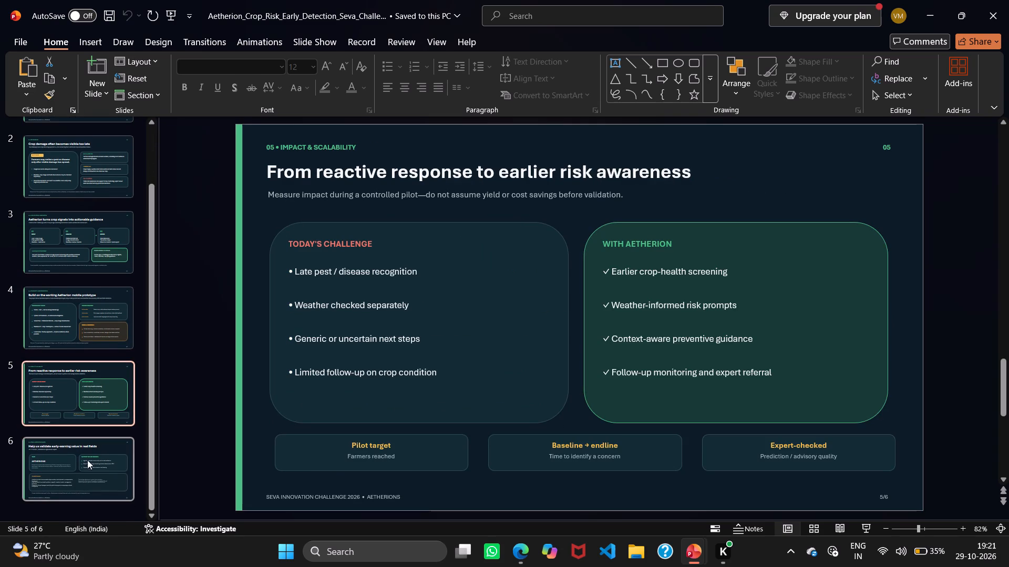
left_click(76, 465)
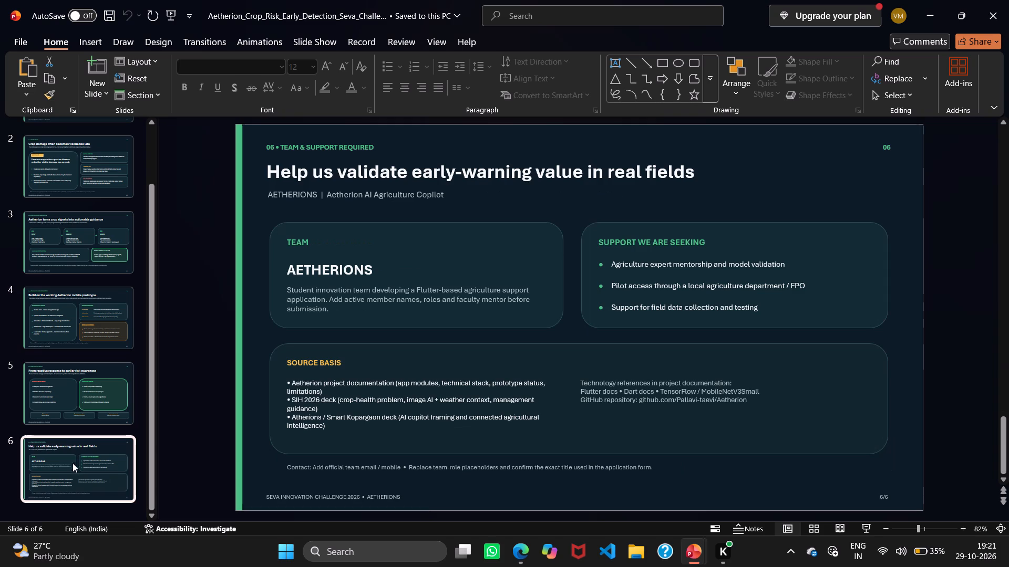
left_click(74, 401)
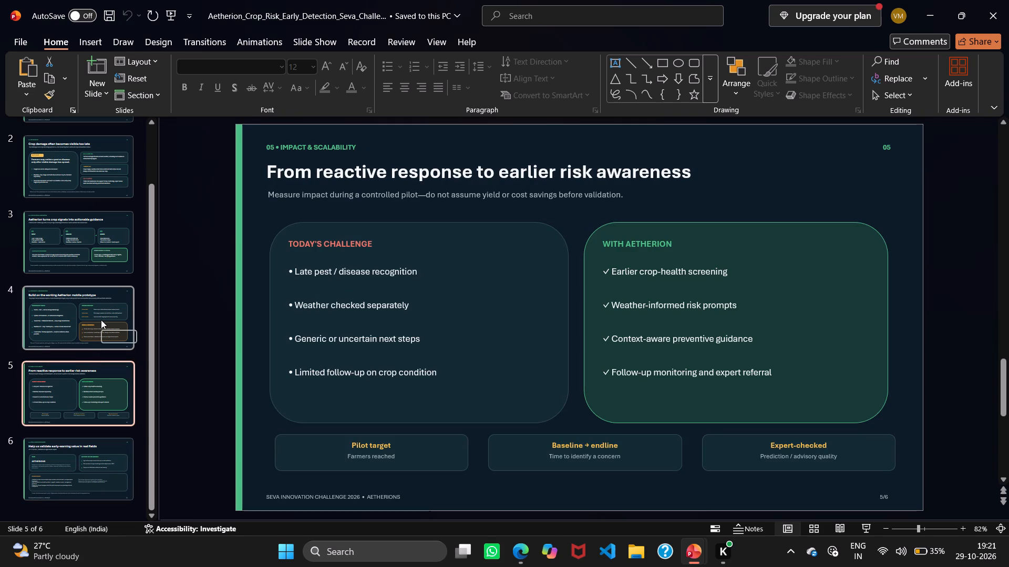
Review all six slides of the Aetherion Crop Risk deck, from the title through Team & Support Required, and put its window away.
left_click(101, 320)
left_click(107, 248)
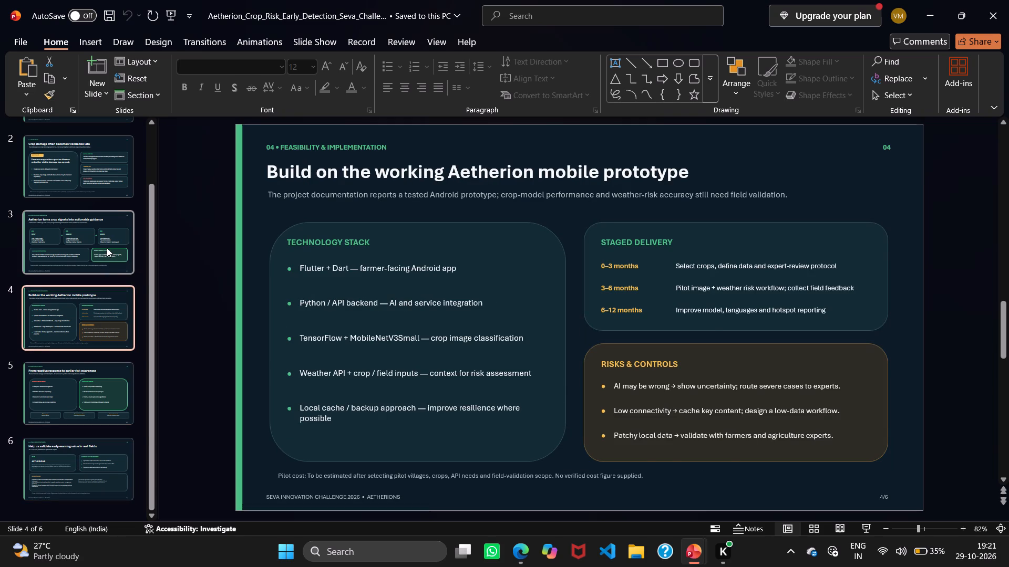
left_click(120, 189)
scroll(120, 189, "up", 2)
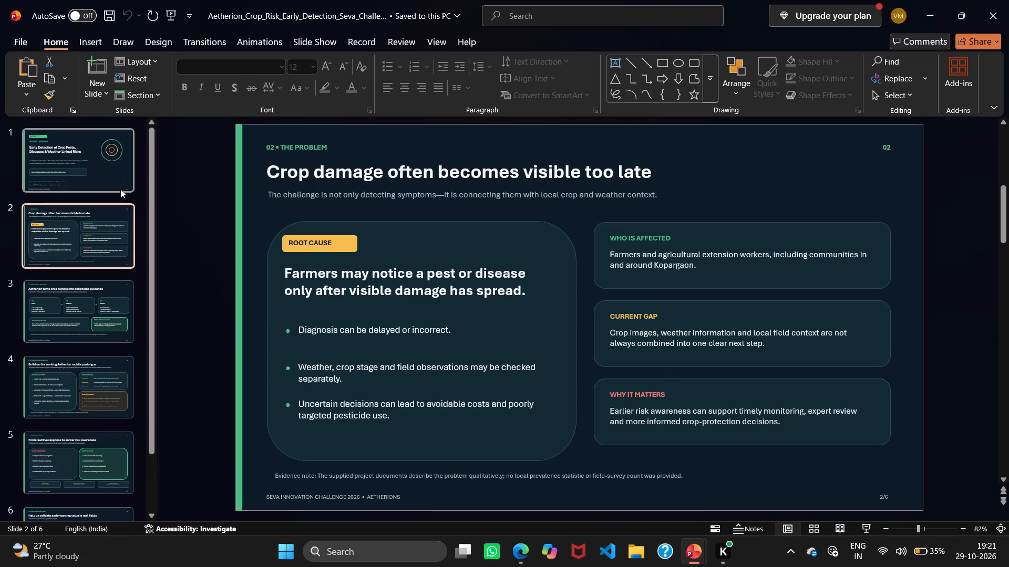
left_click(120, 189)
left_click(107, 252)
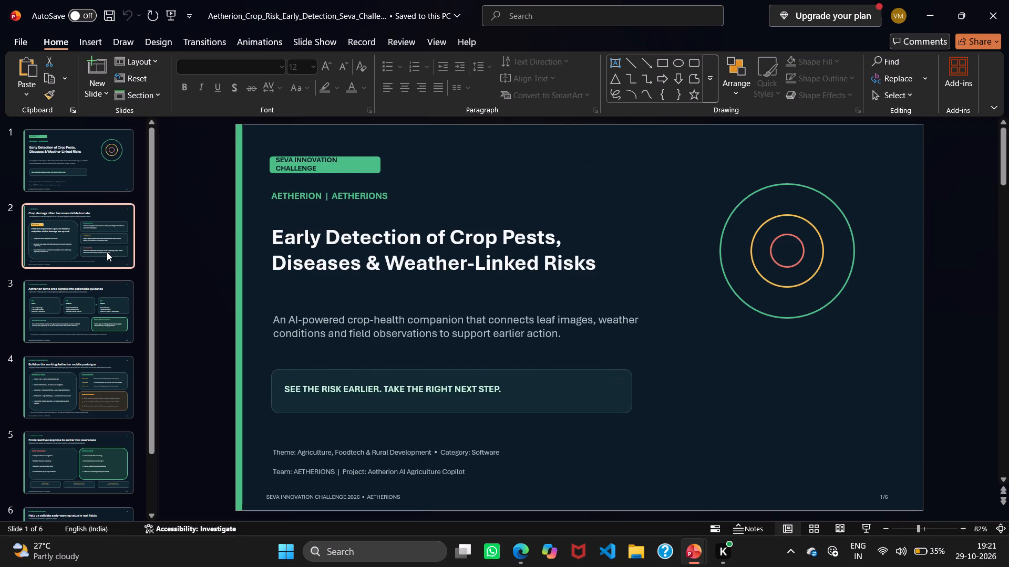
left_click(98, 310)
left_click(88, 375)
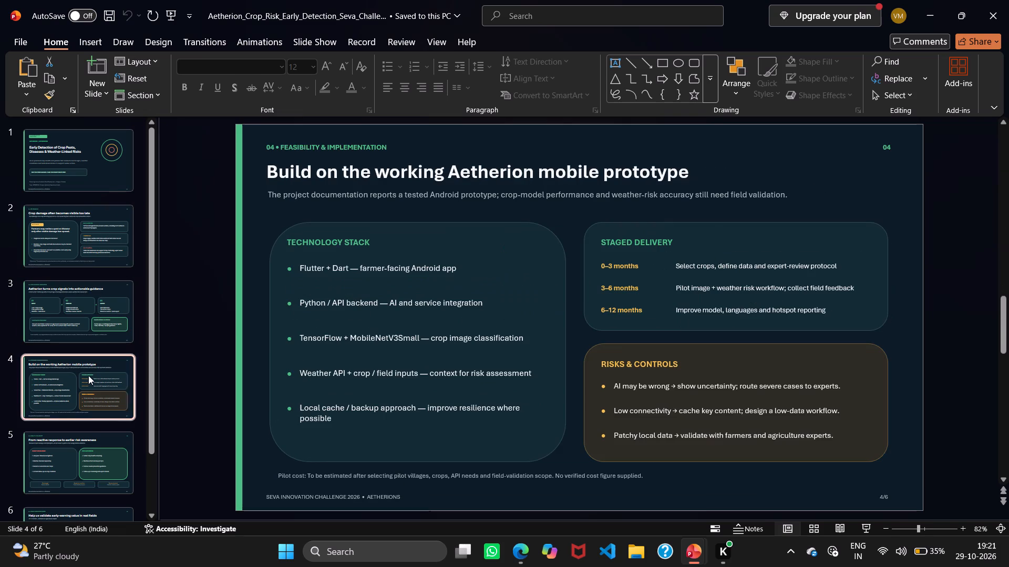
left_click(85, 438)
scroll(85, 438, "down", 3)
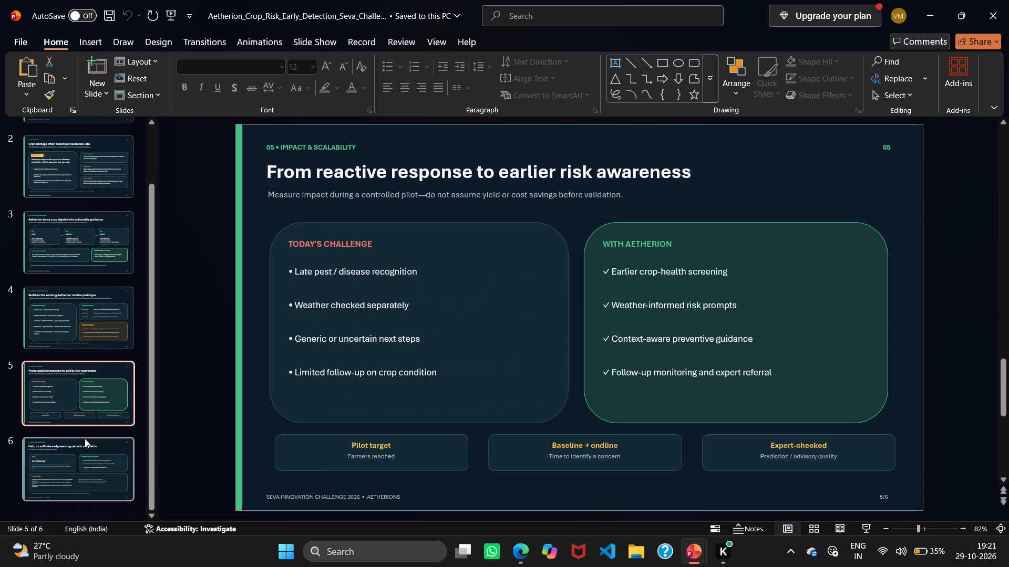
left_click(83, 449)
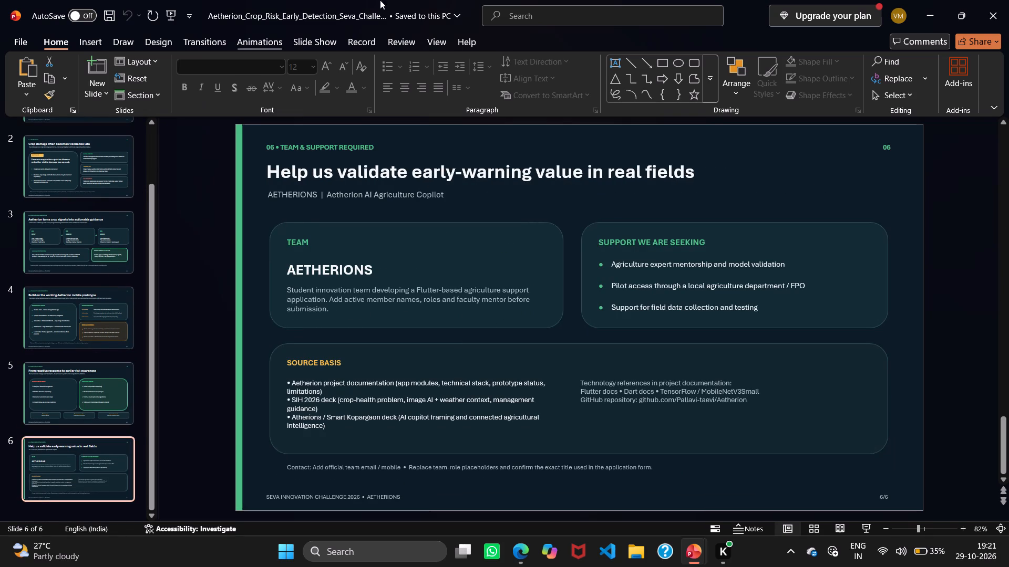
left_click(929, 7)
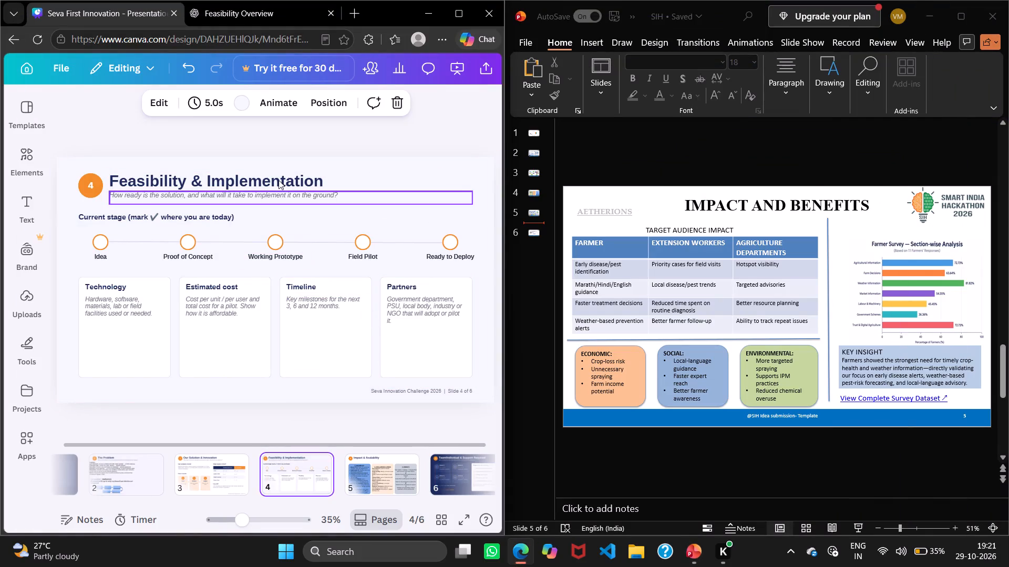
left_click(232, 13)
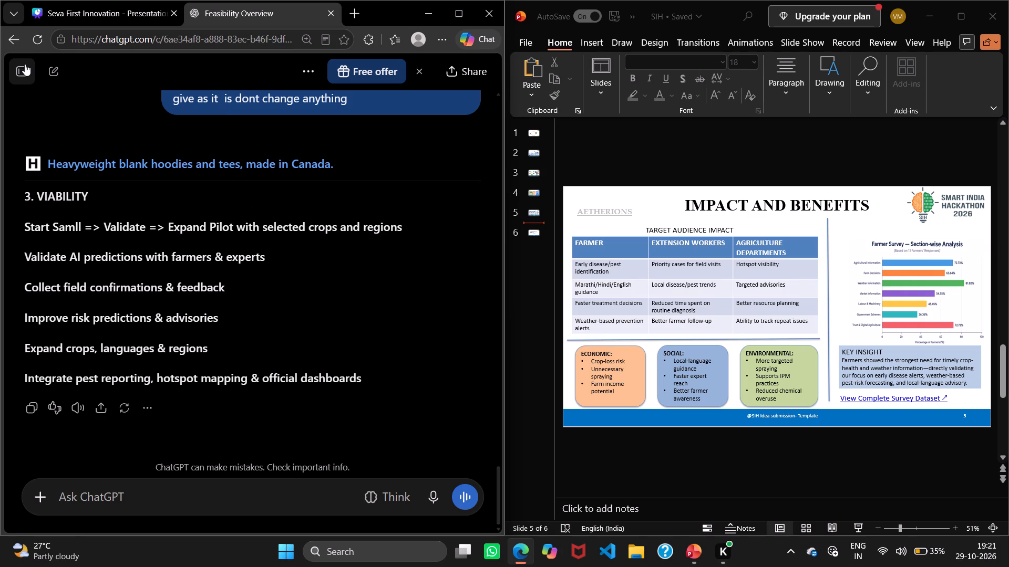
left_click(24, 71)
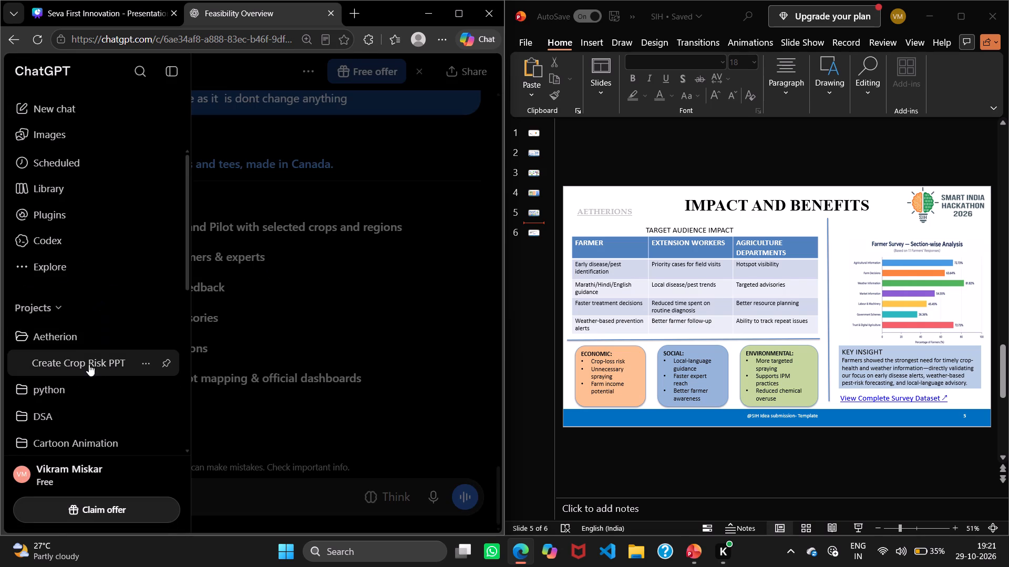
scroll(86, 375, "down", 4)
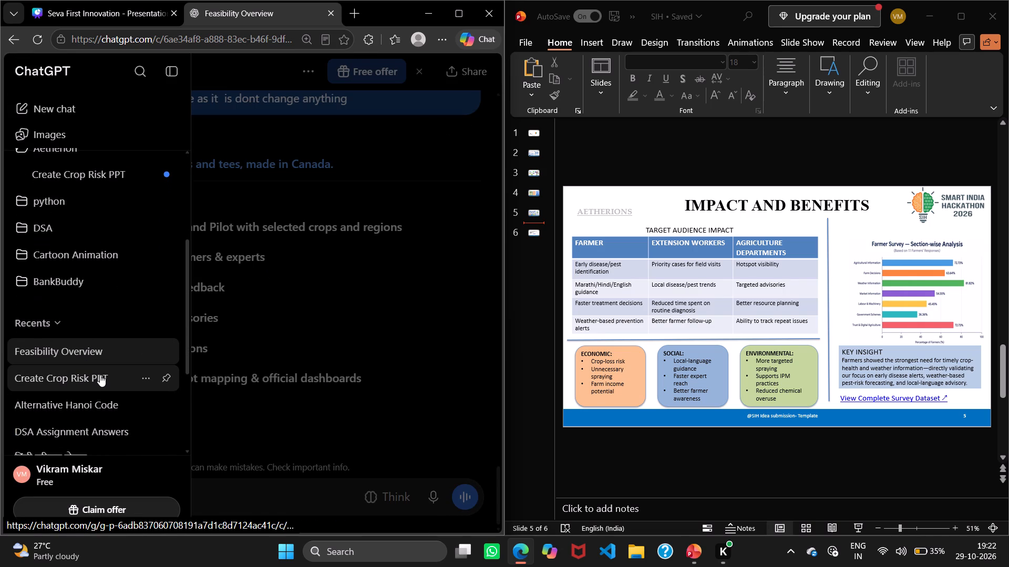
left_click(100, 374)
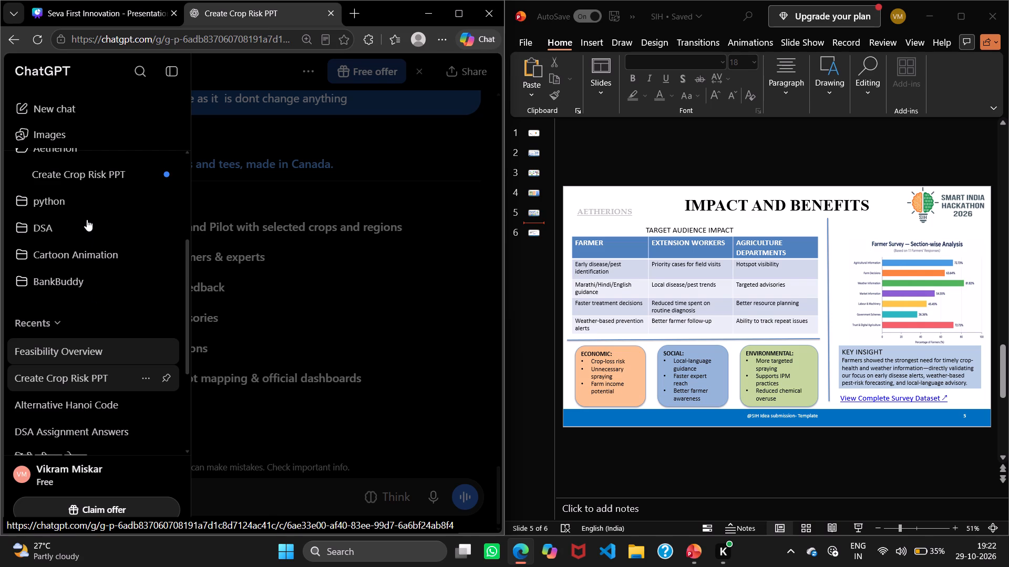
scroll(107, 161, "up", 1)
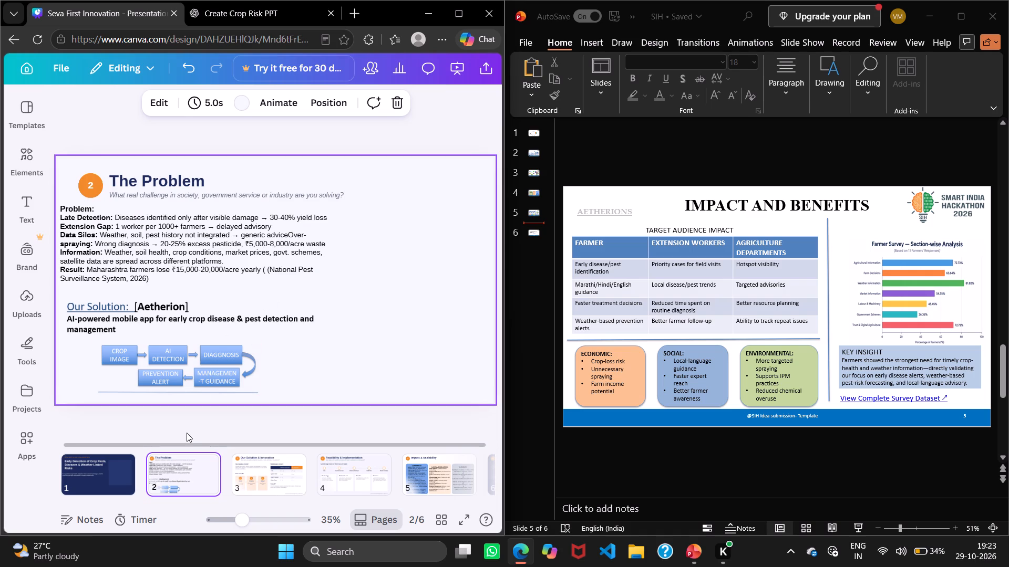
Compare Canva slides 1 to 4 with the Idea Title, Technical Approach and Impact and Benefits slides in the SIH PowerPoint deck.
left_click(113, 490)
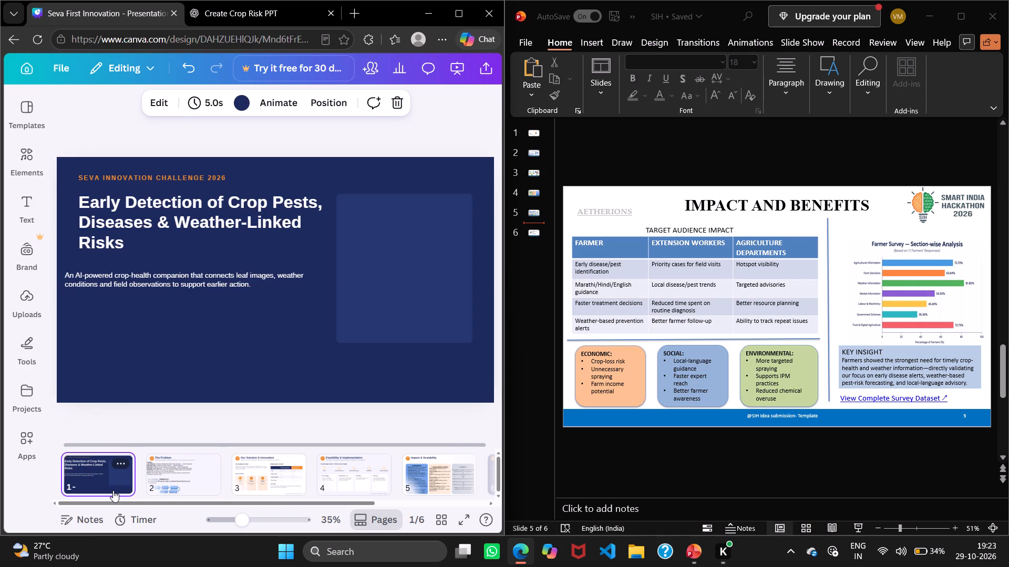
left_click(183, 479)
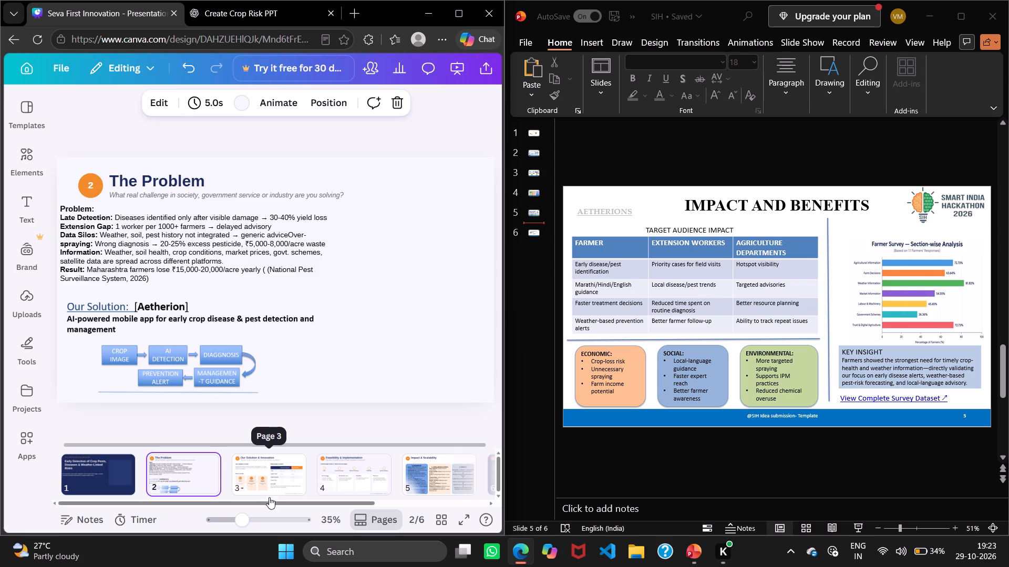
left_click(267, 477)
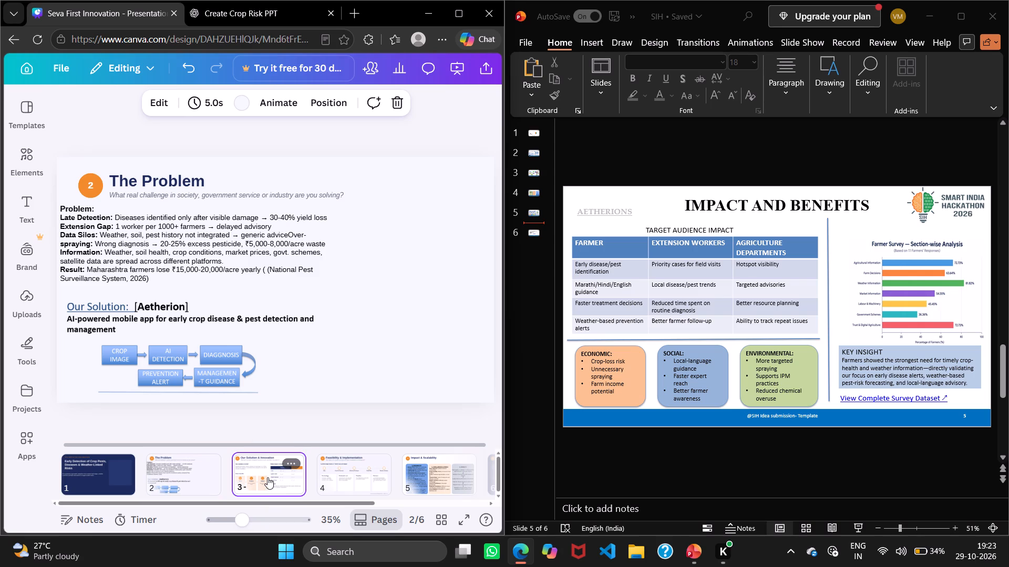
left_click(343, 484)
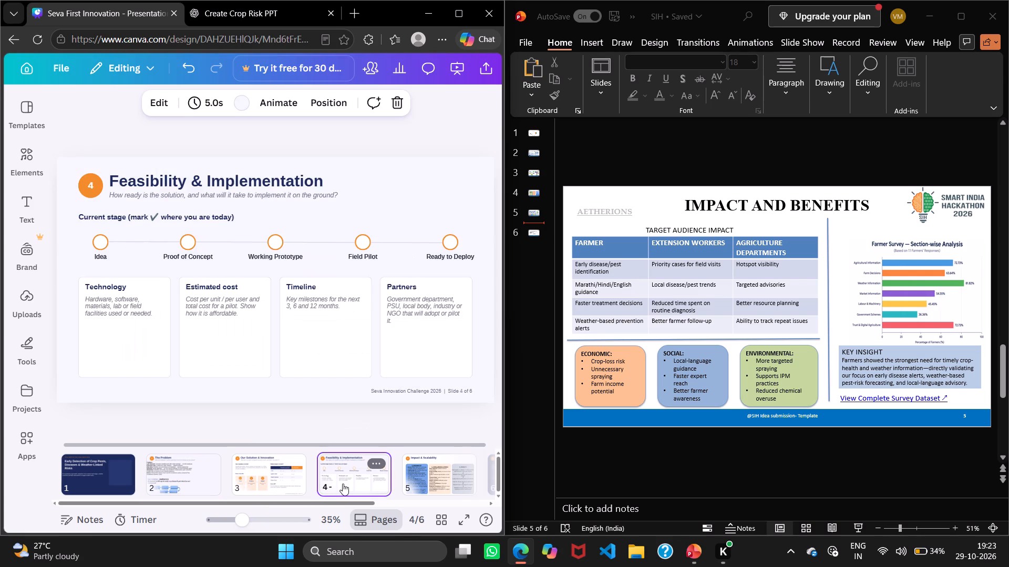
left_click(177, 472)
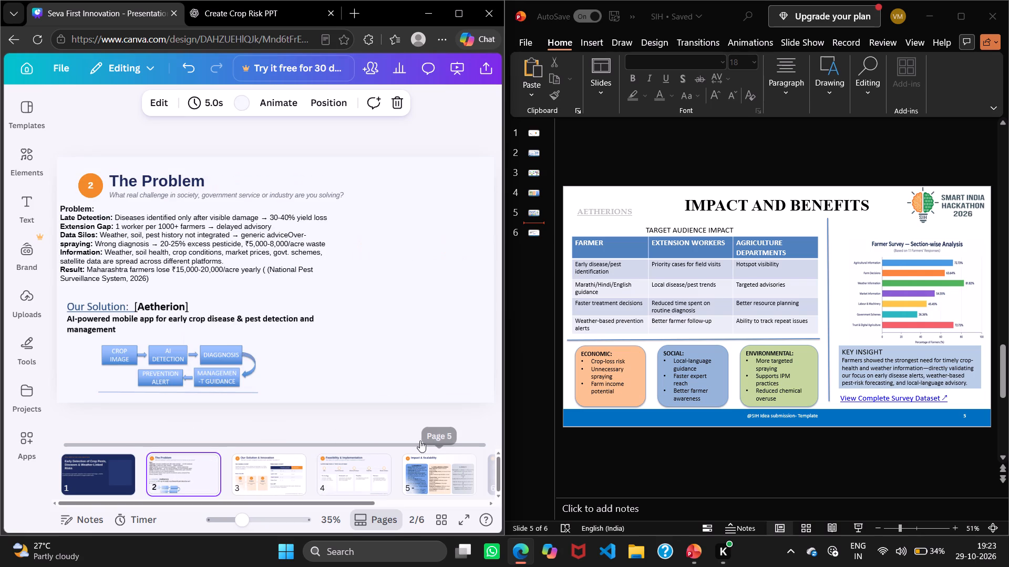
left_click(532, 150)
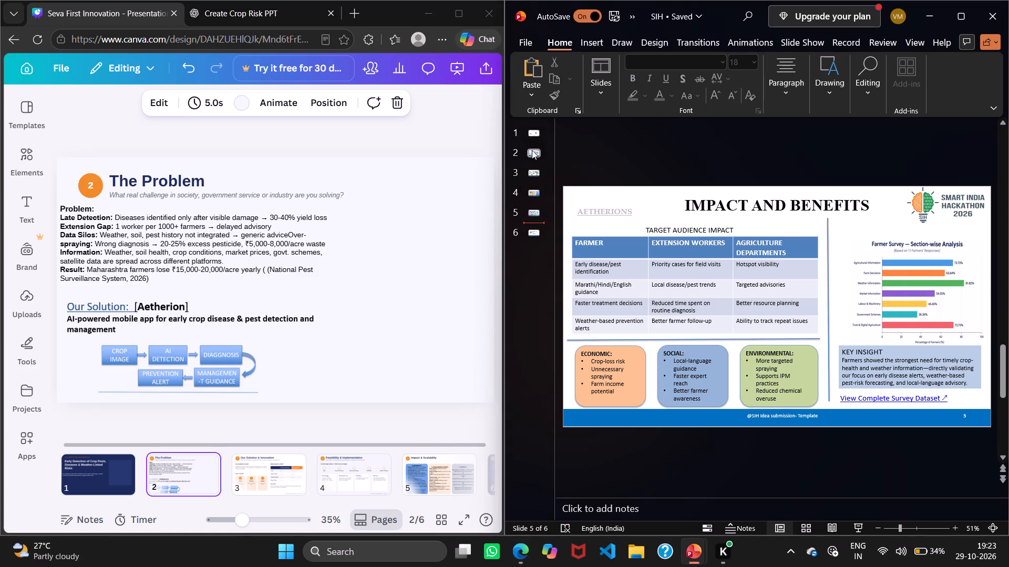
left_click(532, 151)
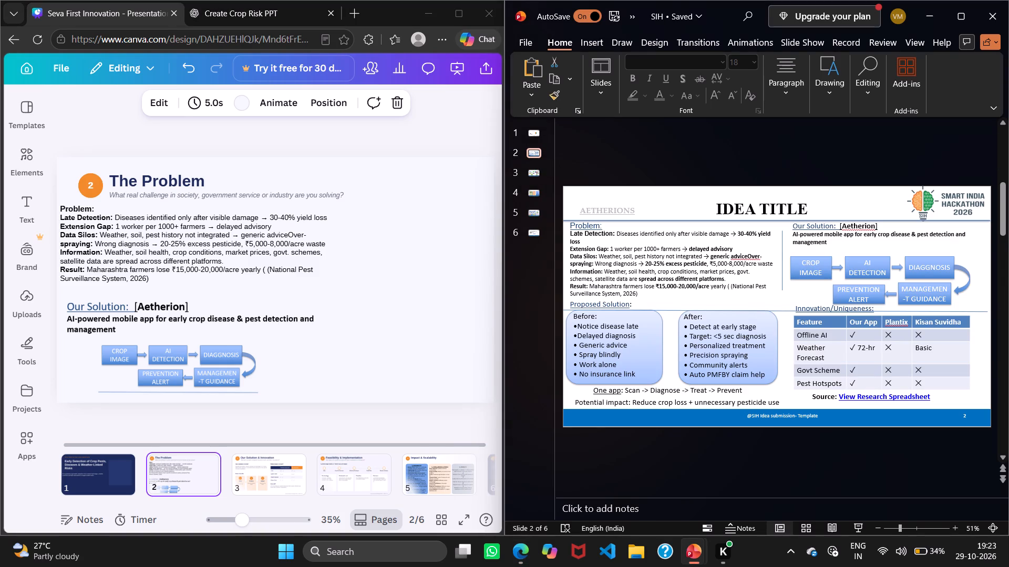
left_click(536, 177)
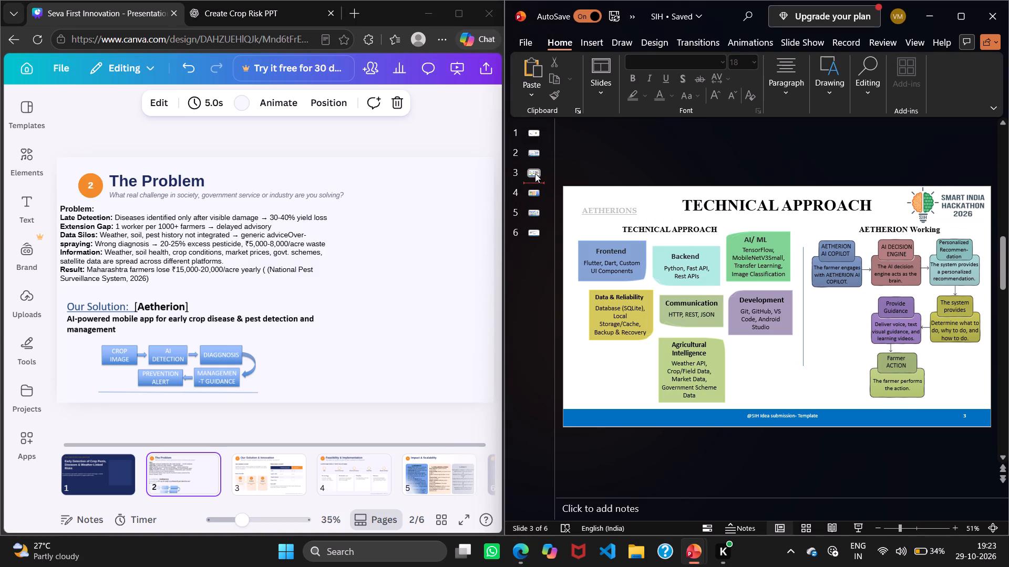
left_click(535, 173)
left_click(535, 173)
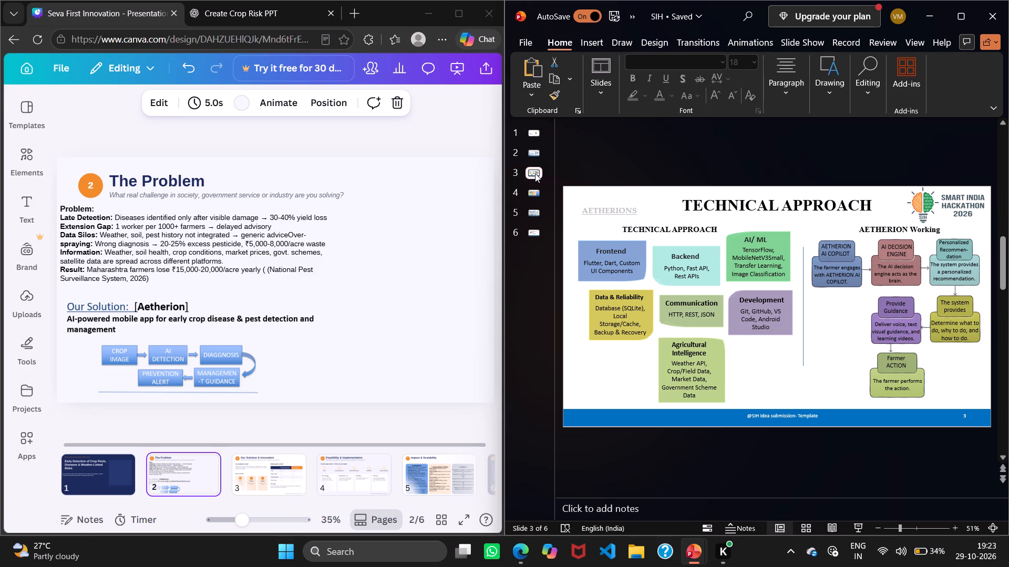
left_click(534, 194)
left_click(538, 212)
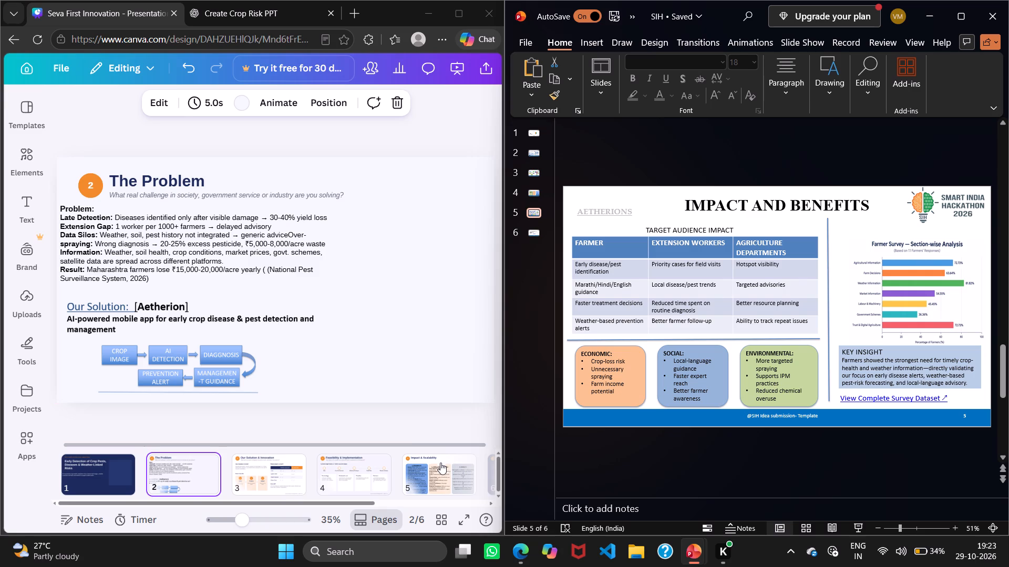
scroll(440, 461, "left", 1)
scroll(429, 462, "right", 2)
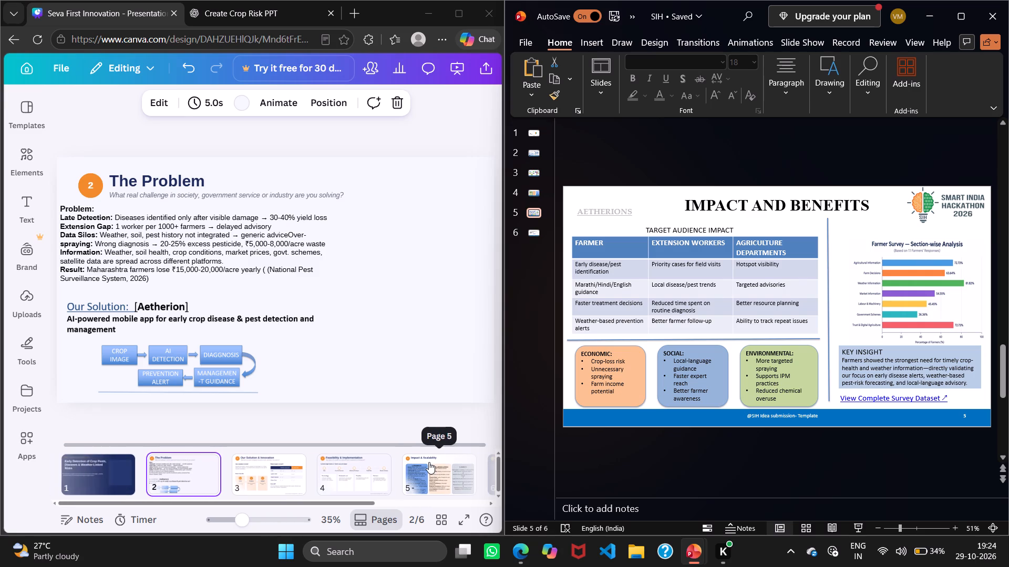
In the Canva deck, move the "Impact & Scalability" title from slide 5 onto slide 4, placing it just below the stage timeline.
left_click(442, 461)
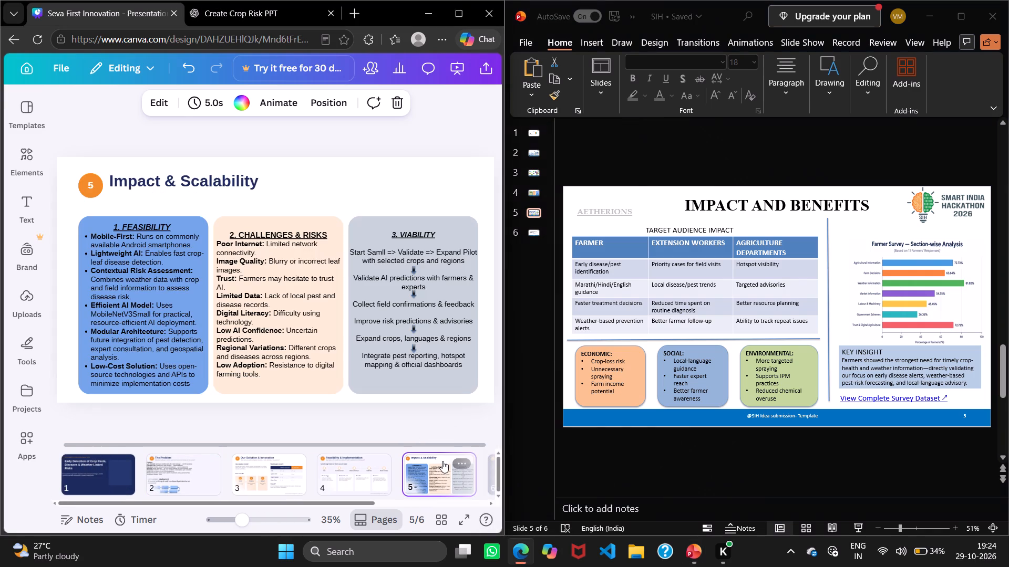
left_click_drag(234, 181, 259, 258)
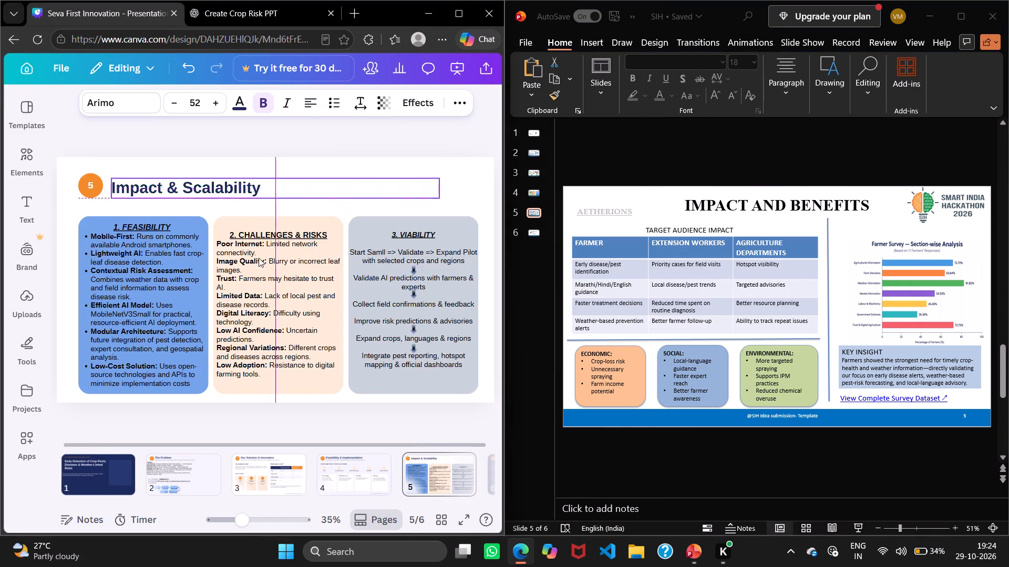
left_click_drag(259, 258, 354, 479)
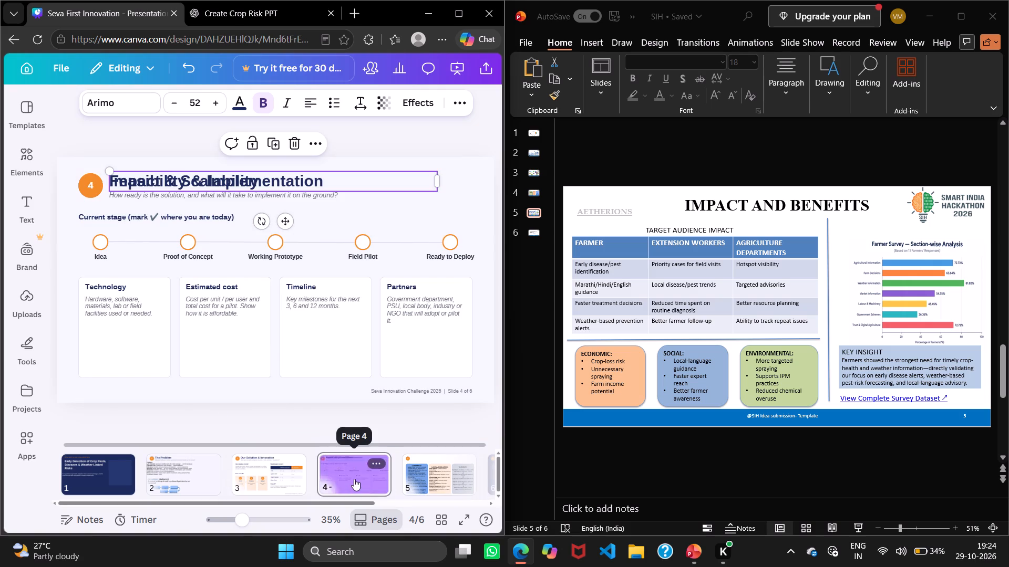
left_click_drag(299, 177, 303, 256)
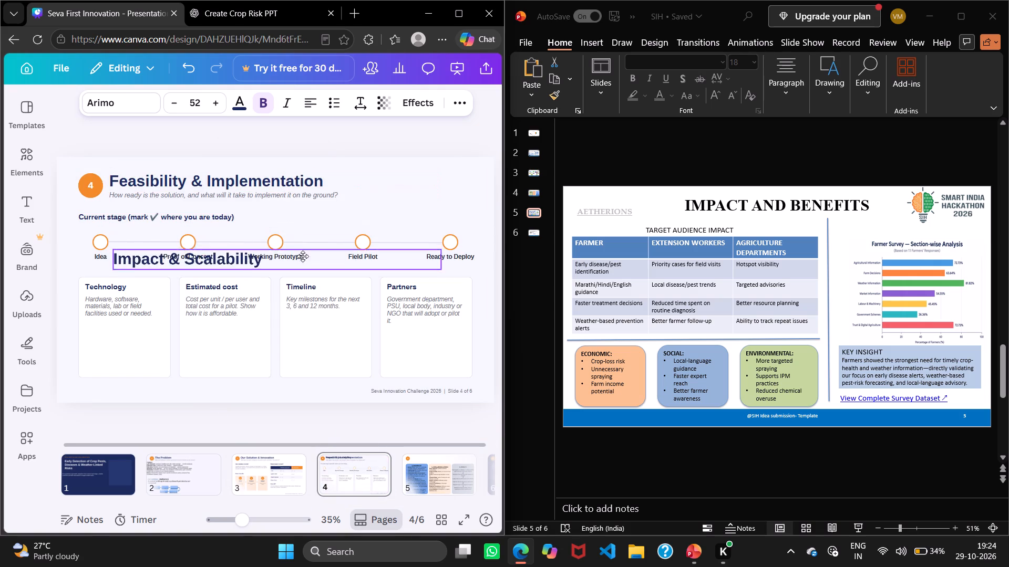
left_click_drag(303, 256, 296, 258)
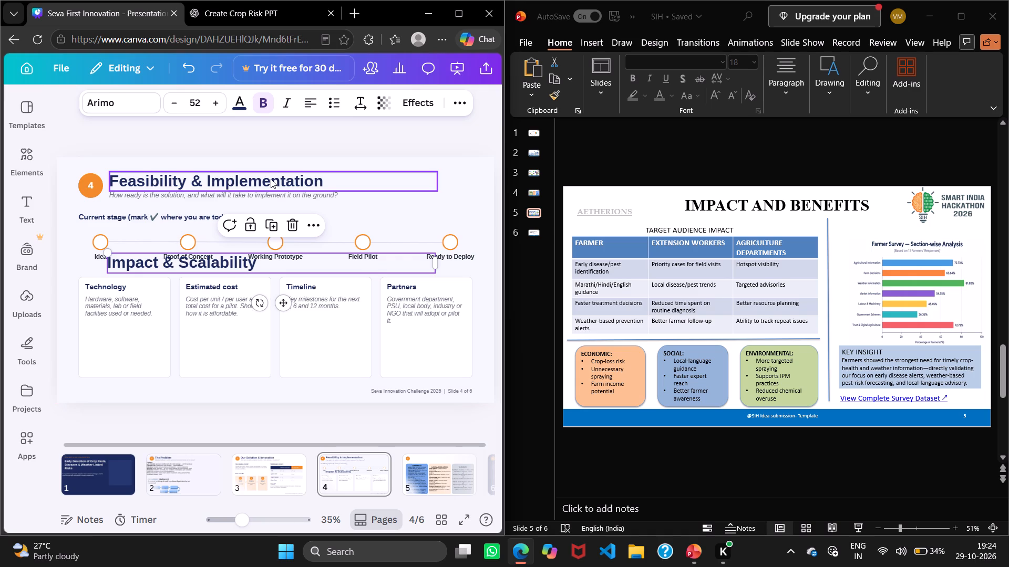
left_click(259, 262)
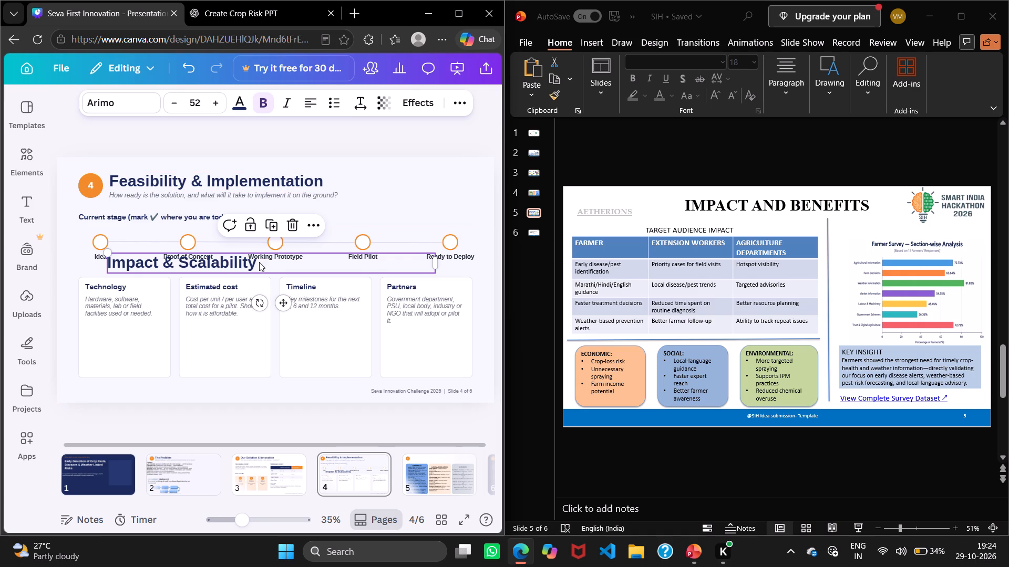